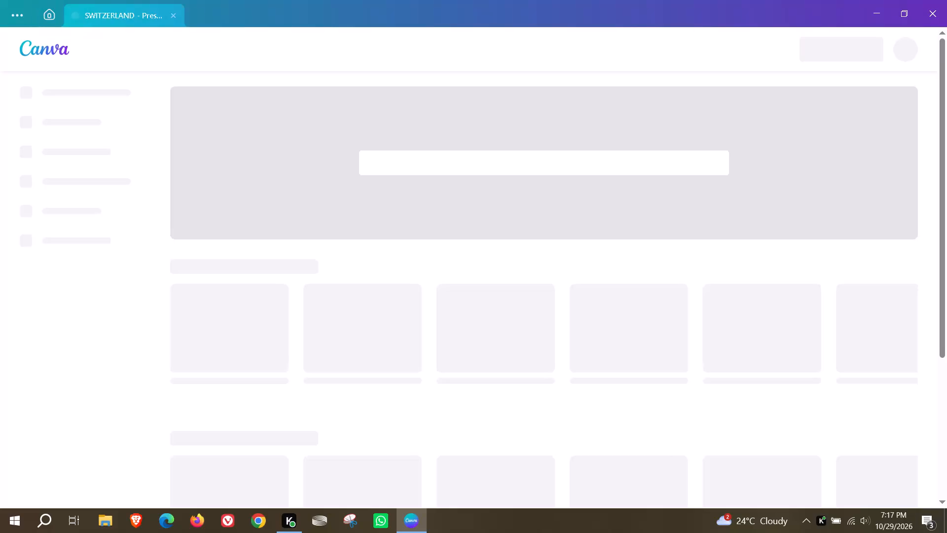
# Create a new blank presentation and close the SWITZERLAND design.
pyautogui.click(201, 23)
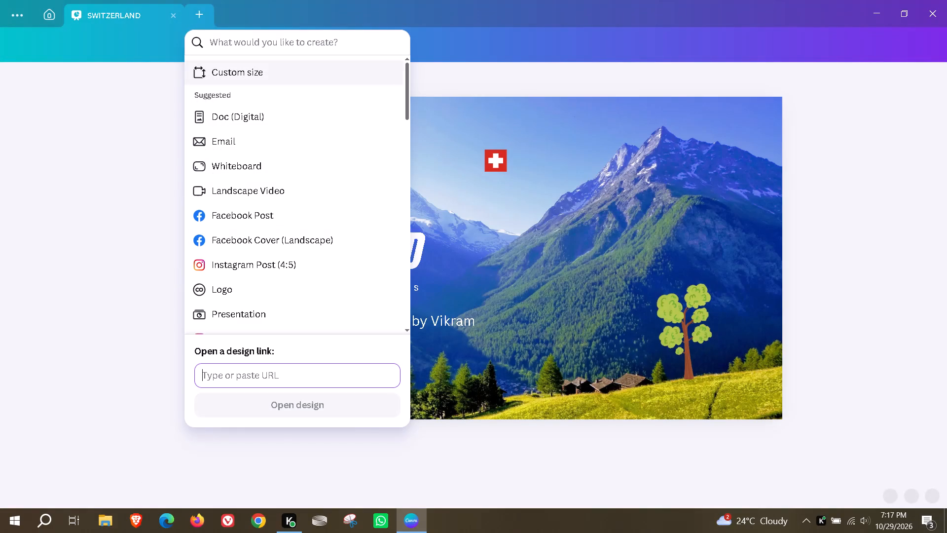
pyautogui.click(267, 308)
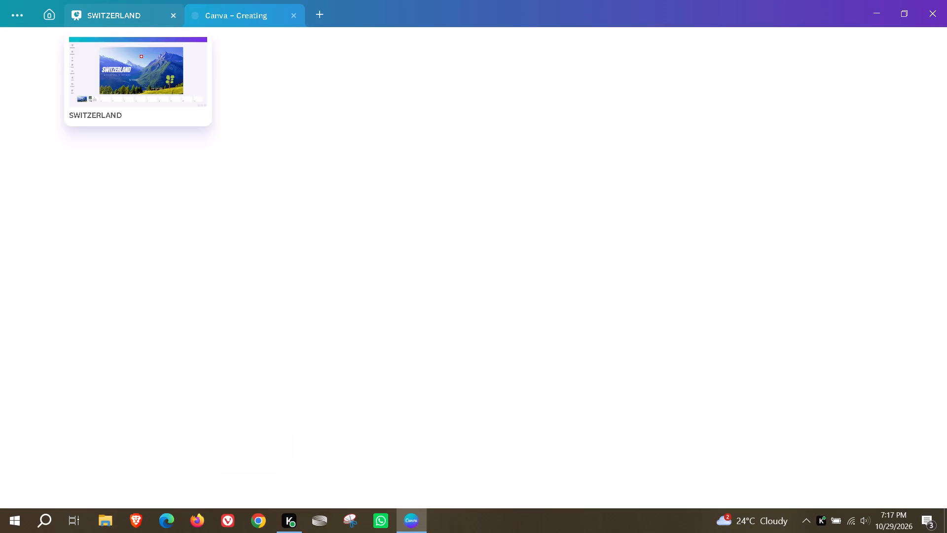
pyautogui.click(172, 13)
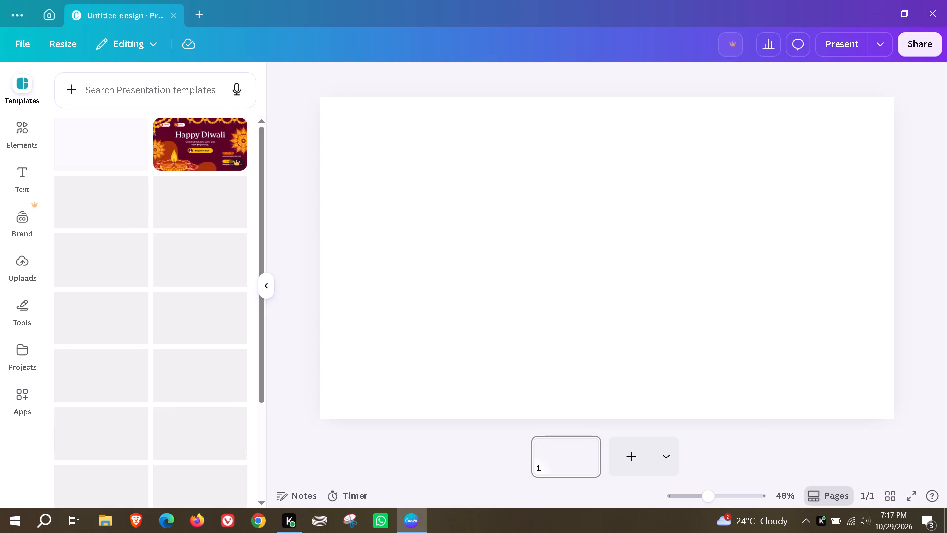
# Search the presentation templates for physics and apply the cover page of the Simple Machines Group Project Presentation.
pyautogui.click(105, 92)
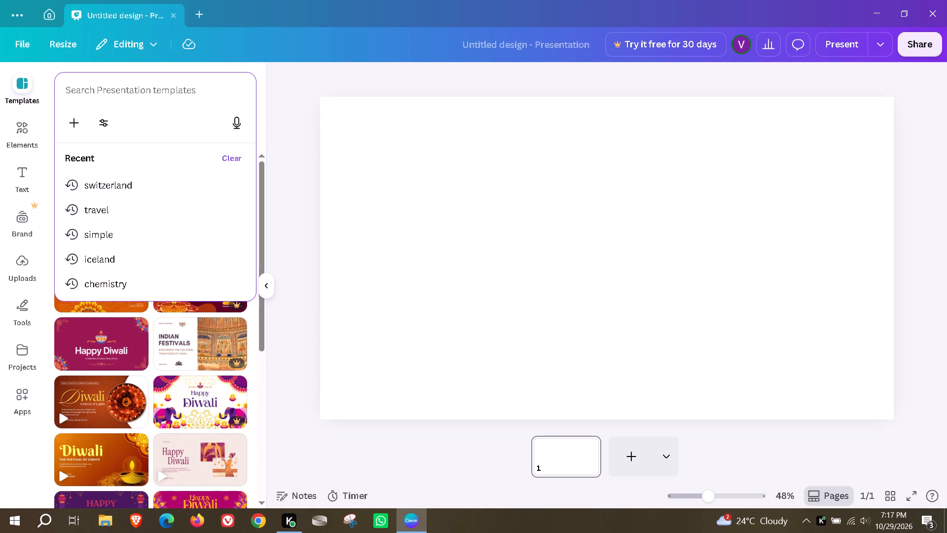
pyautogui.write('physics')
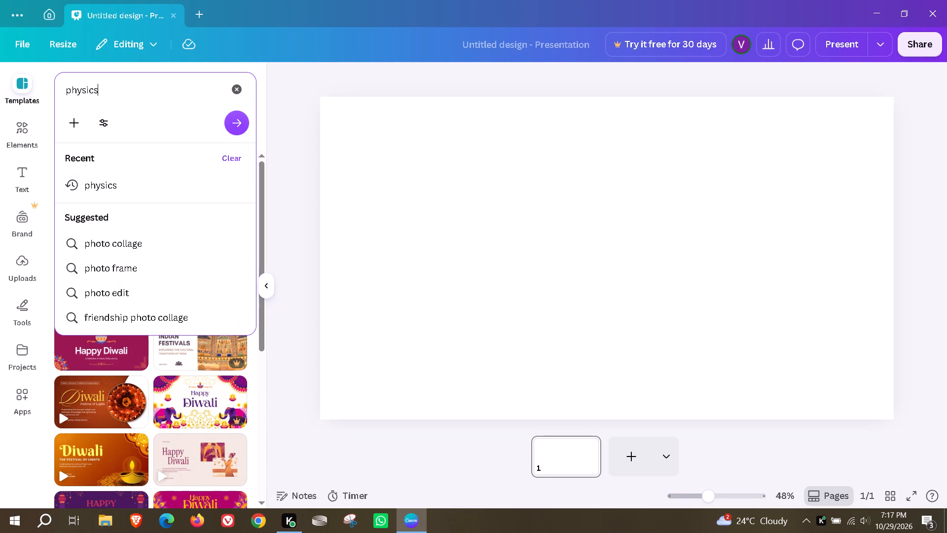
pyautogui.press('Return')
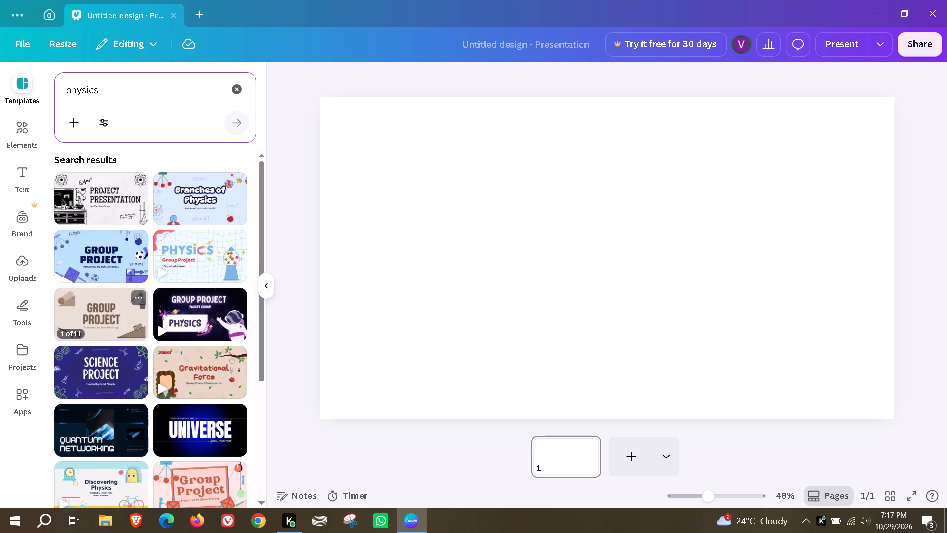
pyautogui.click(104, 322)
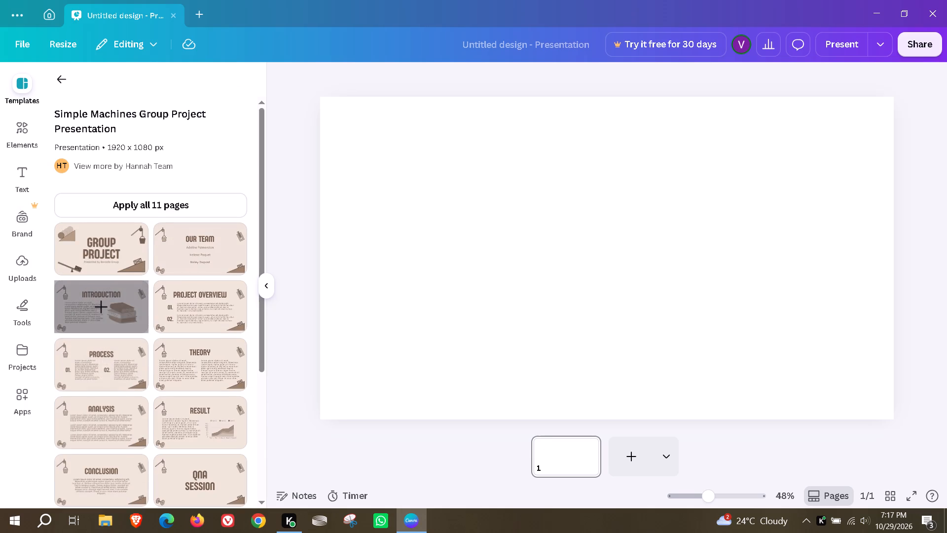
pyautogui.scroll(-2, 171, 385)
pyautogui.scroll(2, 141, 374)
pyautogui.click(111, 259)
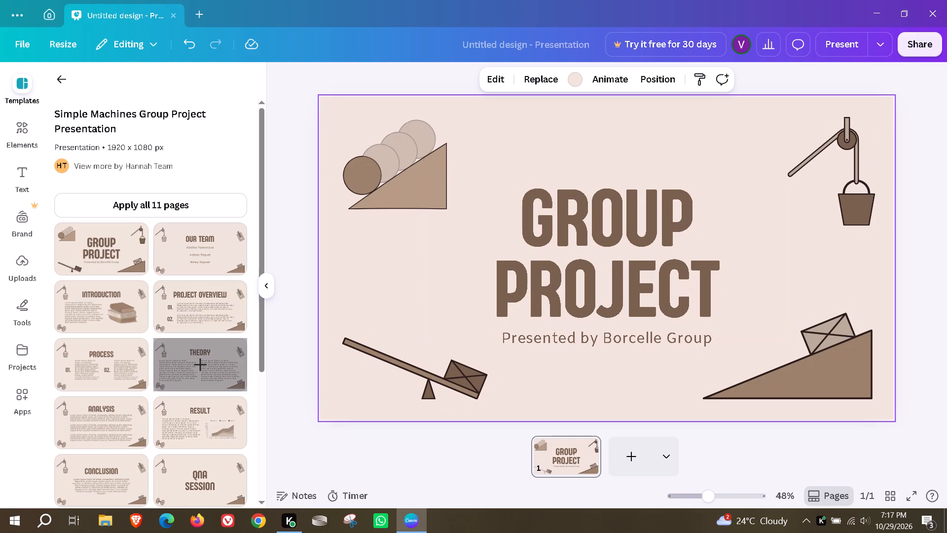
# Replace the cover title with GRAVITY and move it down closer to the presenter line.
pyautogui.doubleClick(606, 288)
pyautogui.write('GRAVITY')
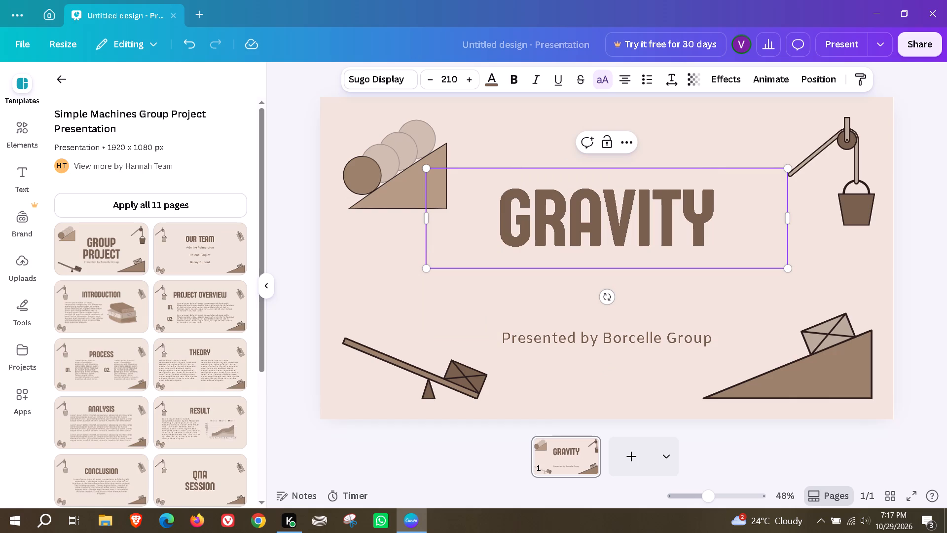
pyautogui.click(692, 304)
pyautogui.moveTo(646, 231); pyautogui.dragTo(648, 272)
# Change the presenter line to "by Vikram" and place it beneath the right end of the GRAVITY title.
pyautogui.doubleClick(657, 339)
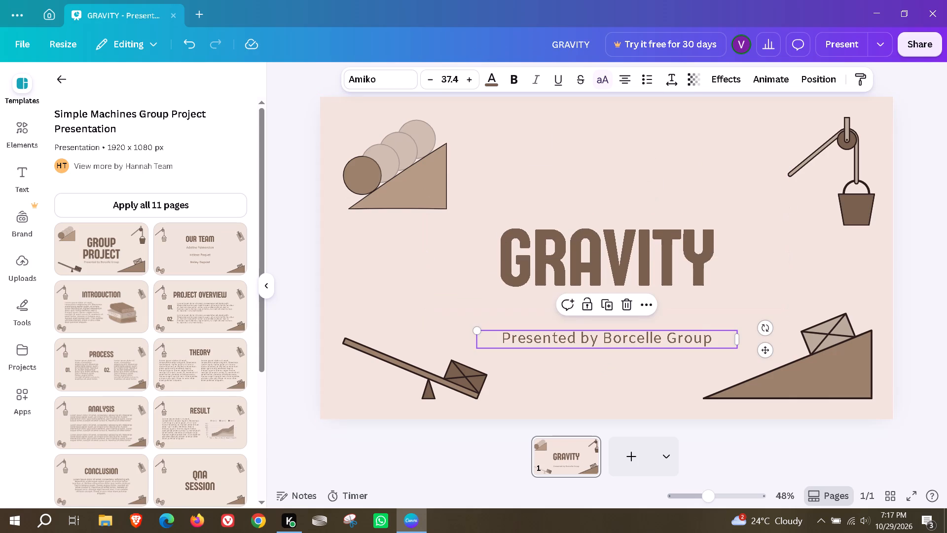
pyautogui.write('by')
pyautogui.press('space')
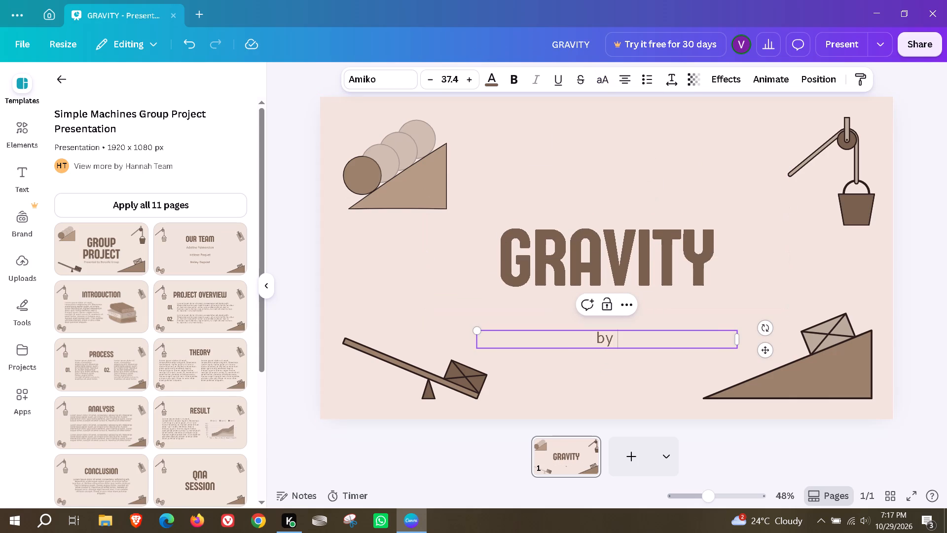
pyautogui.press('i')
pyautogui.press('BackSpace')
pyautogui.write('VIk')
pyautogui.press('BackSpace')
pyautogui.press('BackSpace')
pyautogui.write('ikram')
pyautogui.click(604, 376)
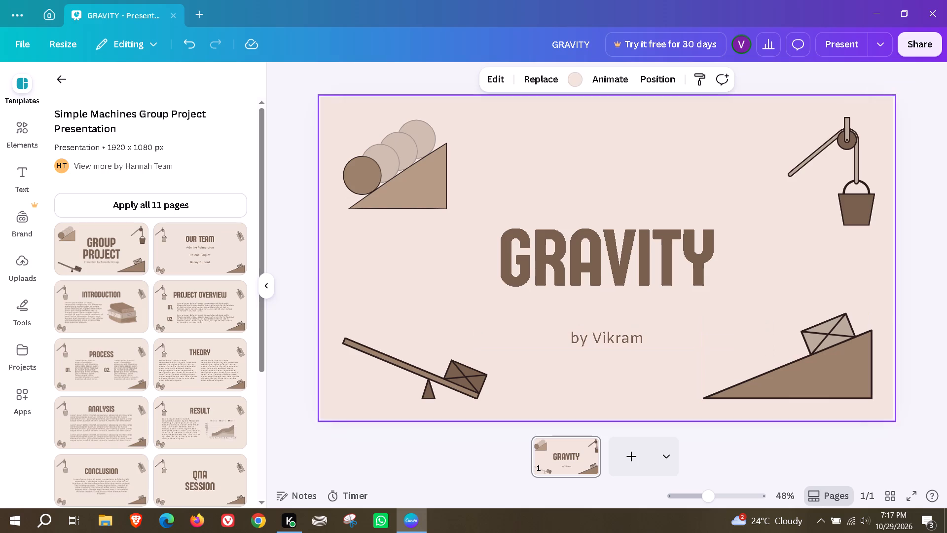
pyautogui.moveTo(601, 344); pyautogui.dragTo(708, 321)
pyautogui.click(677, 358)
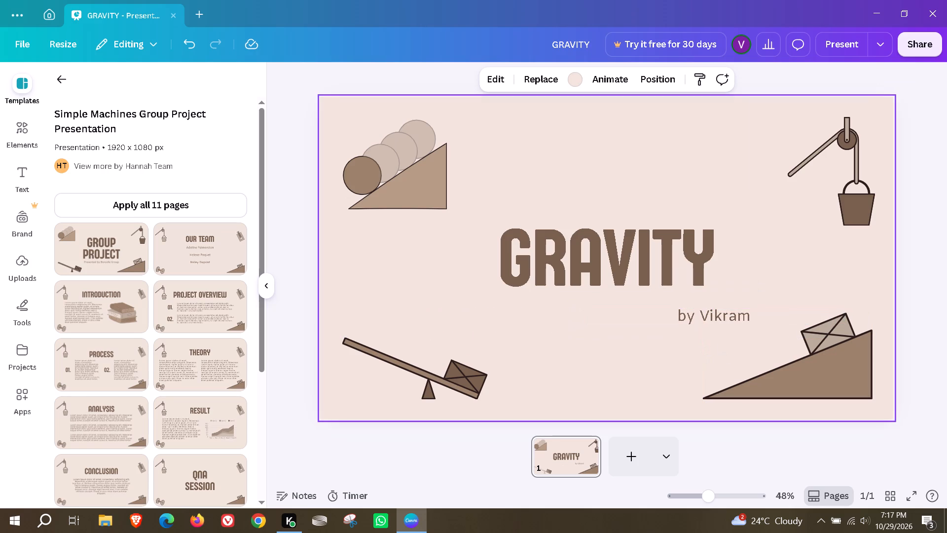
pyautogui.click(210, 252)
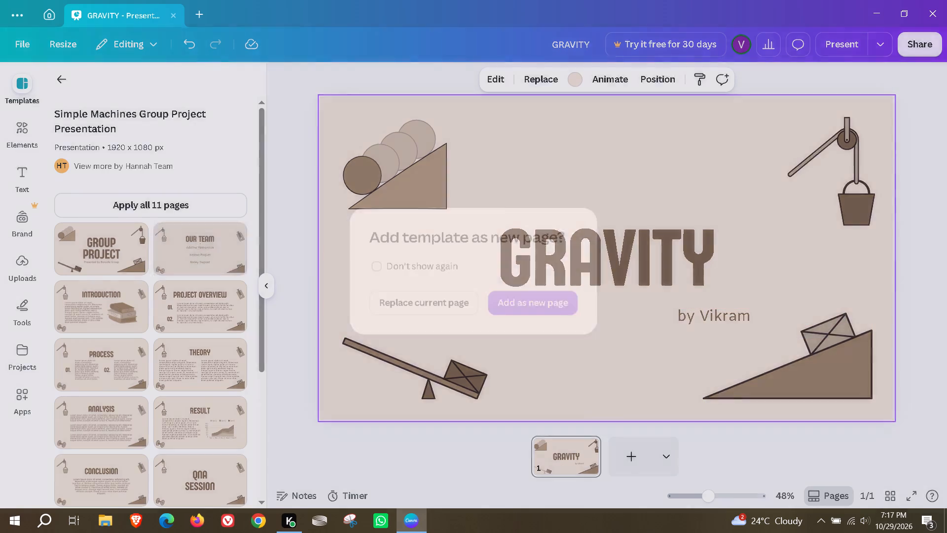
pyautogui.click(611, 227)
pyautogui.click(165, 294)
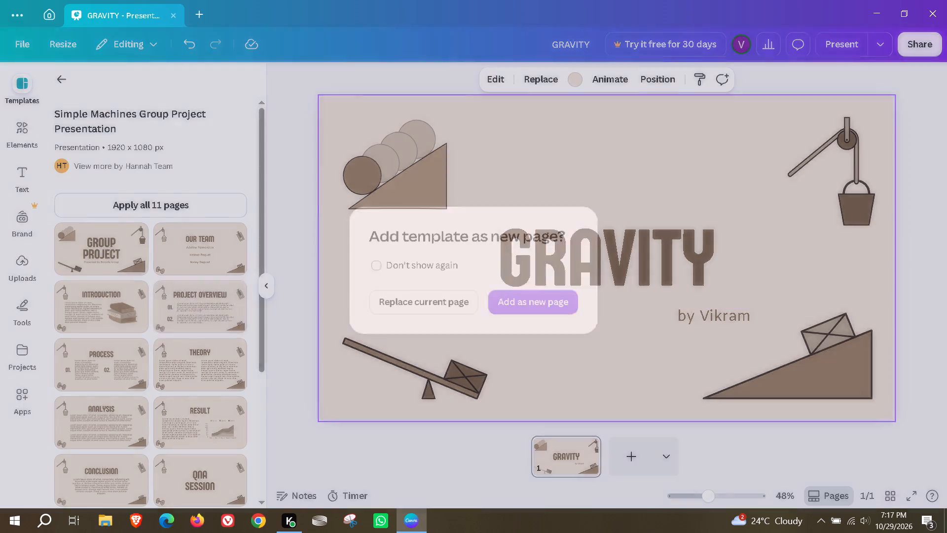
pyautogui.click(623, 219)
# Add the template's Introduction page as a new page and change its heading to "WHAT IS GRAVITY ?".
pyautogui.click(107, 302)
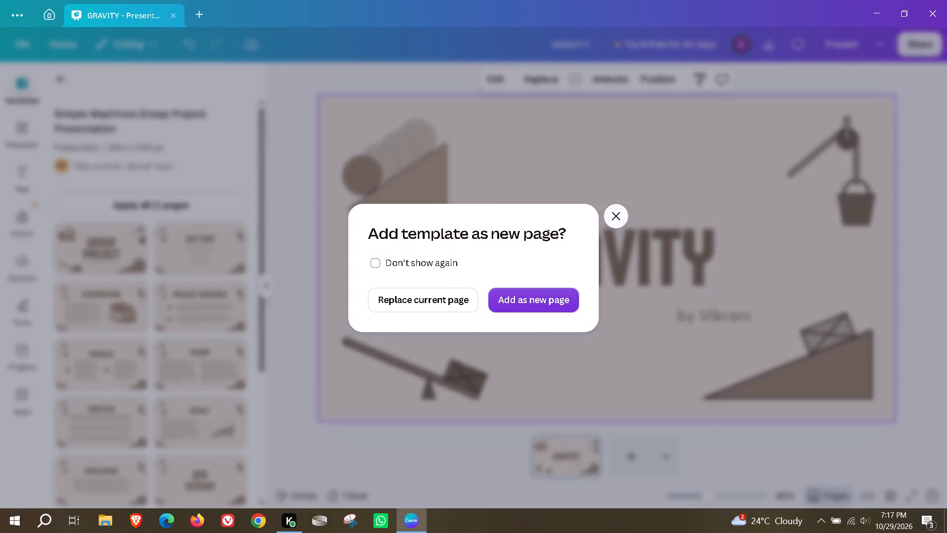
pyautogui.click(555, 292)
pyautogui.doubleClick(589, 184)
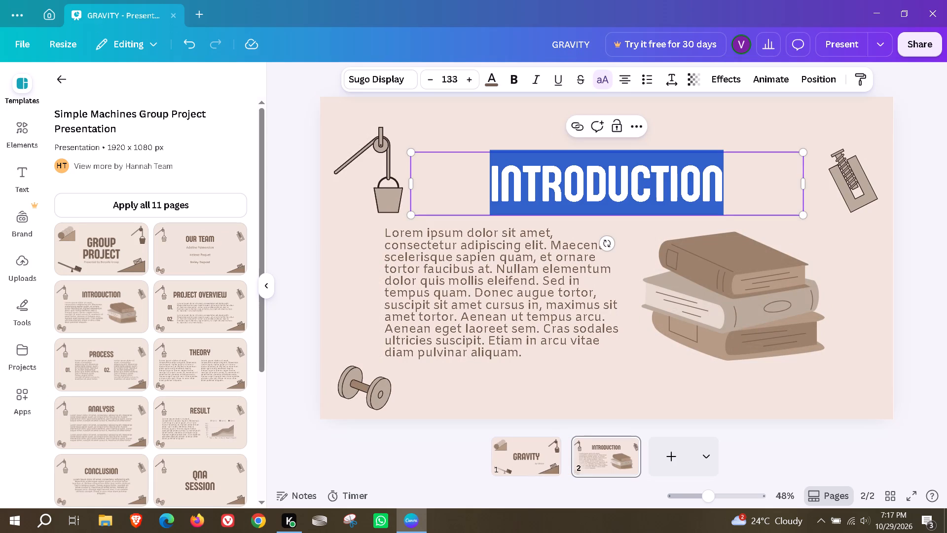
pyautogui.write('WHAt is gravit')
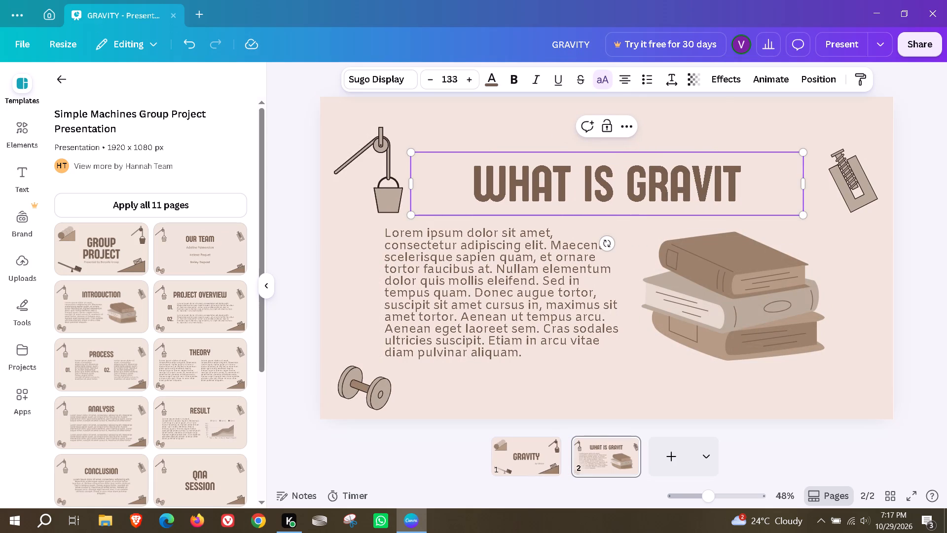
pyautogui.write('y ?')
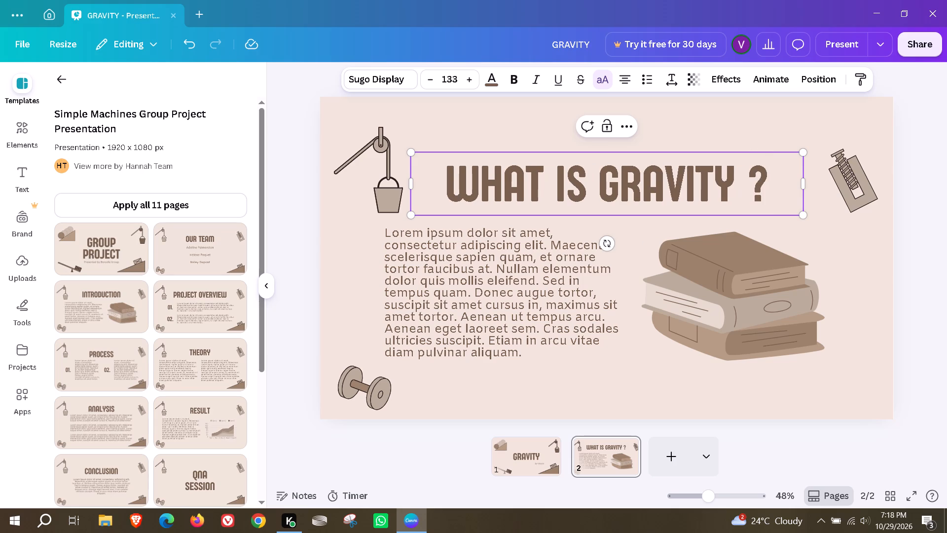
# Replace the placeholder paragraph using Magic Write with the prompt "generate 5-6 lines on what is gravity , introduce it".
pyautogui.doubleClick(533, 307)
pyautogui.click(543, 196)
pyautogui.scroll(-3, 604, 377)
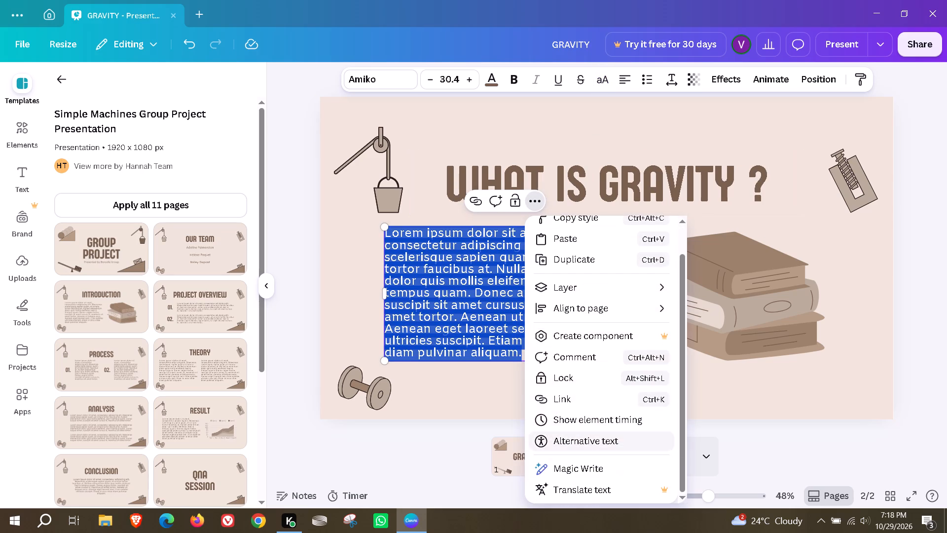
pyautogui.click(604, 464)
pyautogui.click(602, 235)
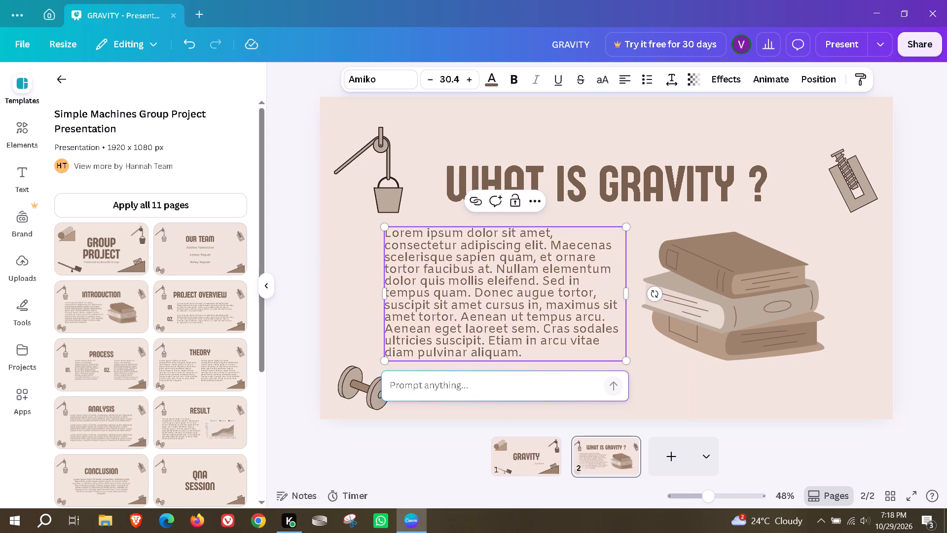
pyautogui.write('generate')
pyautogui.press('space')
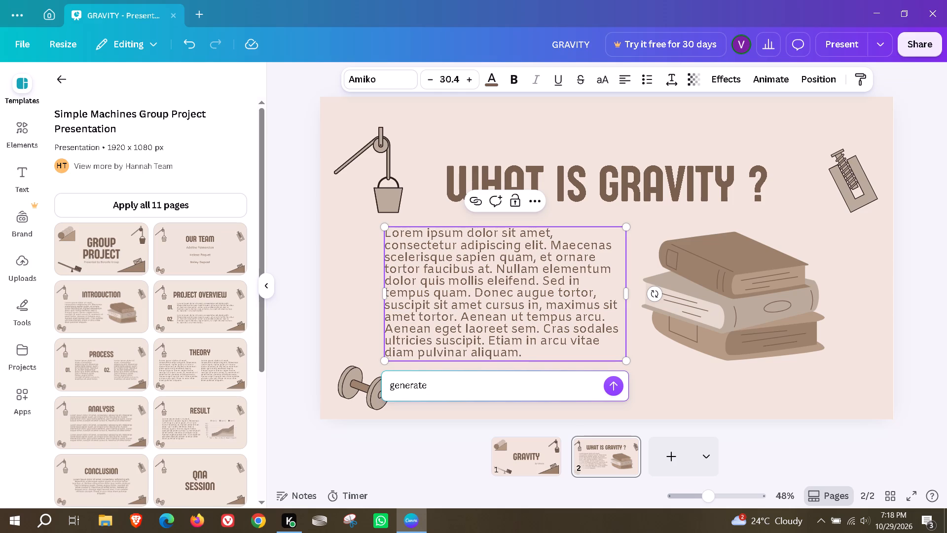
pyautogui.write('5-6 lines on')
pyautogui.press('space')
pyautogui.write('what is grvai')
pyautogui.press('BackSpace')
pyautogui.press('BackSpace')
pyautogui.press('BackSpace')
pyautogui.write('avity , itroduce')
pyautogui.press('BackSpace')
pyautogui.press('BackSpace')
pyautogui.press('BackSpace')
pyautogui.press('BackSpace')
pyautogui.press('BackSpace')
pyautogui.press('BackSpace')
pyautogui.press('BackSpace')
pyautogui.write('ntroduce it')
pyautogui.press('Return')
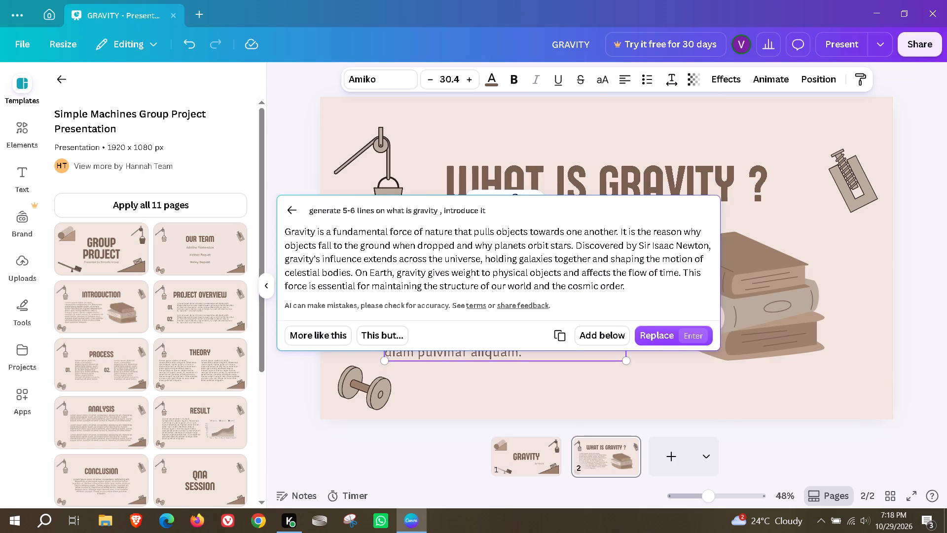
pyautogui.click(655, 329)
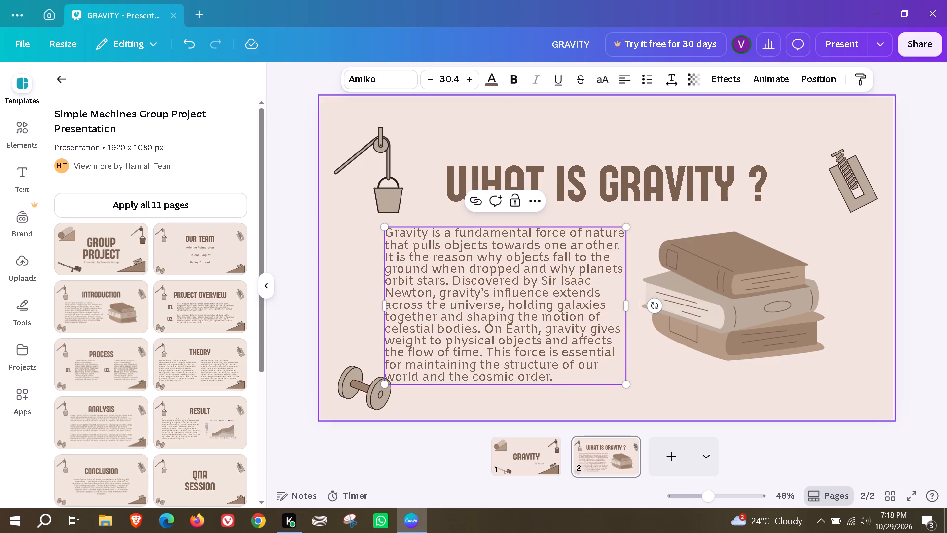
# Shrink the gravity paragraph slightly and shift it right, away from the dumbbell illustration.
pyautogui.moveTo(629, 387); pyautogui.dragTo(616, 372)
pyautogui.click(647, 376)
pyautogui.moveTo(513, 328); pyautogui.dragTo(539, 334)
# Shrink the book stack illustration and move it right, leaving a gap beside the paragraph.
pyautogui.click(700, 293)
pyautogui.moveTo(832, 360); pyautogui.dragTo(797, 340)
pyautogui.moveTo(764, 305); pyautogui.dragTo(802, 312)
pyautogui.click(712, 386)
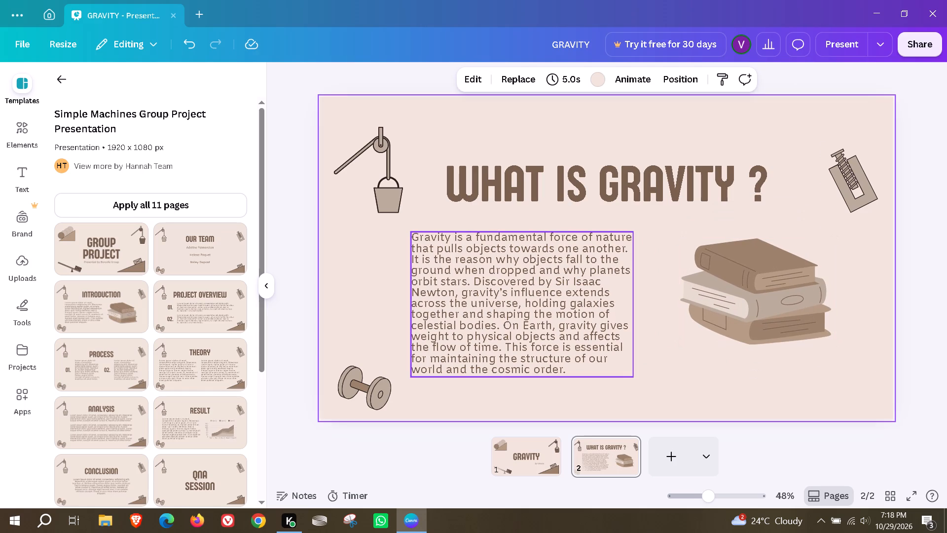
# Add the template's Project Overview page as a new page and change its heading to "HOW DOES GRAVITY WORK ?".
pyautogui.click(207, 317)
pyautogui.click(496, 305)
pyautogui.doubleClick(597, 193)
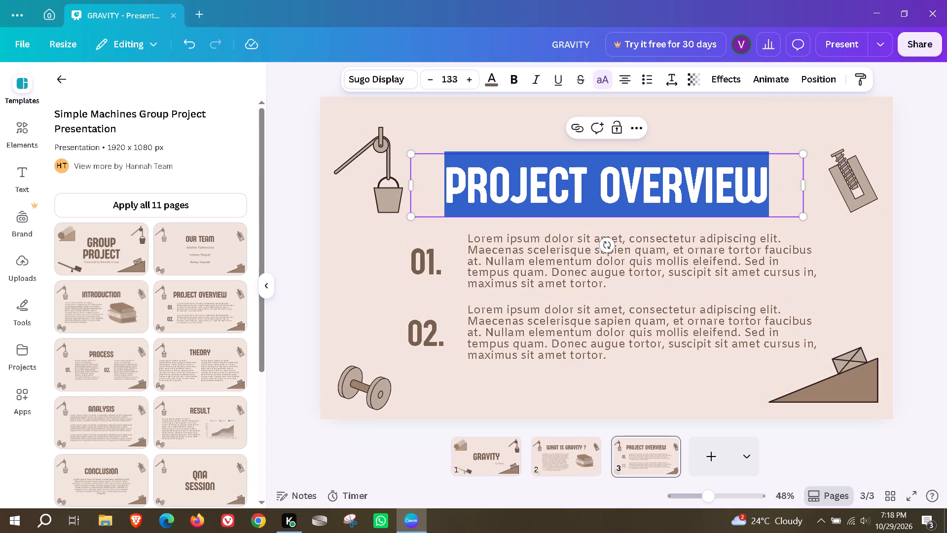
pyautogui.write('HOW DOES GA')
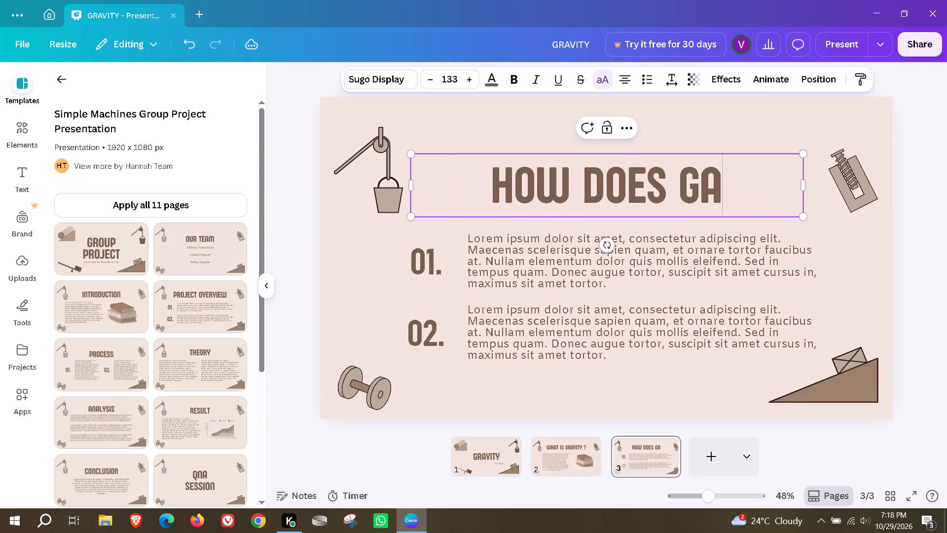
pyautogui.hotkey('shift', 'BackSpace')
pyautogui.write('RAVITY WORK')
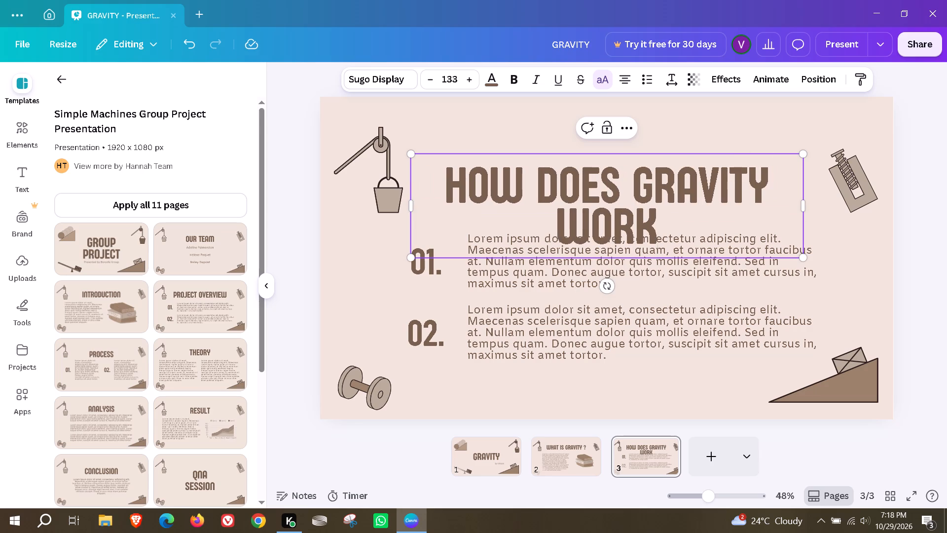
pyautogui.press('space')
pyautogui.hotkey('shift', '?')
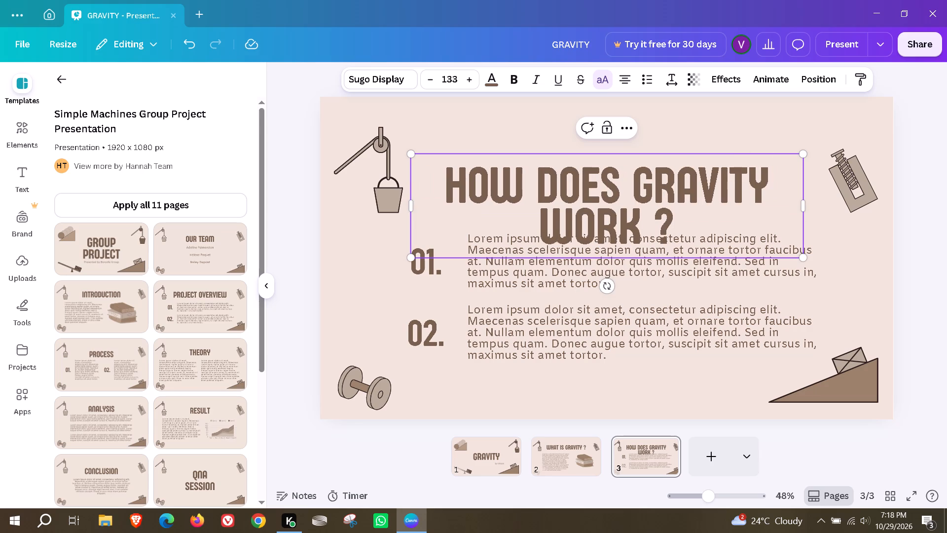
# Fit the page 3 heading on one line at font size 93 and centre it horizontally above the numbered points.
pyautogui.moveTo(805, 257); pyautogui.dragTo(739, 210)
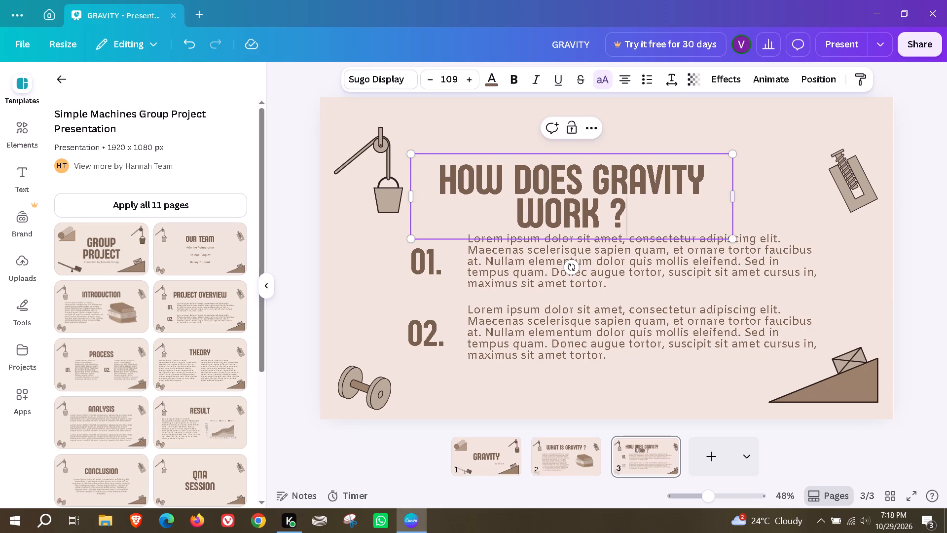
pyautogui.moveTo(735, 204); pyautogui.dragTo(804, 207)
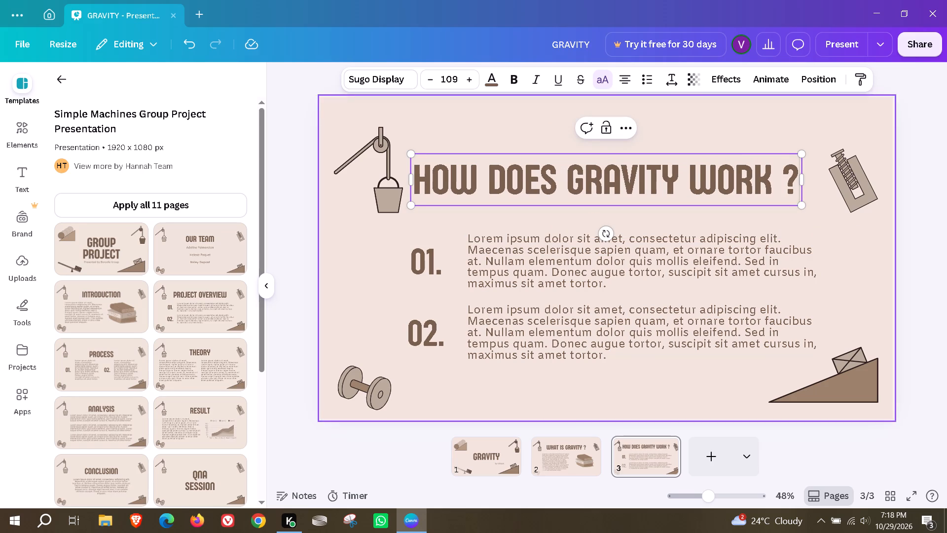
pyautogui.moveTo(798, 210); pyautogui.dragTo(743, 195)
pyautogui.moveTo(649, 175); pyautogui.dragTo(693, 188)
pyautogui.click(706, 214)
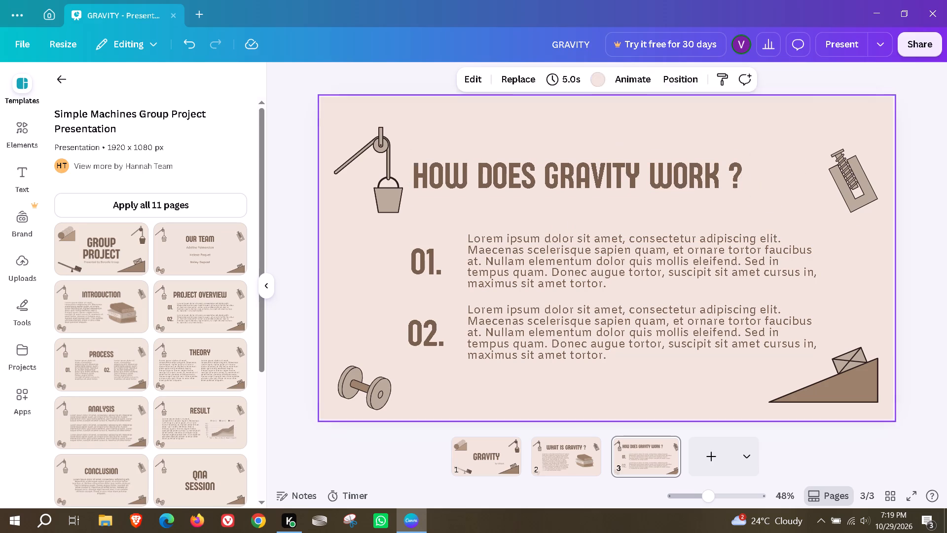
pyautogui.moveTo(583, 177); pyautogui.dragTo(616, 186)
pyautogui.moveTo(588, 190); pyautogui.dragTo(583, 189)
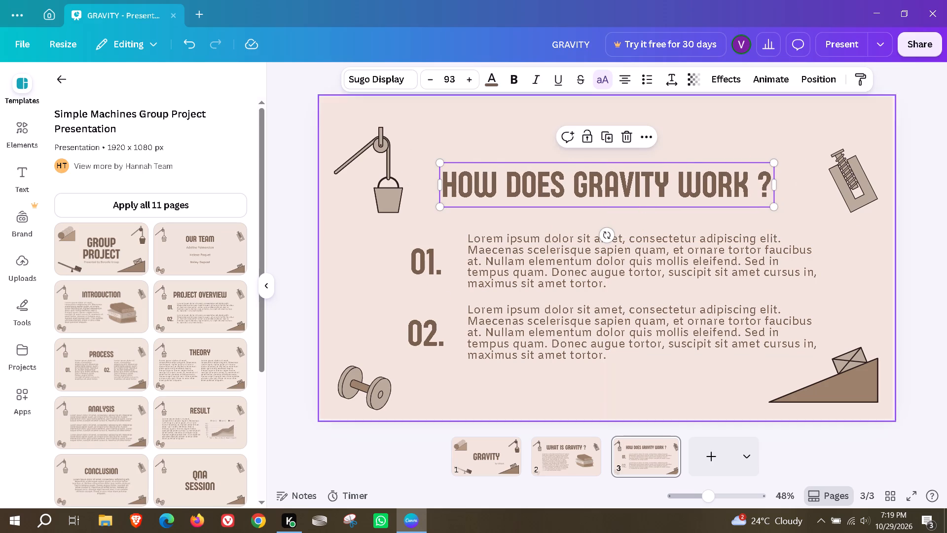
# Delete the 01. and 02. numbers and the first placeholder paragraph, and move the remaining paragraph up beneath the page 3 heading.
pyautogui.moveTo(391, 248); pyautogui.dragTo(597, 271)
pyautogui.click(628, 210)
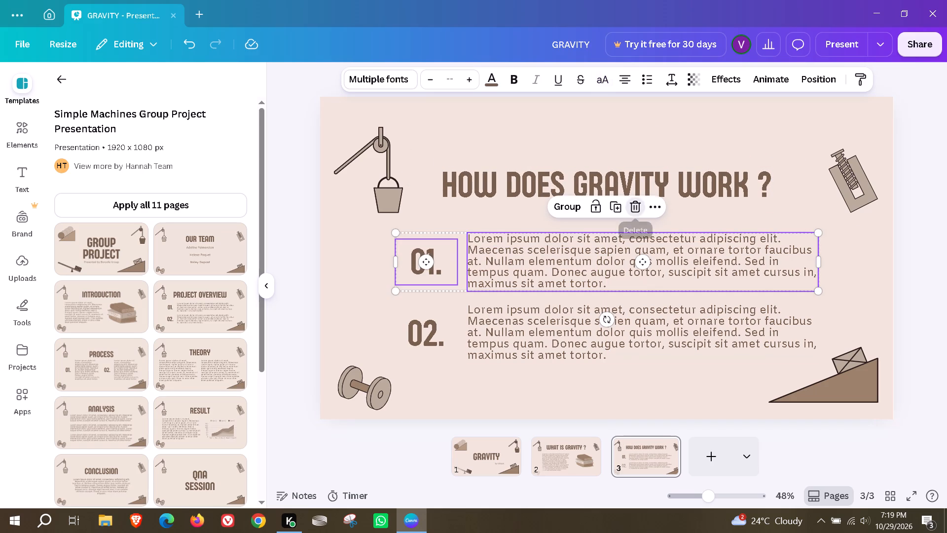
pyautogui.click(427, 336)
pyautogui.click(446, 290)
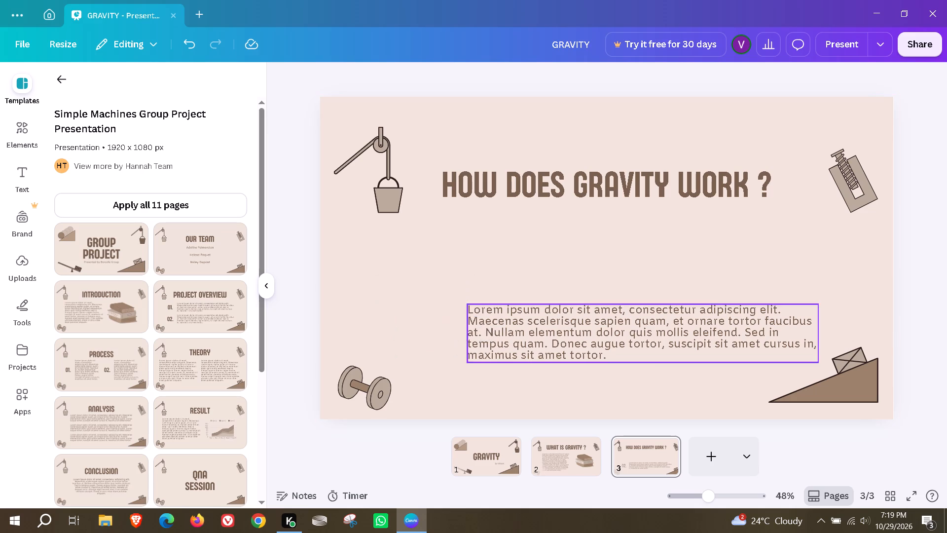
pyautogui.moveTo(576, 344); pyautogui.dragTo(515, 290)
# Replace the page 3 placeholder paragraph with Magic Write text generated from the prompt "in 5-6 lines explain how gravity works".
pyautogui.click(613, 222)
pyautogui.scroll(-4, 660, 385)
pyautogui.click(661, 466)
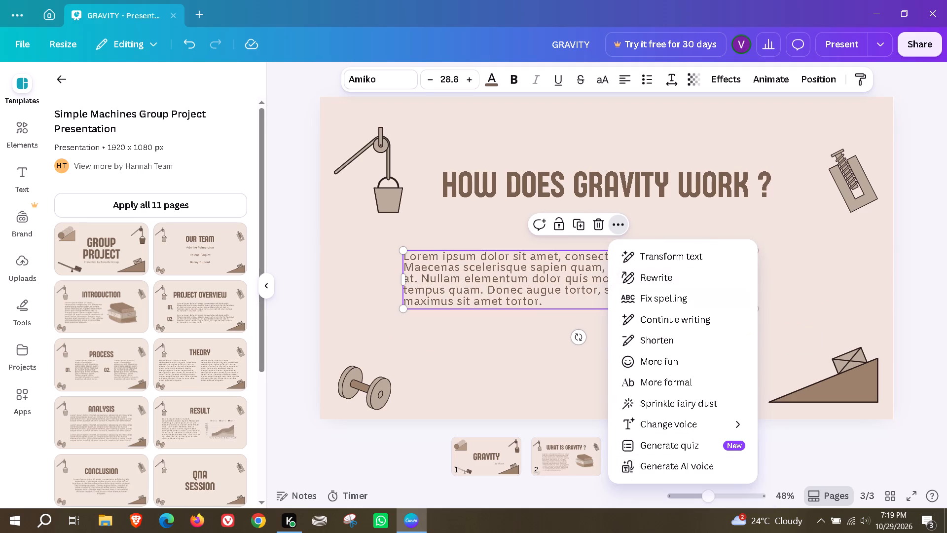
pyautogui.click(683, 264)
pyautogui.write('in 506')
pyautogui.press('space')
pyautogui.press('BackSpace')
pyautogui.press('BackSpace')
pyautogui.press('BackSpace')
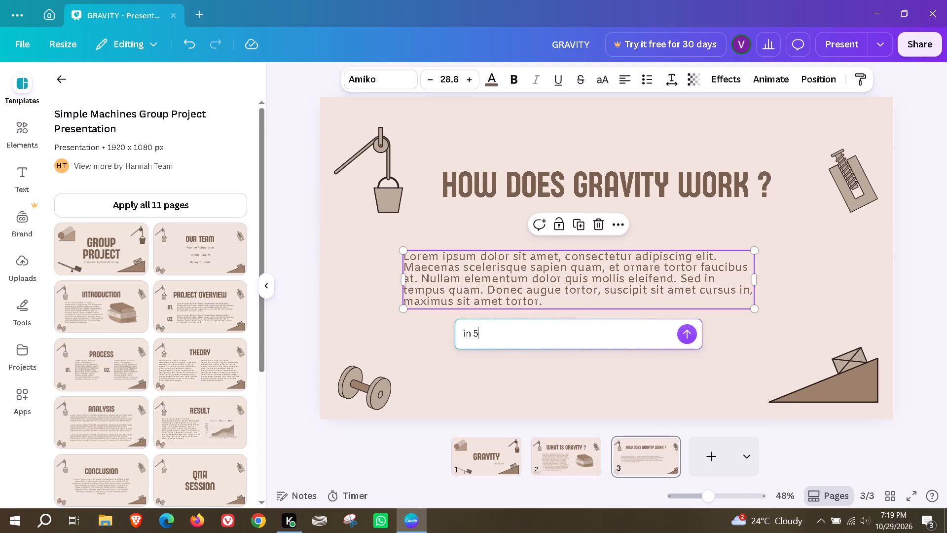
pyautogui.write('-6 lines ep')
pyautogui.press('BackSpace')
pyautogui.write('xplain how gravity works')
pyautogui.press('Return')
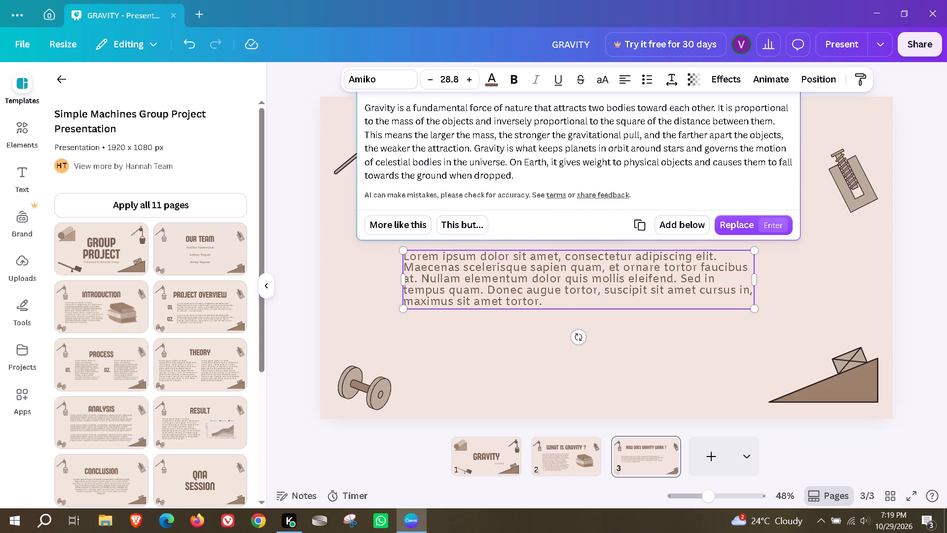
pyautogui.click(737, 337)
# Enlarge the gravity paragraph to font size 30.3, narrow its text box slightly, and centre it below the page 3 heading.
pyautogui.moveTo(727, 308); pyautogui.dragTo(718, 308)
pyautogui.click(783, 321)
pyautogui.moveTo(606, 324); pyautogui.dragTo(626, 312)
pyautogui.moveTo(626, 312); pyautogui.dragTo(630, 312)
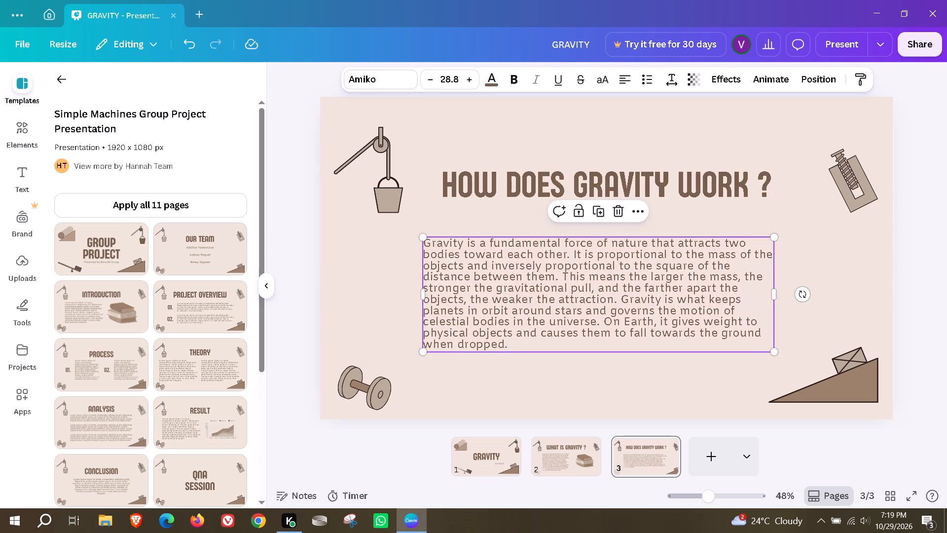
pyautogui.click(630, 312)
pyautogui.moveTo(772, 348); pyautogui.dragTo(787, 366)
pyautogui.click(793, 296)
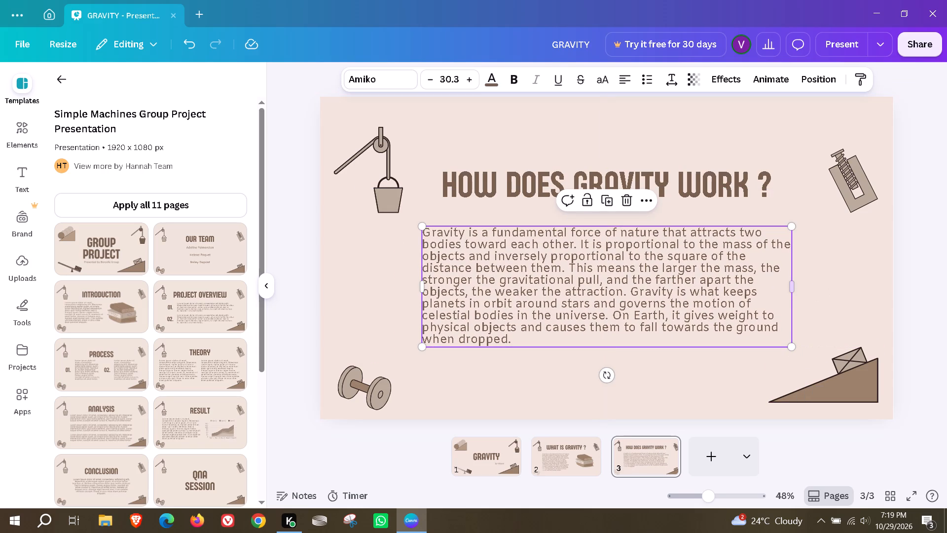
pyautogui.click(791, 288)
pyautogui.click(739, 317)
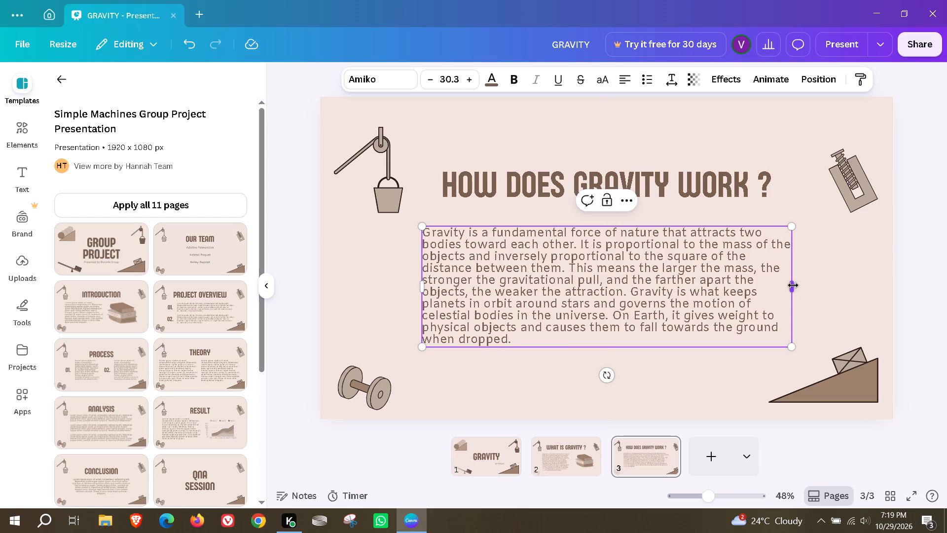
pyautogui.moveTo(793, 285); pyautogui.dragTo(769, 306)
pyautogui.click(697, 356)
pyautogui.moveTo(654, 314); pyautogui.dragTo(662, 324)
# Move the page 3 heading down closer to the paragraph, shrink it to font size 69.1, and centre it horizontally.
pyautogui.moveTo(709, 192); pyautogui.dragTo(710, 213)
pyautogui.moveTo(775, 226); pyautogui.dragTo(689, 217)
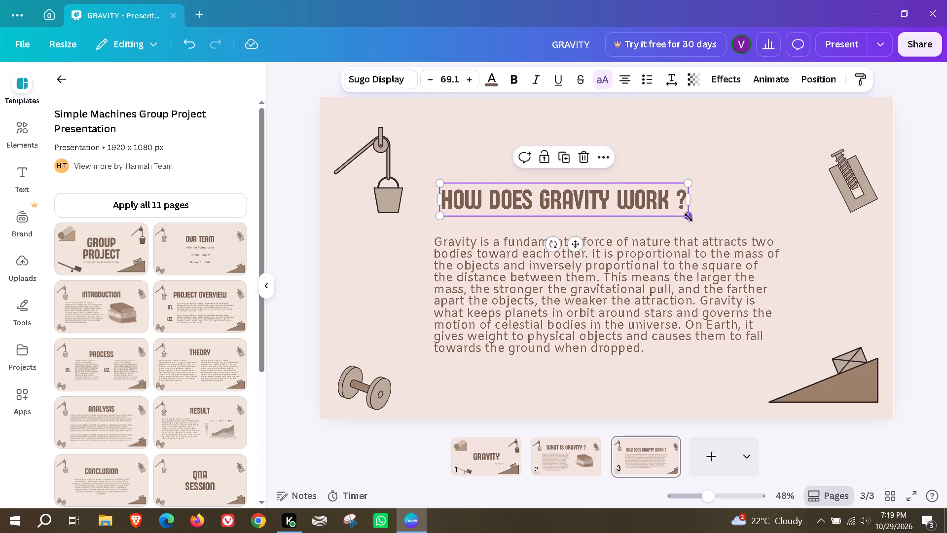
pyautogui.moveTo(637, 204); pyautogui.dragTo(680, 205)
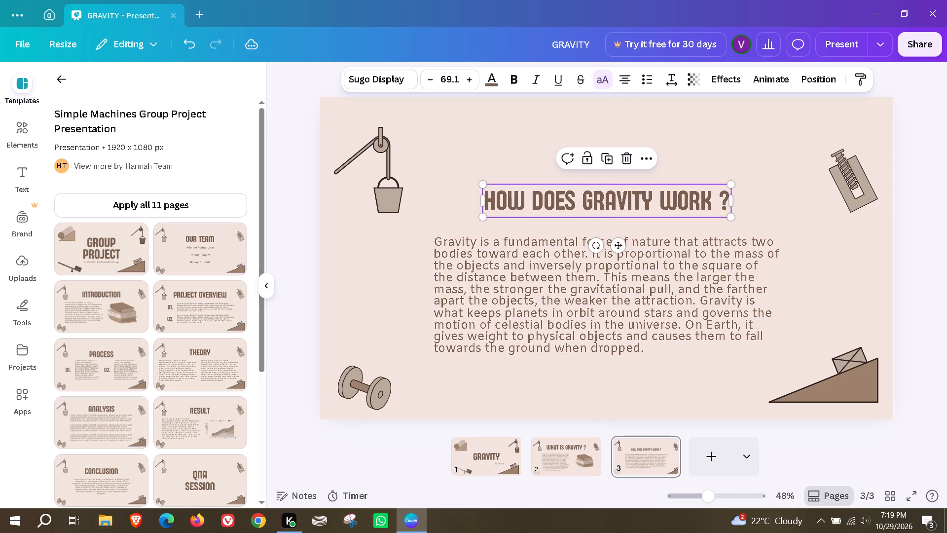
pyautogui.click(783, 229)
# Enlarge the page 3 paragraph to a font size of about 31 and nudge the heading's vertical spacing above it.
pyautogui.click(660, 308)
pyautogui.moveTo(780, 354); pyautogui.dragTo(788, 366)
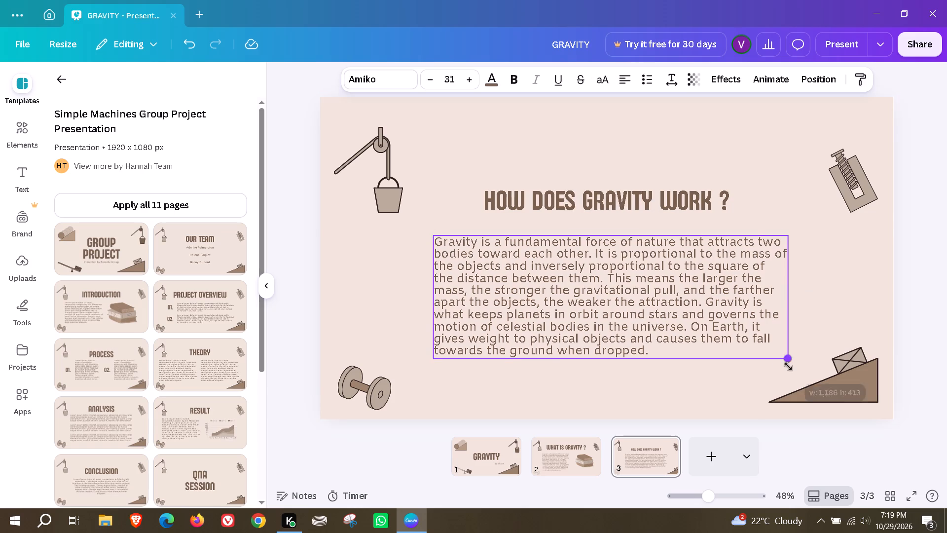
pyautogui.moveTo(788, 366); pyautogui.dragTo(790, 368)
pyautogui.click(676, 381)
pyautogui.moveTo(636, 212); pyautogui.dragTo(638, 205)
pyautogui.moveTo(638, 205); pyautogui.dragTo(638, 211)
pyautogui.click(672, 374)
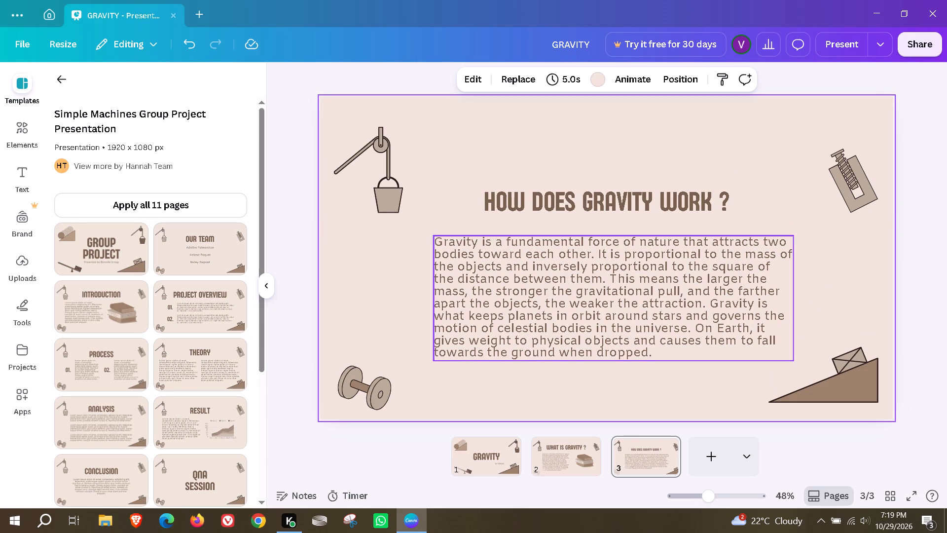
# Add the template's Process page as a new page.
pyautogui.click(135, 350)
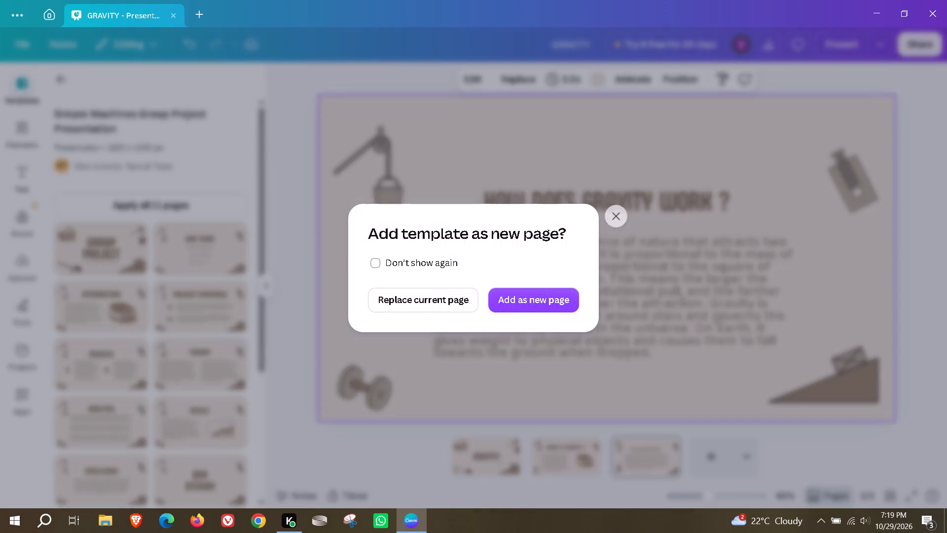
pyautogui.click(551, 295)
pyautogui.doubleClick(614, 180)
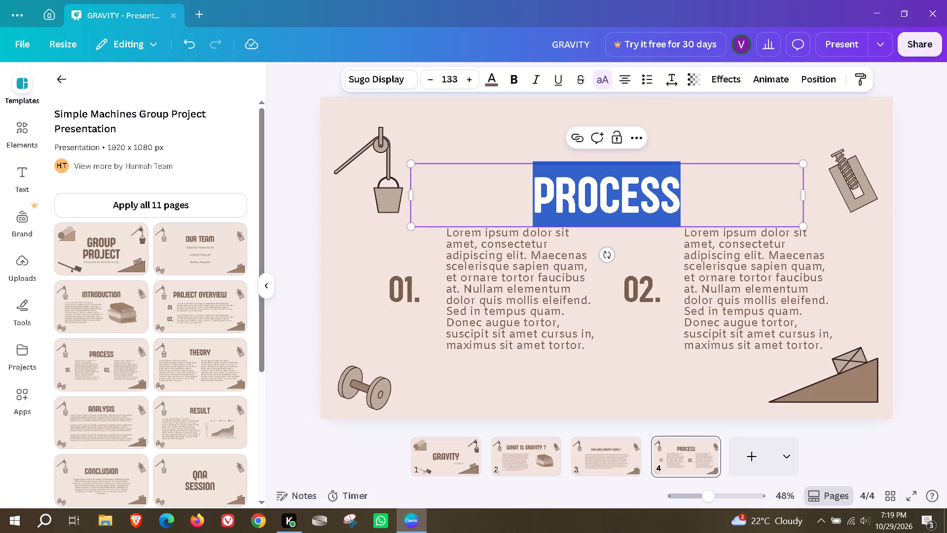
# Delete the 01. and 02. numbers and the first placeholder column, and move the remaining column beneath the PROCESS heading.
pyautogui.moveTo(523, 359); pyautogui.dragTo(410, 291)
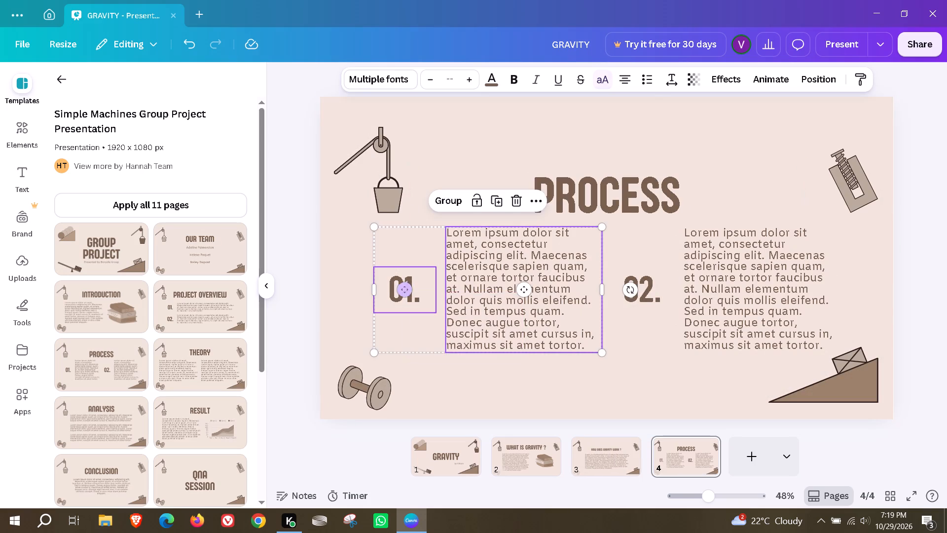
pyautogui.click(518, 196)
pyautogui.click(628, 279)
pyautogui.click(656, 241)
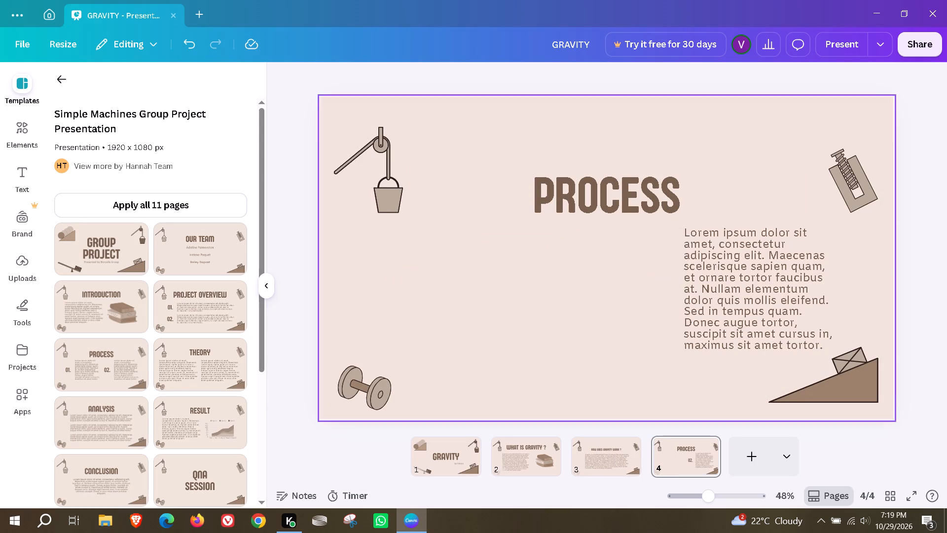
pyautogui.moveTo(722, 290); pyautogui.dragTo(543, 295)
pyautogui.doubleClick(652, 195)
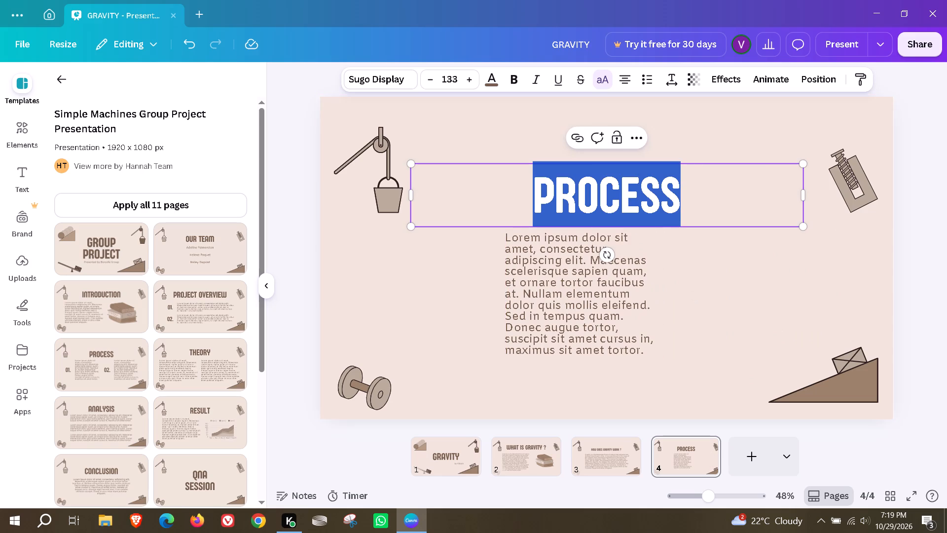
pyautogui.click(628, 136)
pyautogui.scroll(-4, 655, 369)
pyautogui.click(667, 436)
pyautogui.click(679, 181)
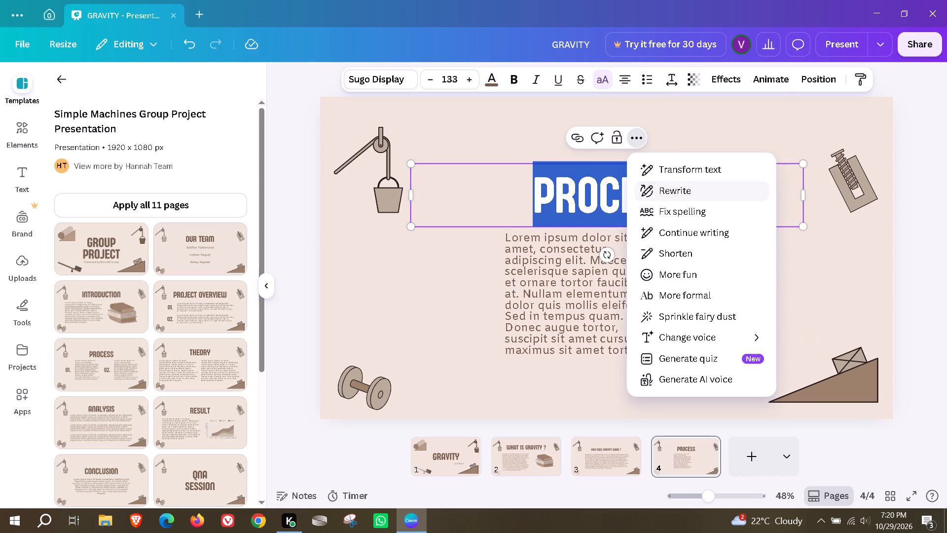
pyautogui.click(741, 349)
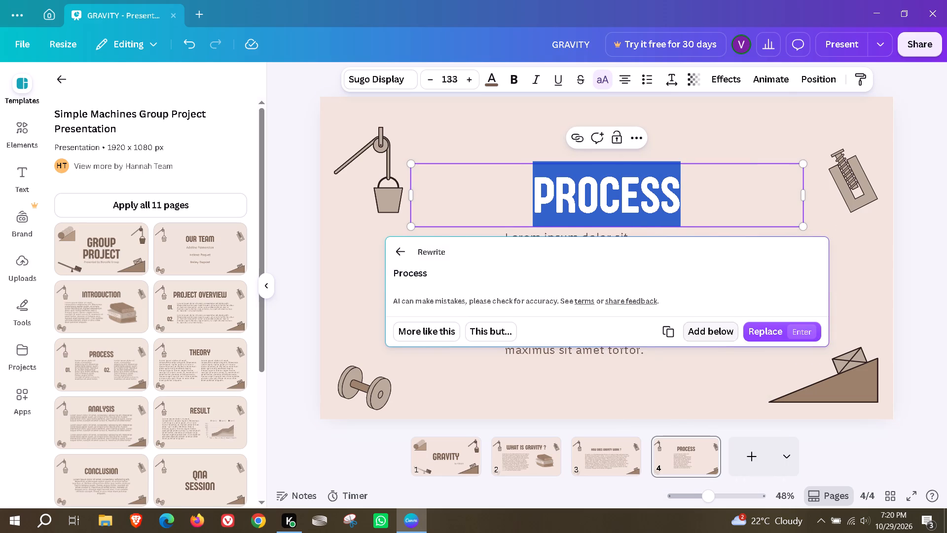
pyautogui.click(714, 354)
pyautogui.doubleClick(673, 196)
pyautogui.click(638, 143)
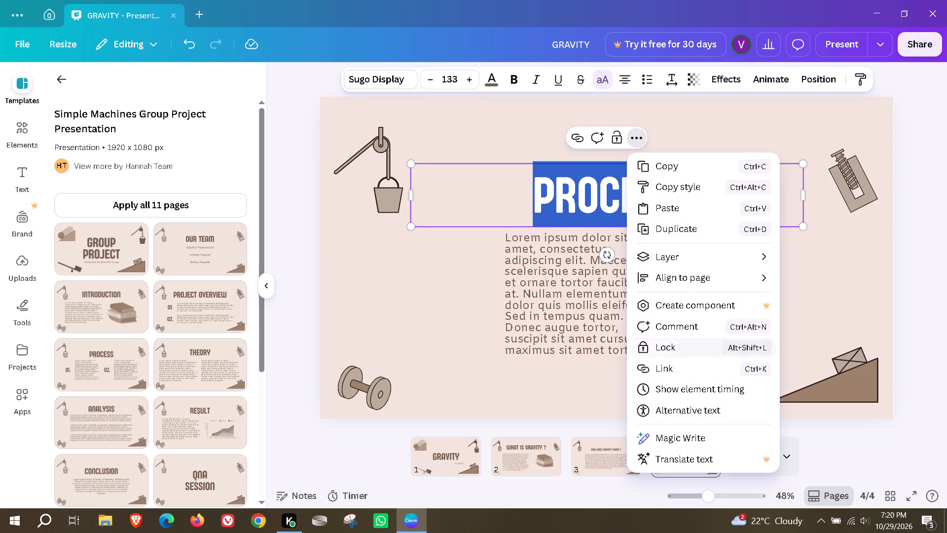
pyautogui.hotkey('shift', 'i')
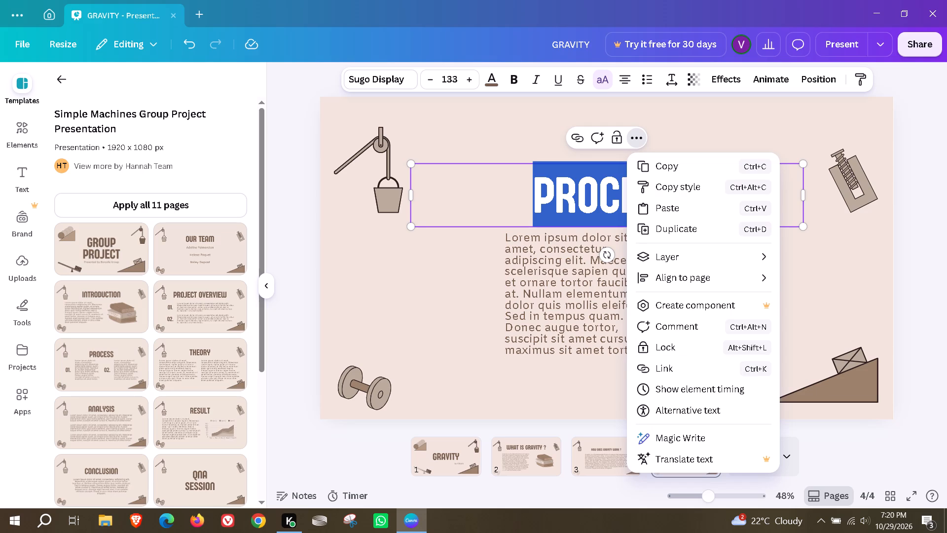
# Change the page 4 heading from PROCESS to "ISAAC NEWTON".
pyautogui.click(588, 222)
pyautogui.hotkey('ctrl', 'a')
pyautogui.press('BackSpace')
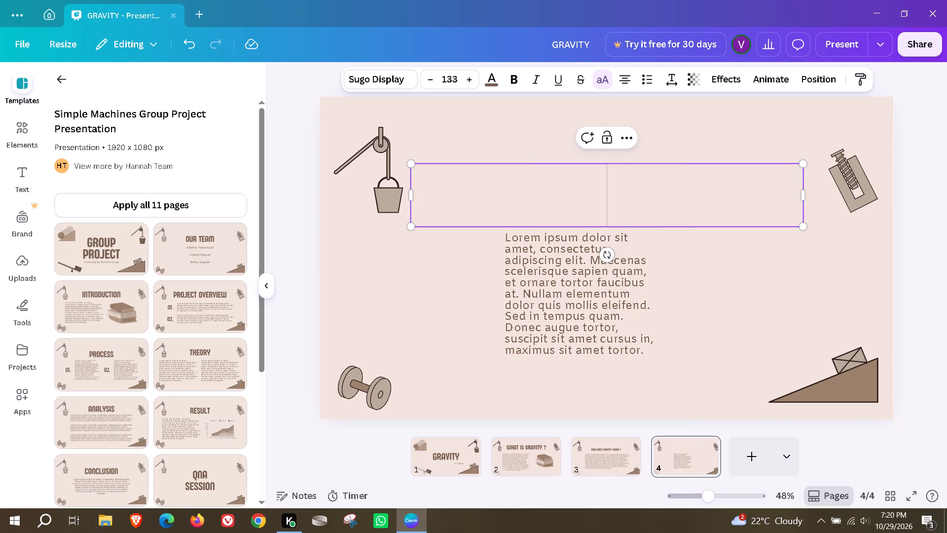
pyautogui.write('ISAAc newton')
pyautogui.click(499, 304)
# Replace the page 4 placeholder text with Magic Write text generated from the prompt "generate 5-6 lines on isaac newton and law of gravitation".
pyautogui.doubleClick(561, 299)
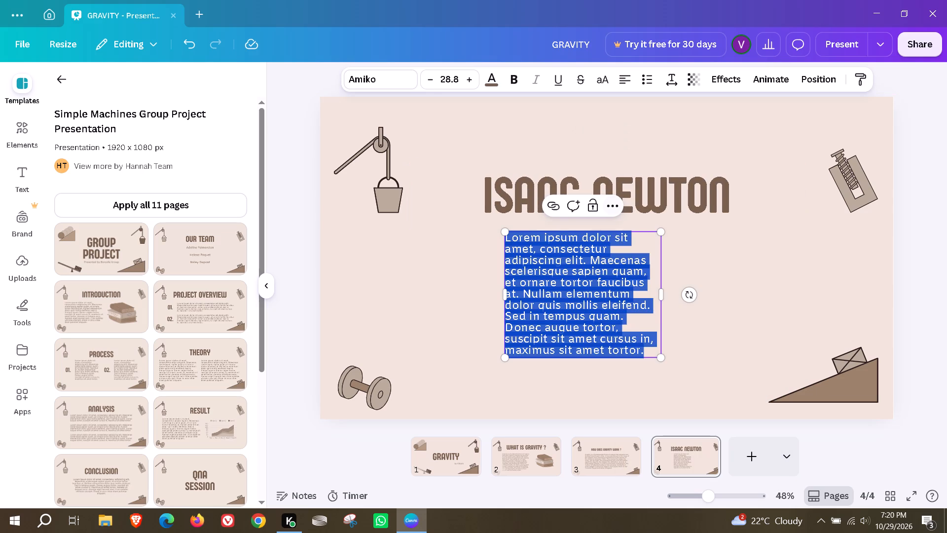
pyautogui.click(605, 208)
pyautogui.scroll(-4, 645, 400)
pyautogui.click(657, 468)
pyautogui.click(642, 246)
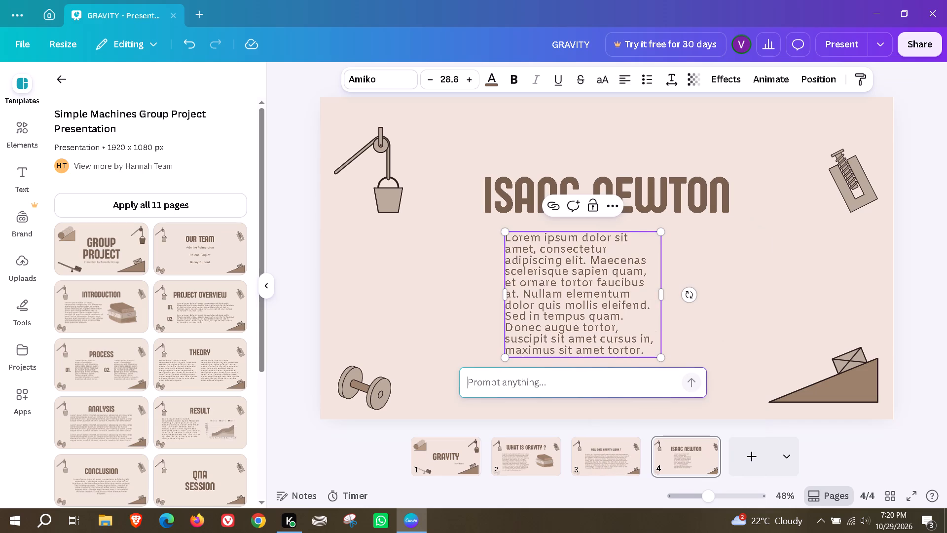
pyautogui.write('generate 5-6 lines on issa')
pyautogui.press('BackSpace')
pyautogui.press('BackSpace')
pyautogui.write('aac nw')
pyautogui.press('BackSpace')
pyautogui.write('ewton and law of ga')
pyautogui.press('BackSpace')
pyautogui.write('ravitation')
pyautogui.press('Return')
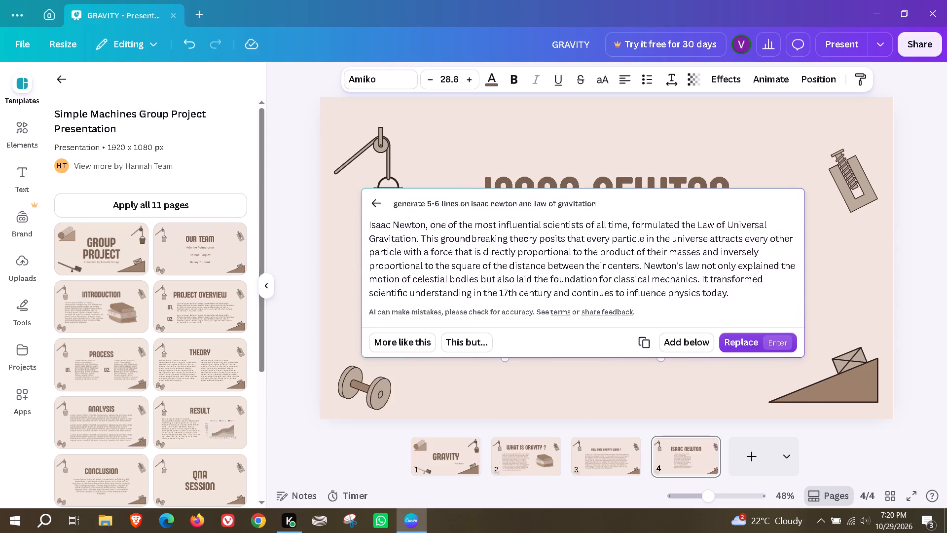
pyautogui.click(745, 351)
# Widen the Isaac Newton paragraph to about twice its column width and centre it slightly lower on page 4.
pyautogui.moveTo(661, 361); pyautogui.dragTo(770, 365)
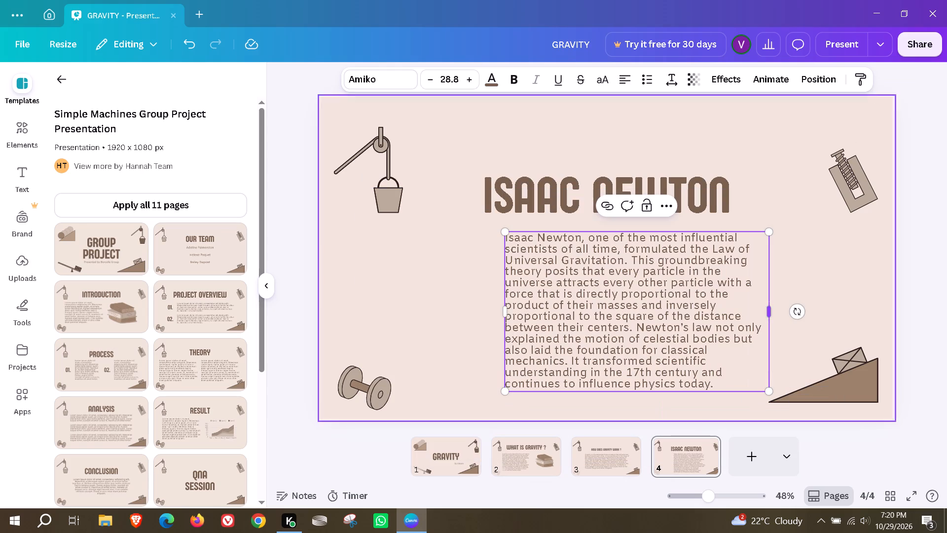
pyautogui.moveTo(775, 313); pyautogui.dragTo(819, 314)
pyautogui.click(591, 389)
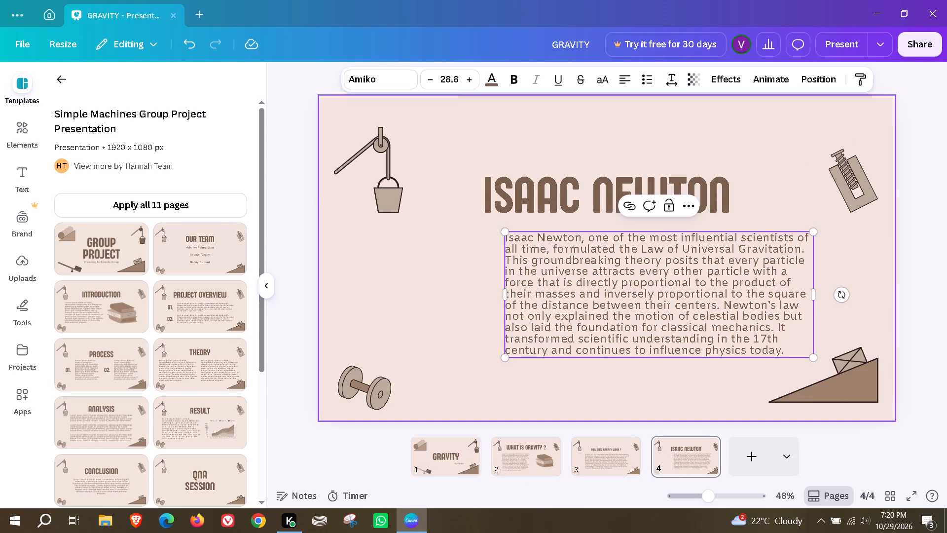
pyautogui.moveTo(595, 320); pyautogui.dragTo(540, 341)
# Move the ISAAC NEWTON heading down towards the paragraph, shrink it to font size 103, and centre it above the text.
pyautogui.moveTo(656, 196); pyautogui.dragTo(653, 219)
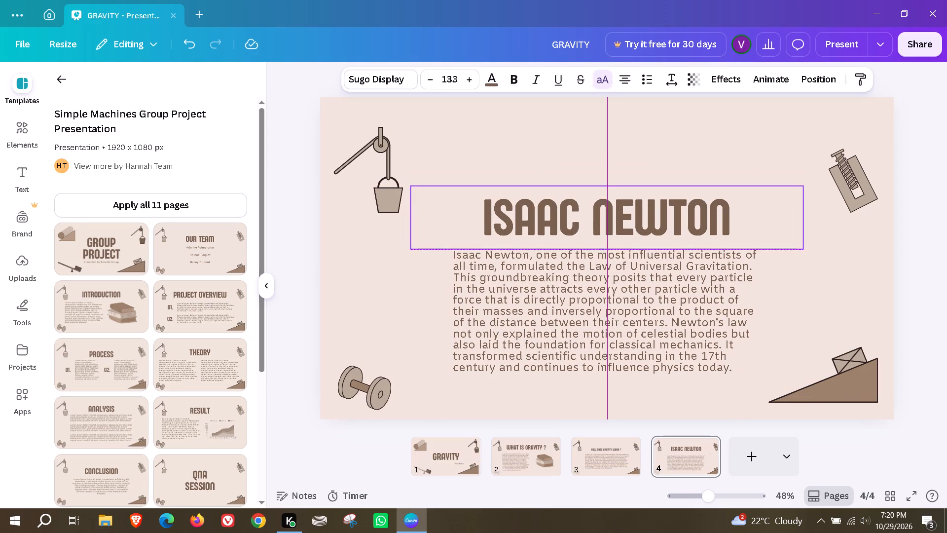
pyautogui.moveTo(653, 219); pyautogui.dragTo(652, 221)
pyautogui.moveTo(794, 248); pyautogui.dragTo(708, 231)
pyautogui.moveTo(637, 217); pyautogui.dragTo(670, 221)
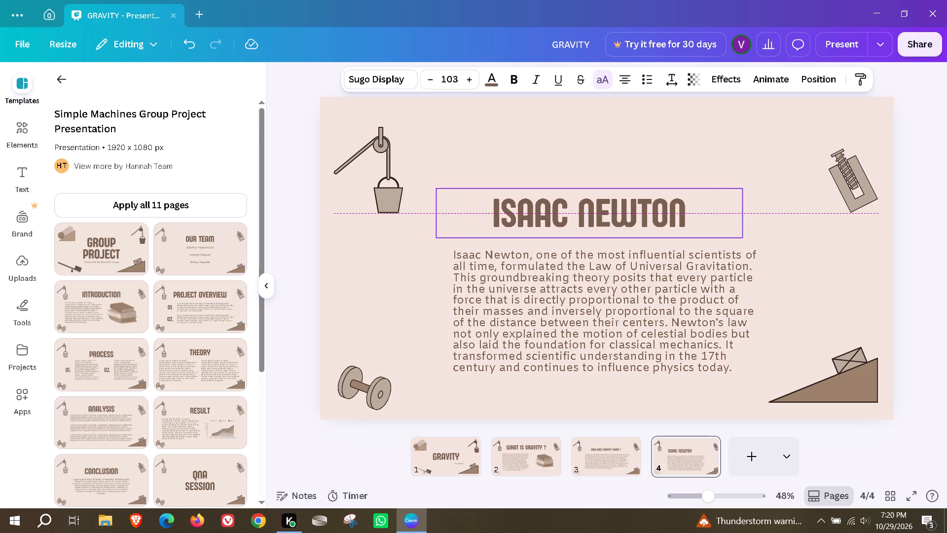
pyautogui.moveTo(670, 221); pyautogui.dragTo(690, 221)
pyautogui.click(828, 264)
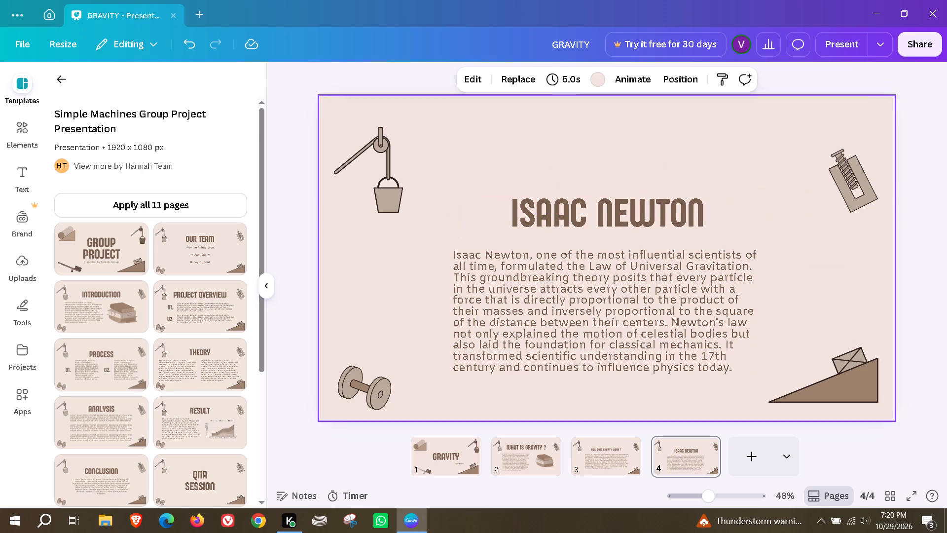
pyautogui.moveTo(624, 227); pyautogui.dragTo(618, 228)
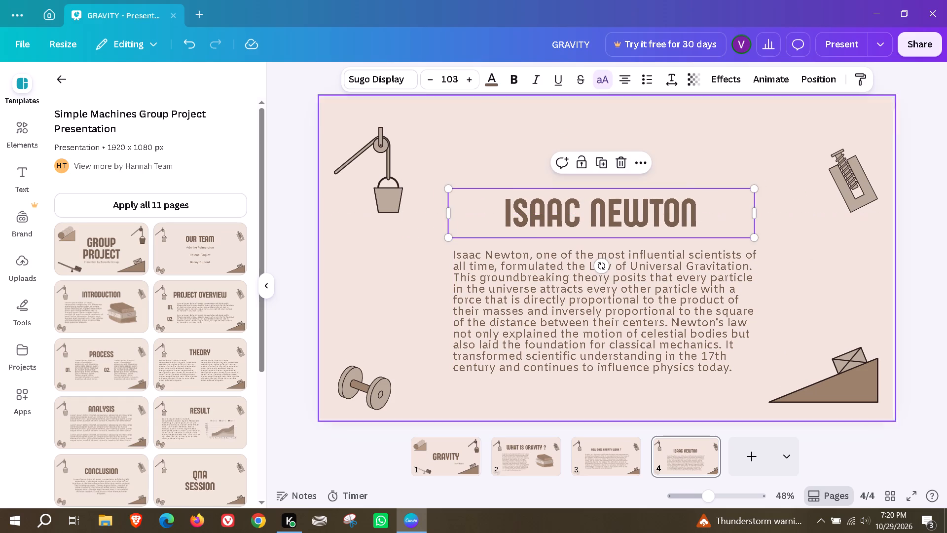
pyautogui.click(793, 305)
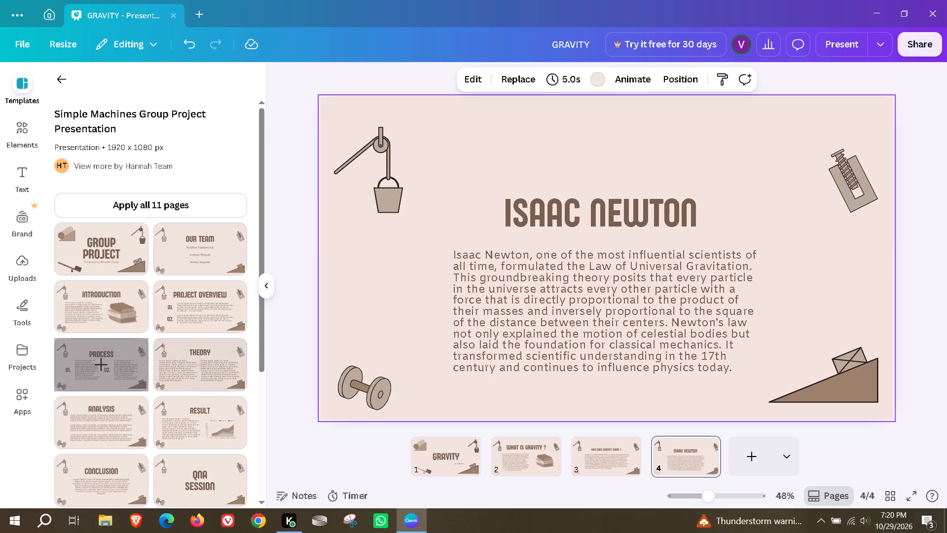
# Add the template's Theory layout to the presentation as new page 5.
pyautogui.click(227, 373)
pyautogui.click(548, 306)
# Change the page 5 heading from THEORY to "EINSTEIN'S THEORY".
pyautogui.doubleClick(599, 191)
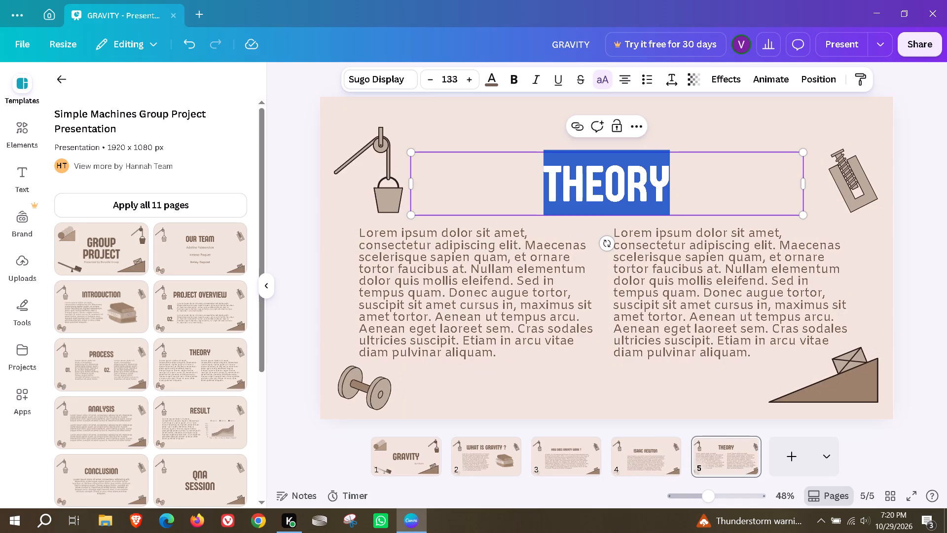
pyautogui.write('EIN')
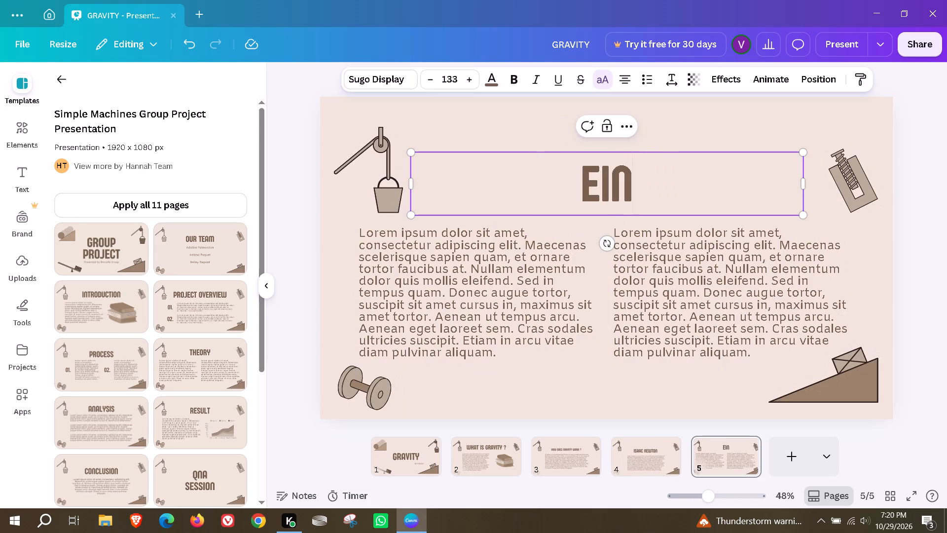
pyautogui.write('STEO')
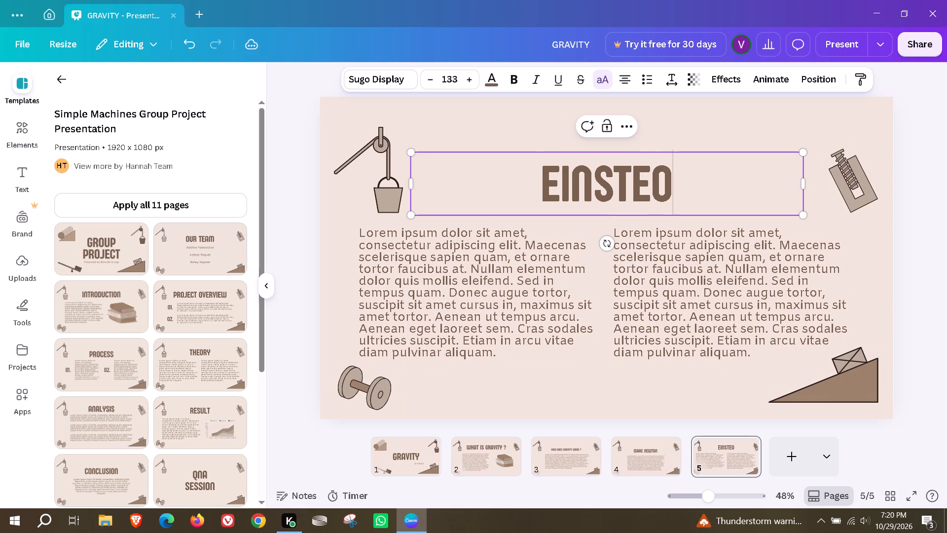
pyautogui.hotkey('shift', 'BackSpace')
pyautogui.write('IN"')
pyautogui.press('BackSpace')
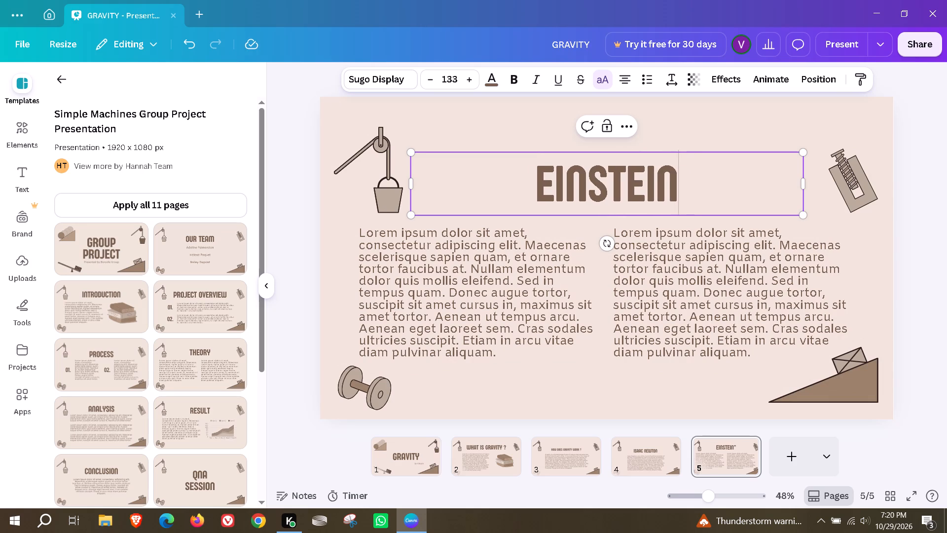
pyautogui.write("'s H")
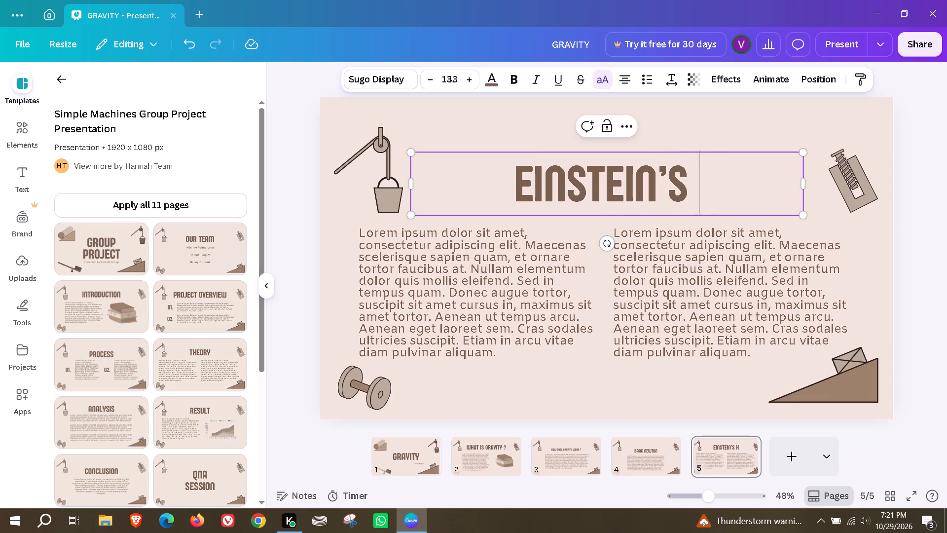
pyautogui.hotkey('shift', 'BackSpace')
pyautogui.write('THEORY')
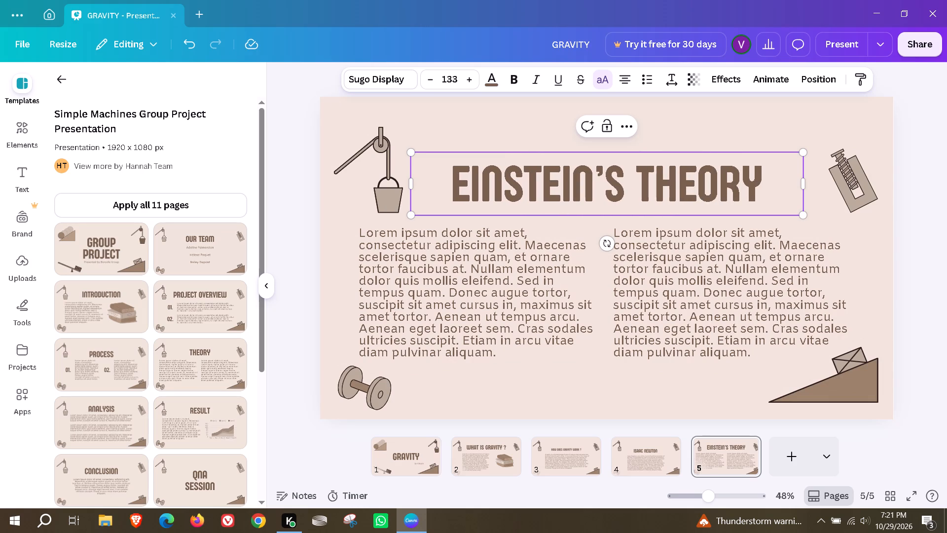
# Delete the first placeholder column on page 5 and move the remaining paragraph to the middle, under the heading.
pyautogui.click(496, 321)
pyautogui.click(499, 205)
pyautogui.moveTo(674, 296); pyautogui.dragTo(554, 294)
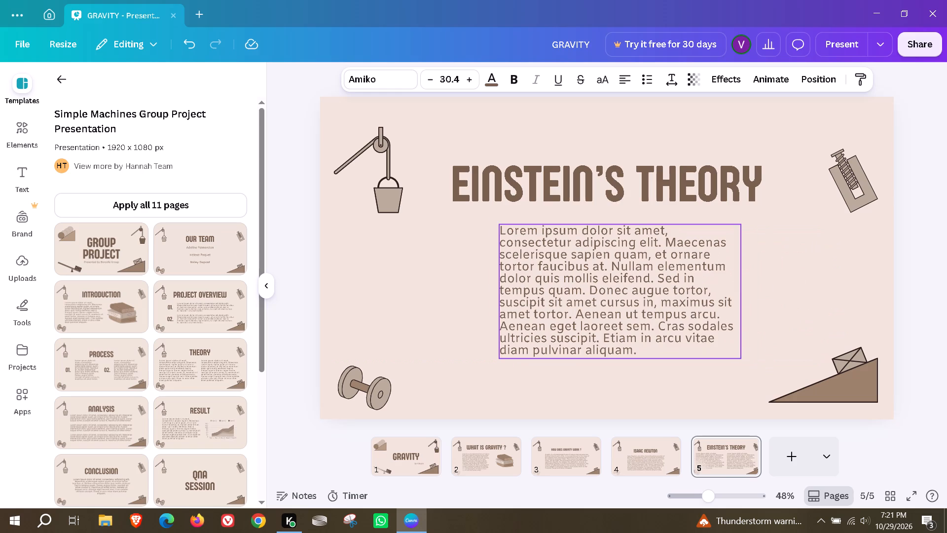
pyautogui.moveTo(554, 294); pyautogui.dragTo(554, 293)
# Replace the page 5 placeholder text with Magic Write text from the prompt "einstein's revolutionary theory of gravity explain in 5-6 liens".
pyautogui.click(658, 204)
pyautogui.scroll(-3, 716, 445)
pyautogui.click(702, 471)
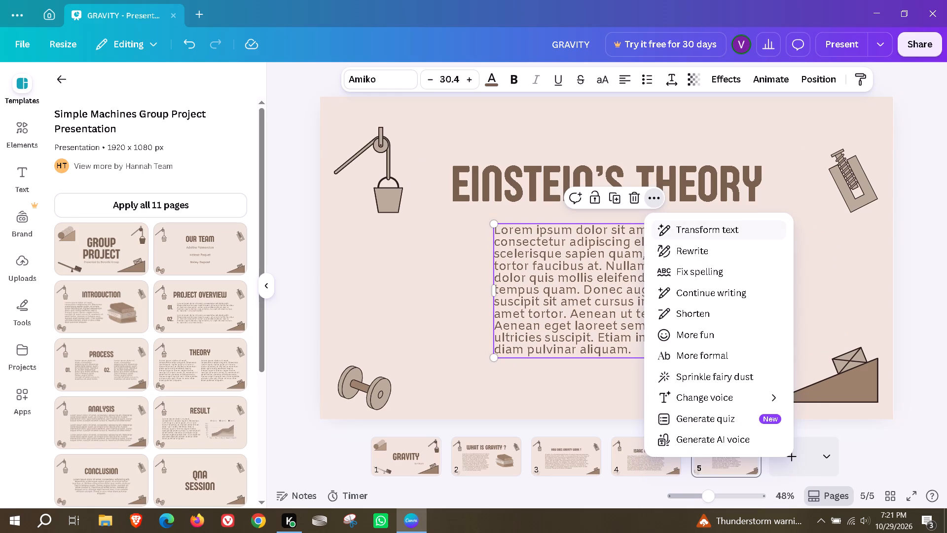
pyautogui.click(690, 231)
pyautogui.write('ei')
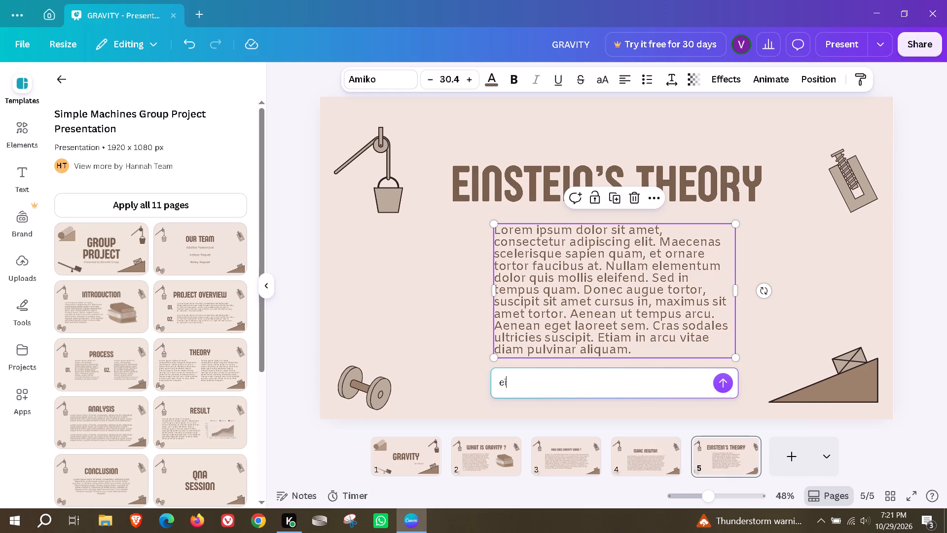
pyautogui.write("nstein's revolutionary theory")
pyautogui.press('space')
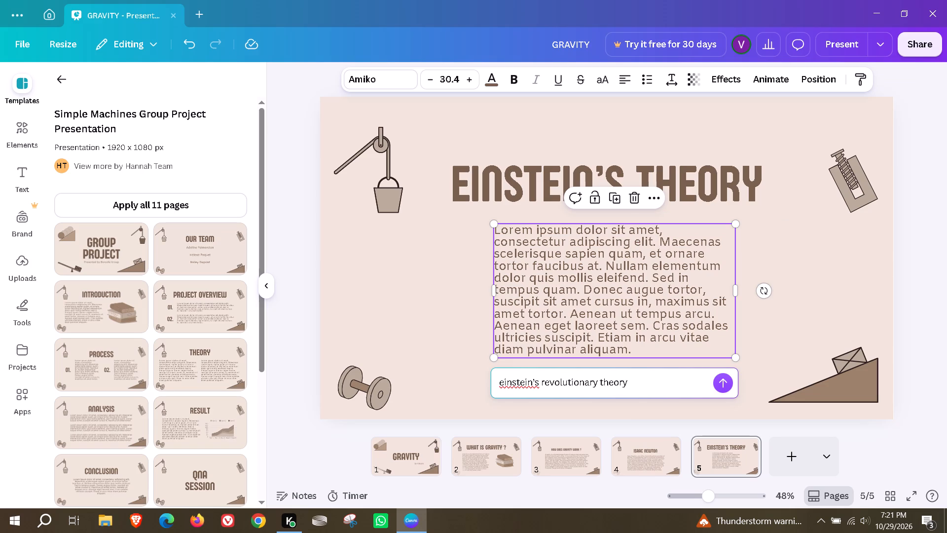
pyautogui.write('of')
pyautogui.press('space')
pyautogui.write('gravity')
pyautogui.press('space')
pyautogui.write('explain i')
pyautogui.press('space')
pyautogui.press('BackSpace')
pyautogui.write('n 5-6 liens')
pyautogui.press('Return')
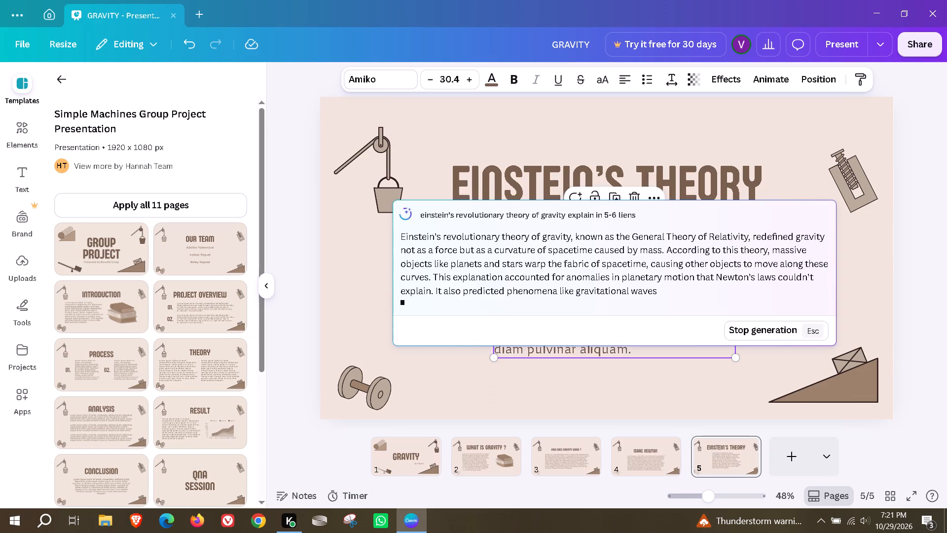
pyautogui.click(779, 334)
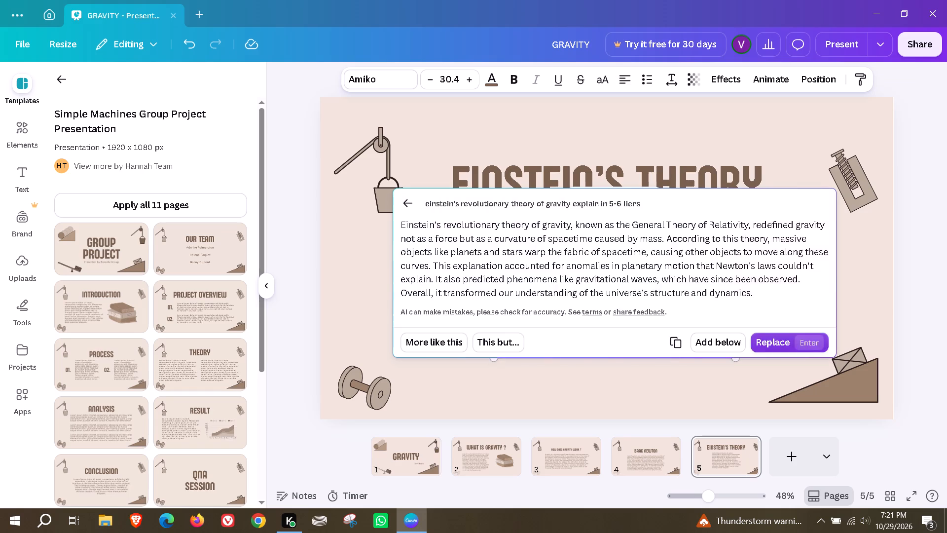
# Widen the Einstein paragraph by about a third and centre it slightly lower beneath the page 5 heading.
pyautogui.moveTo(736, 321); pyautogui.dragTo(822, 323)
pyautogui.click(631, 388)
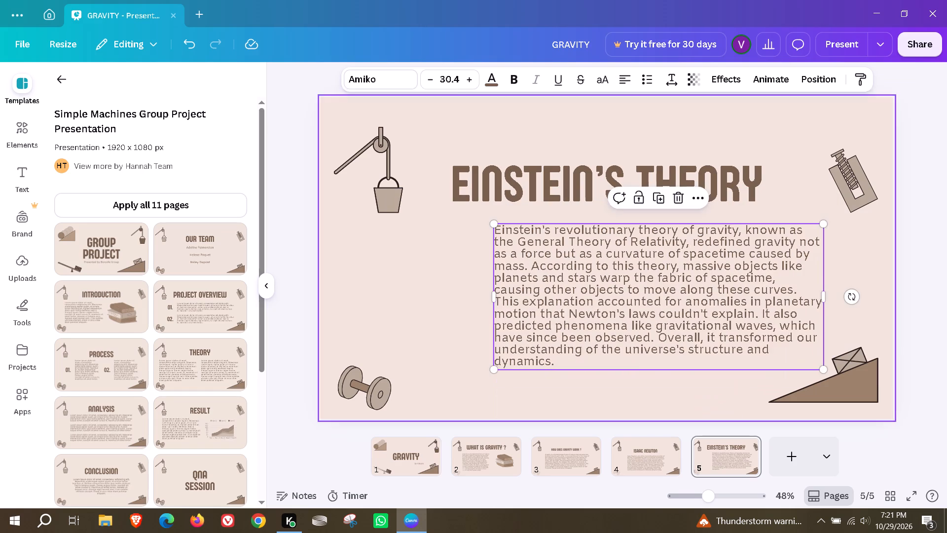
pyautogui.moveTo(631, 333); pyautogui.dragTo(579, 335)
# Add the template's Analysis layout to the presentation as new page 6.
pyautogui.scroll(-1, 689, 455)
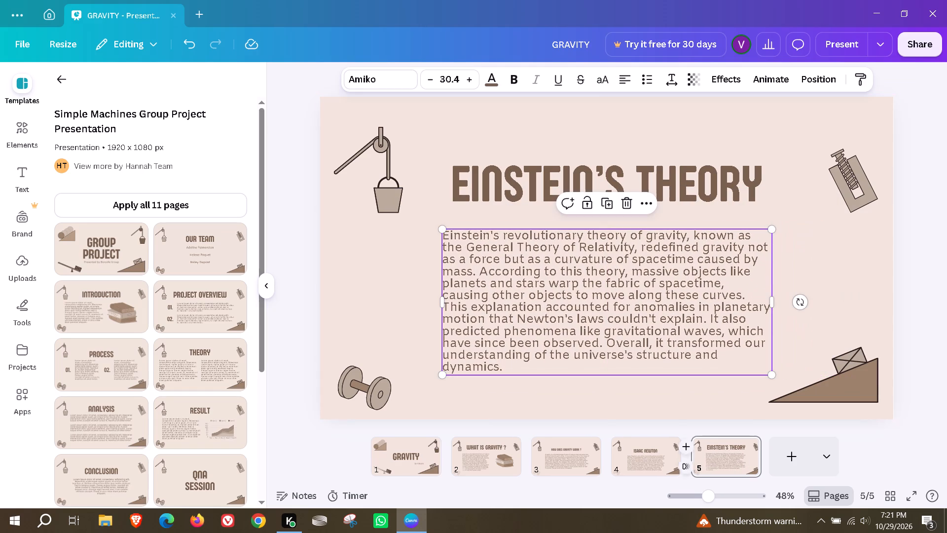
pyautogui.click(117, 430)
pyautogui.click(526, 302)
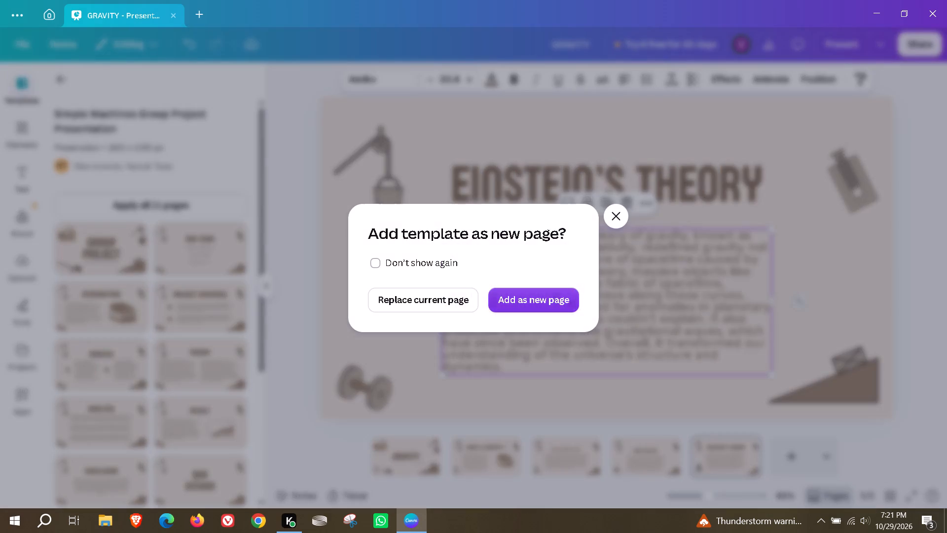
# Change the page 6 heading from ANALYSIS to "WHY DO OBEJCTS FALL TOWARDS EARTH".
pyautogui.doubleClick(609, 184)
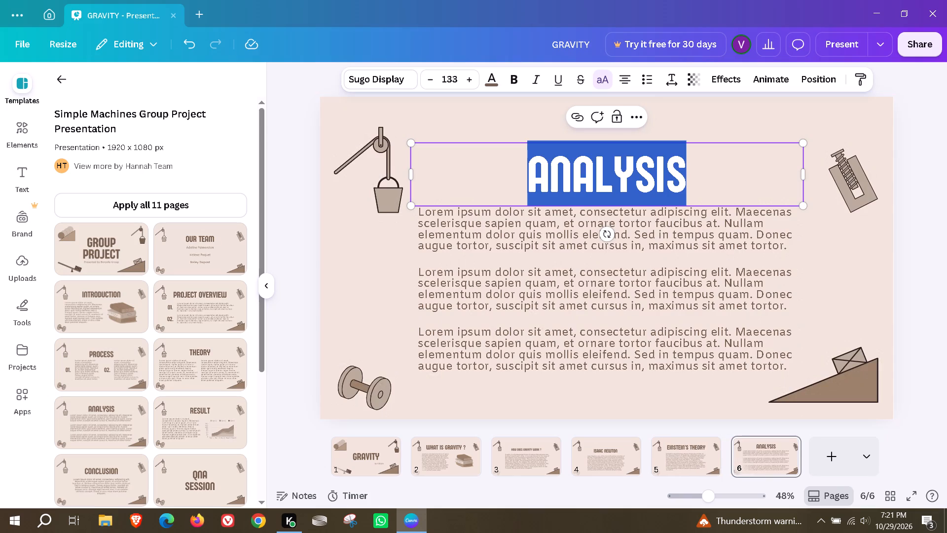
pyautogui.write('WHy do obejcts fall towards ea')
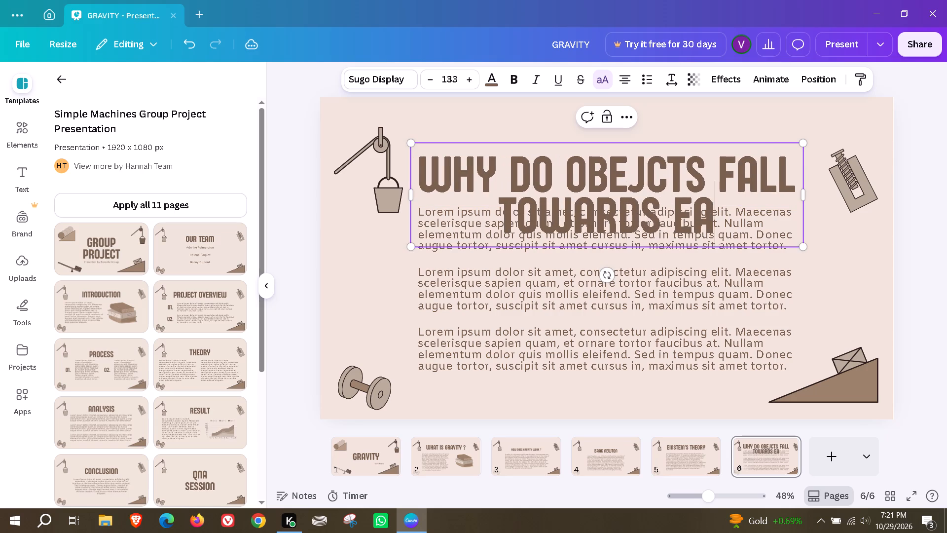
pyautogui.write('tr')
pyautogui.press('BackSpace')
pyautogui.press('BackSpace')
pyautogui.write('rth')
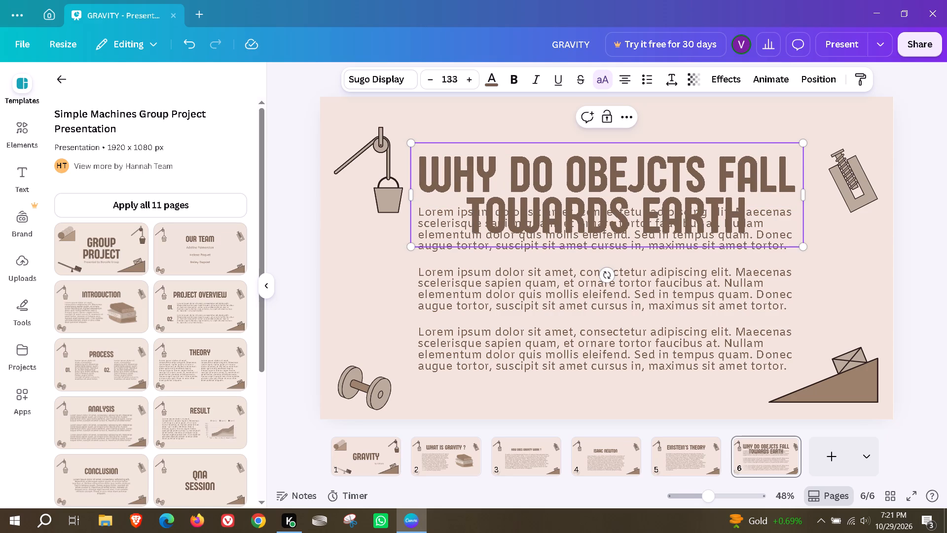
# Shrink the page 6 heading to font size 97.9 and move it up, roughly centred between the side illustrations.
pyautogui.moveTo(802, 244); pyautogui.dragTo(705, 196)
pyautogui.click(805, 274)
pyautogui.moveTo(648, 180); pyautogui.dragTo(663, 166)
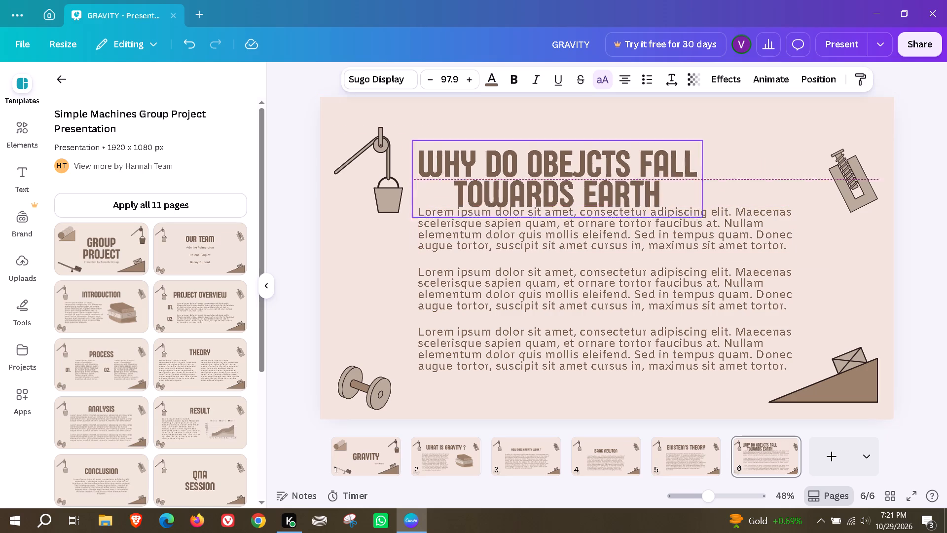
pyautogui.moveTo(663, 166); pyautogui.dragTo(676, 165)
# Delete the top and bottom placeholder paragraphs on page 6, keeping only the middle one.
pyautogui.click(682, 238)
pyautogui.click(631, 177)
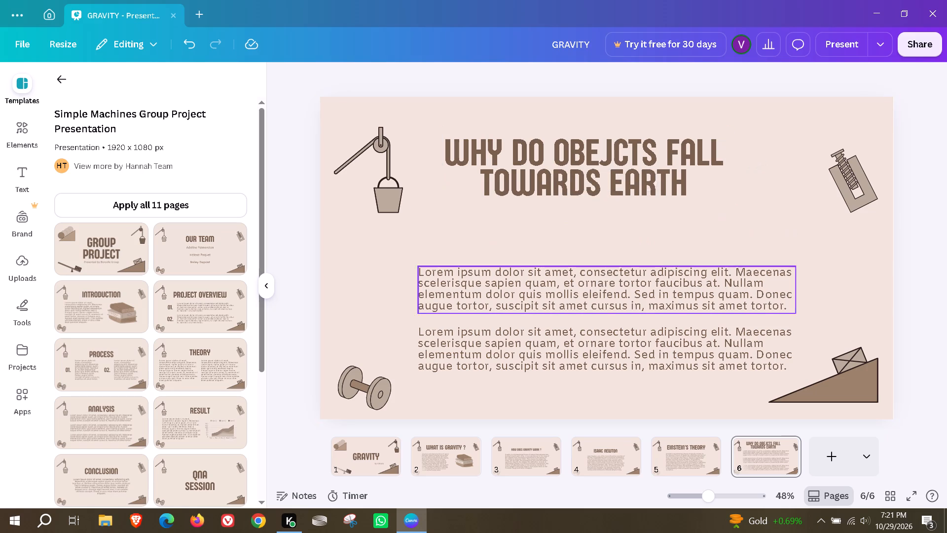
pyautogui.click(626, 267)
pyautogui.click(630, 341)
pyautogui.click(636, 298)
# Replace the page 6 placeholder text with Magic Write text from the prompt "generate in 5-6 lines on why do objects fall towards earth".
pyautogui.click(609, 283)
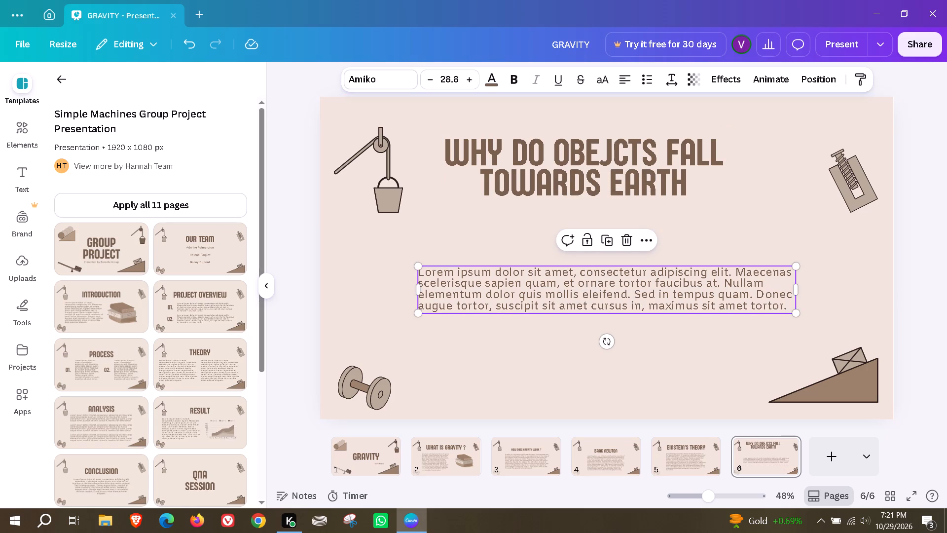
pyautogui.click(643, 236)
pyautogui.scroll(-4, 696, 396)
pyautogui.click(704, 453)
pyautogui.click(705, 458)
pyautogui.click(709, 465)
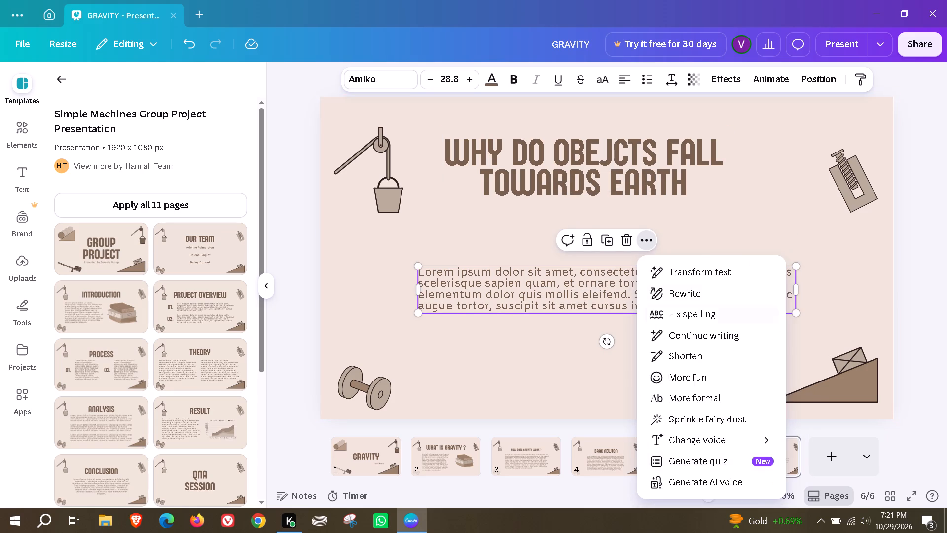
pyautogui.click(682, 276)
pyautogui.write('generta')
pyautogui.press('BackSpace')
pyautogui.press('BackSpace')
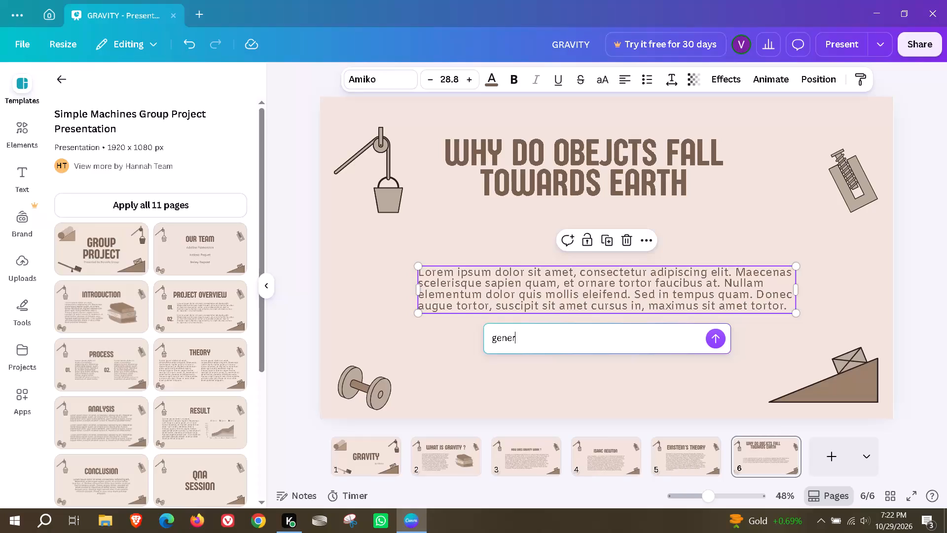
pyautogui.write('ate')
pyautogui.press('space')
pyautogui.write('in')
pyautogui.press('space')
pyautogui.write('5-6 lines on why do objects fall')
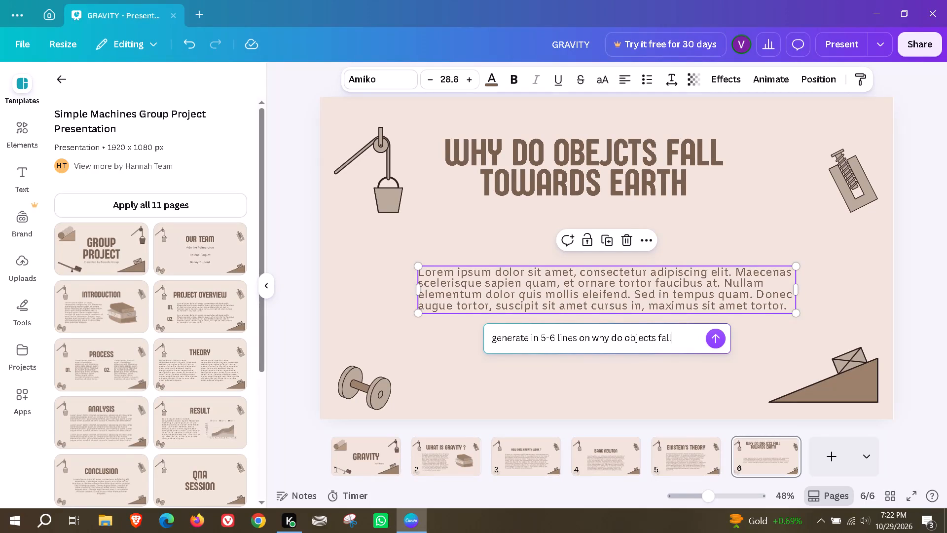
pyautogui.press('space')
pyautogui.write('towards a')
pyautogui.press('BackSpace')
pyautogui.write('eat')
pyautogui.press('BackSpace')
pyautogui.write('rth')
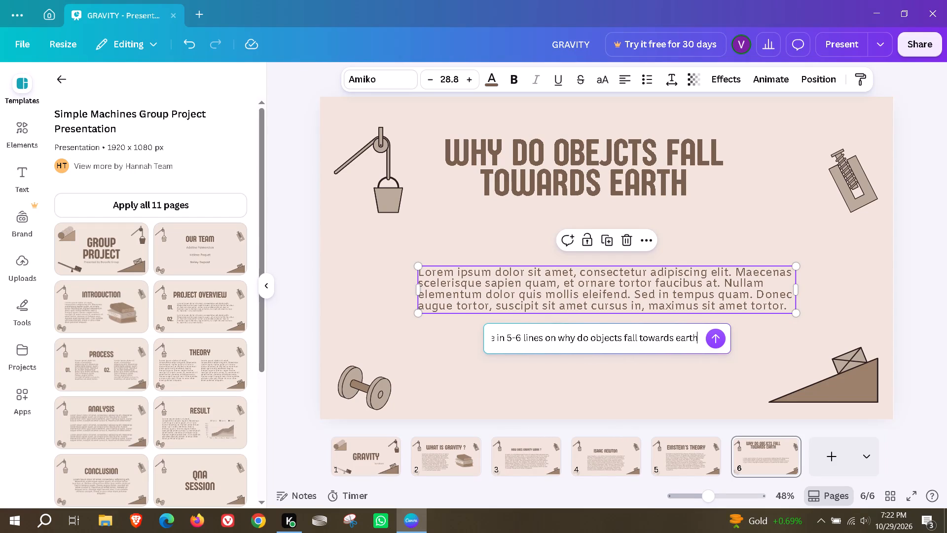
pyautogui.press('Return')
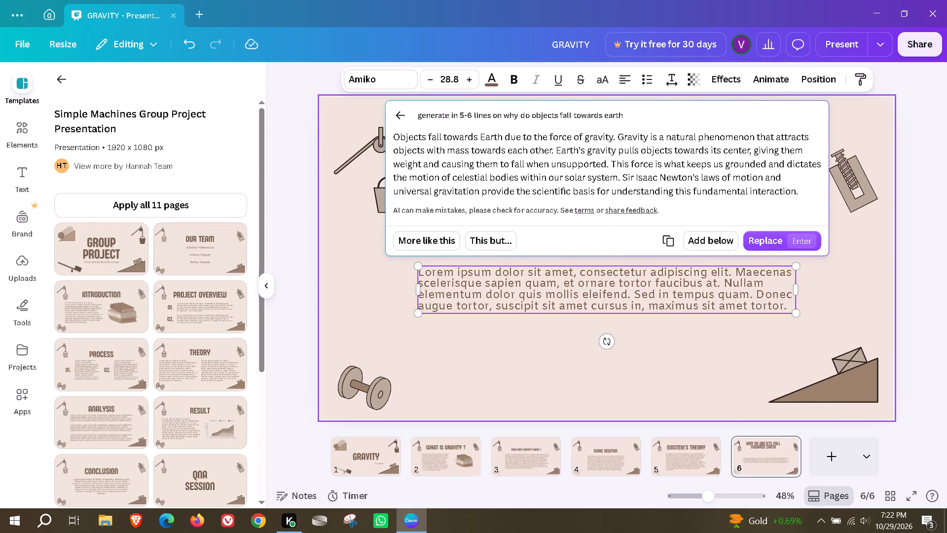
pyautogui.click(781, 249)
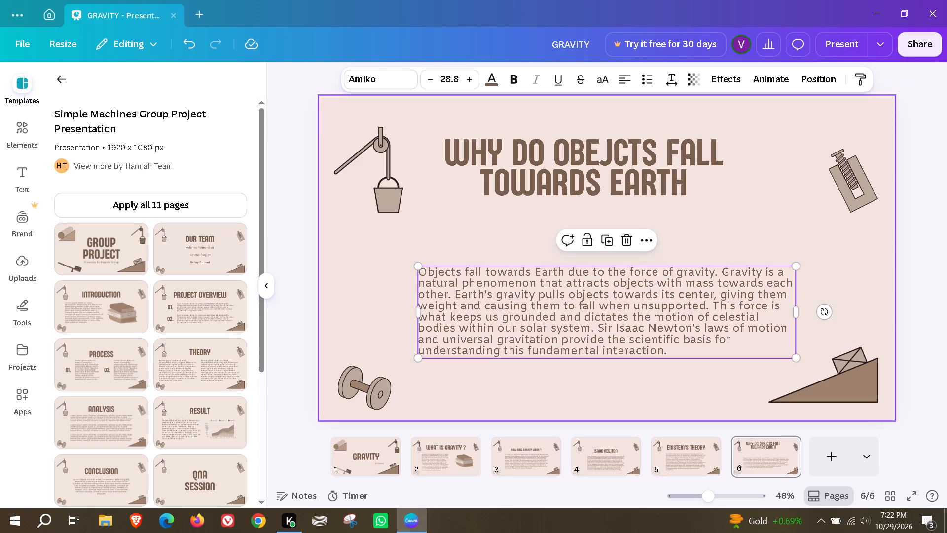
# Move the page 6 paragraph up and slightly left, and lower the heading so it sits just above the text.
pyautogui.click(675, 380)
pyautogui.moveTo(624, 339); pyautogui.dragTo(611, 315)
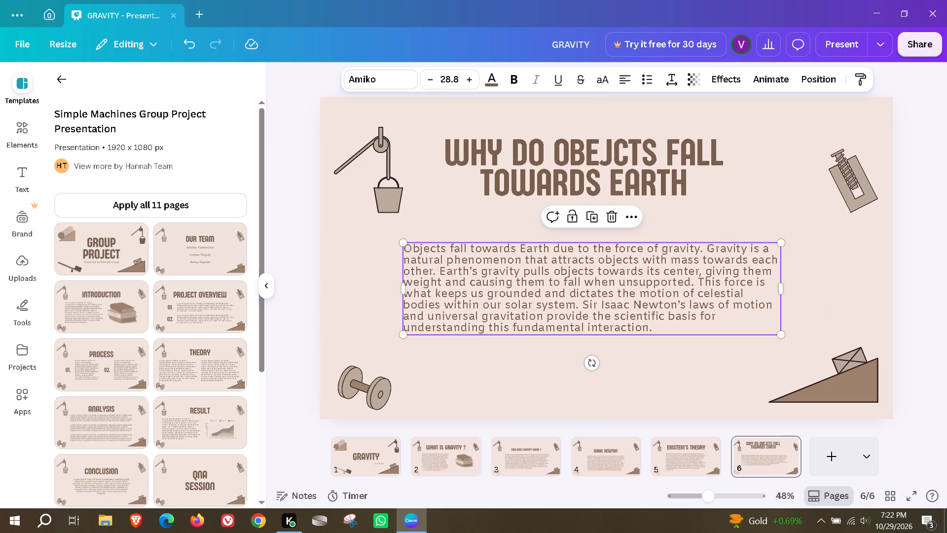
pyautogui.moveTo(644, 167); pyautogui.dragTo(644, 188)
pyautogui.click(660, 369)
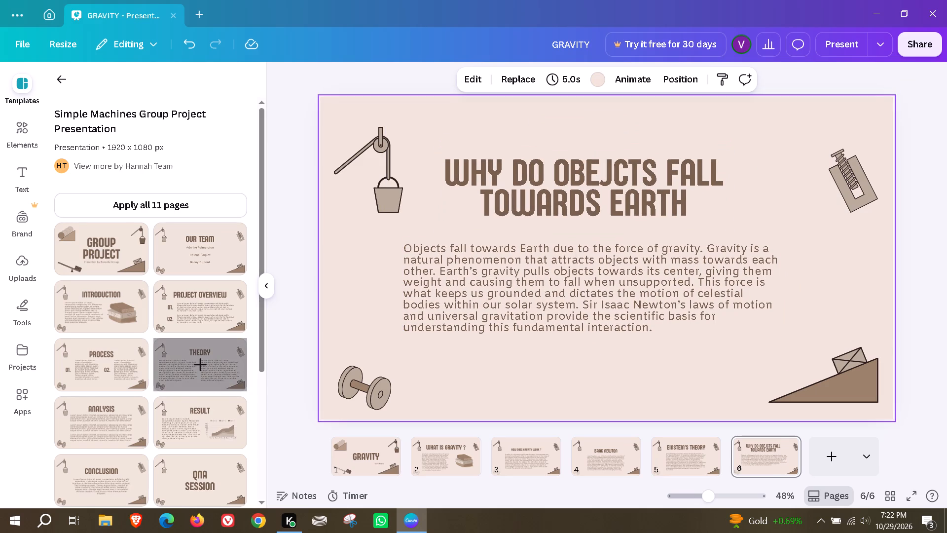
# Add the template's Result layout to the presentation as new page 7.
pyautogui.scroll(-1, 170, 395)
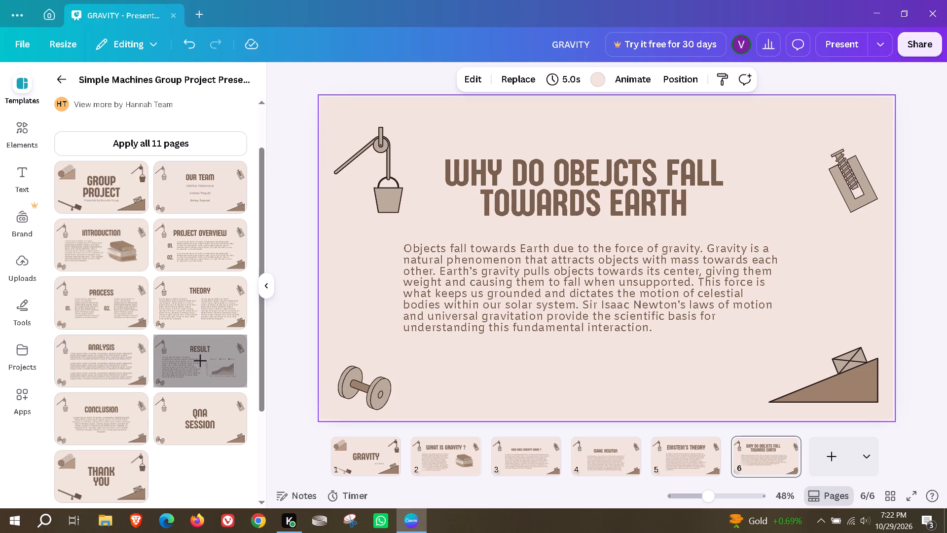
pyautogui.click(177, 360)
pyautogui.click(569, 298)
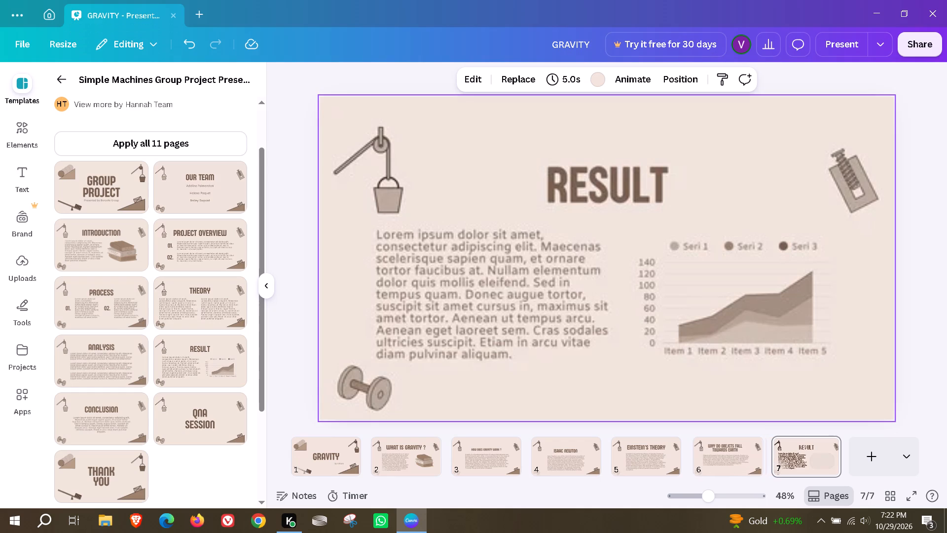
# Replace the page 7 heading "Result" with "Gravity and motion of planets".
pyautogui.doubleClick(610, 212)
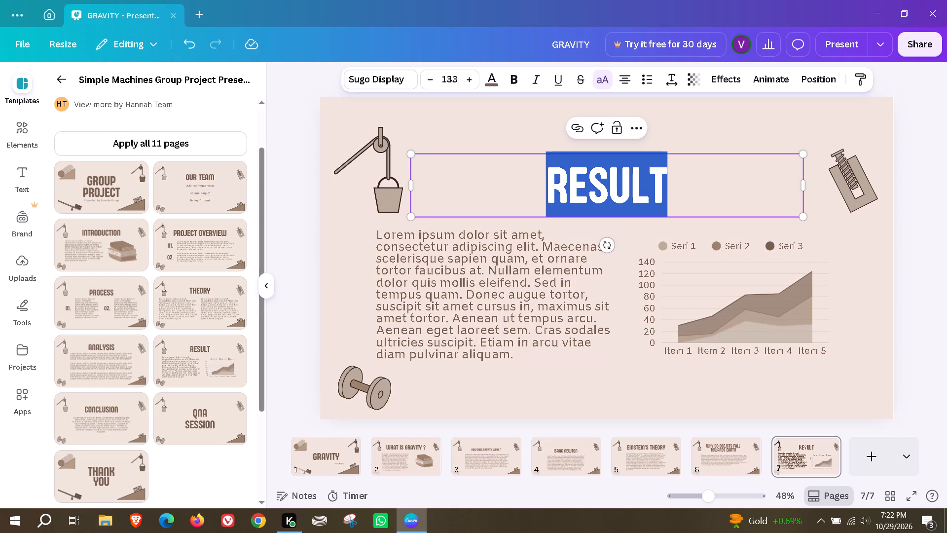
pyautogui.write('Grav')
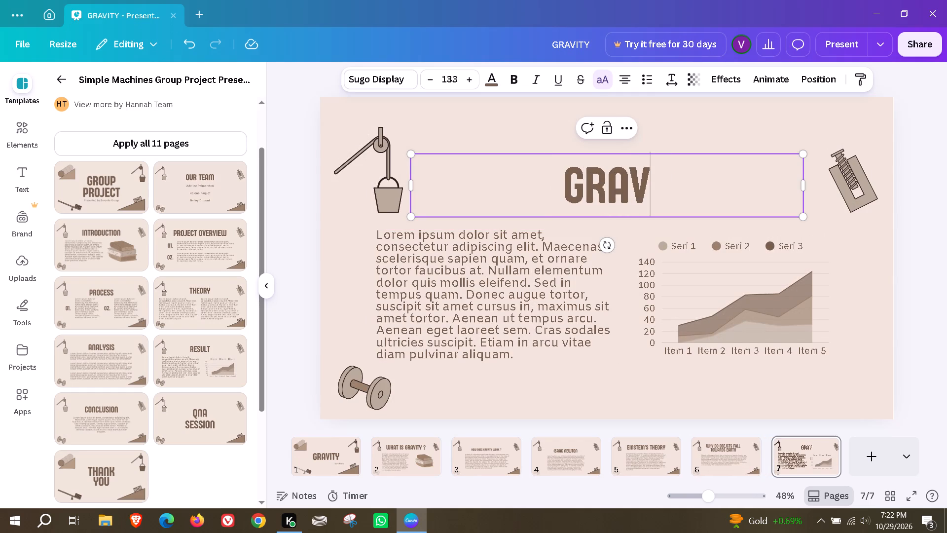
pyautogui.write('ti')
pyautogui.press('BackSpace')
pyautogui.press('BackSpace')
pyautogui.write('ity and')
pyautogui.press('space')
pyautogui.write('motion')
pyautogui.press('space')
pyautogui.write('of planets')
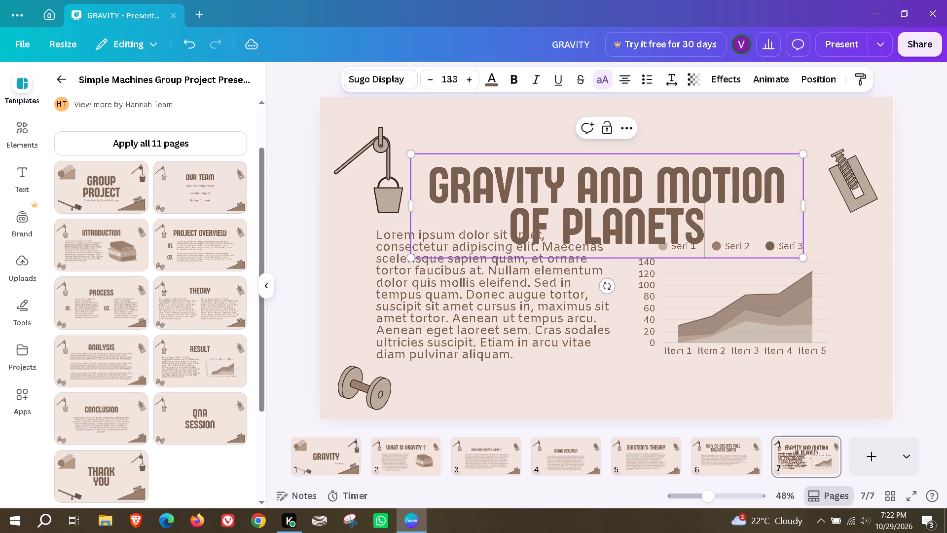
# Shrink the page 7 heading to font size about 93.4 and centre it higher, clear of the paragraph and chart.
pyautogui.moveTo(802, 259); pyautogui.dragTo(691, 210)
pyautogui.moveTo(582, 180); pyautogui.dragTo(637, 177)
pyautogui.moveTo(748, 192); pyautogui.dragTo(743, 190)
pyautogui.moveTo(570, 196); pyautogui.dragTo(633, 180)
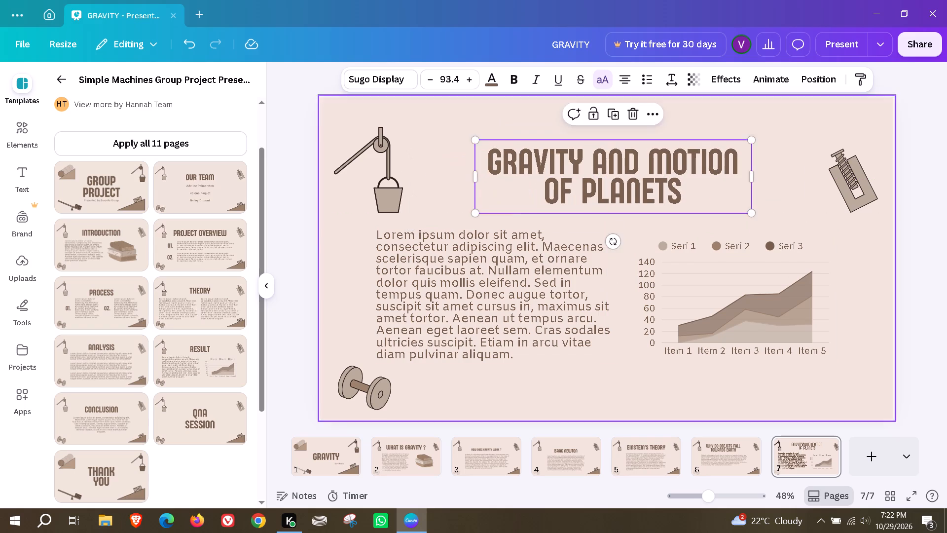
# Replace the page 7 placeholder text with Magic Write text from the prompt "in 5-6 lines generate gravity and motion of planets".
pyautogui.doubleClick(500, 277)
pyautogui.click(525, 199)
pyautogui.scroll(-4, 609, 373)
pyautogui.click(594, 474)
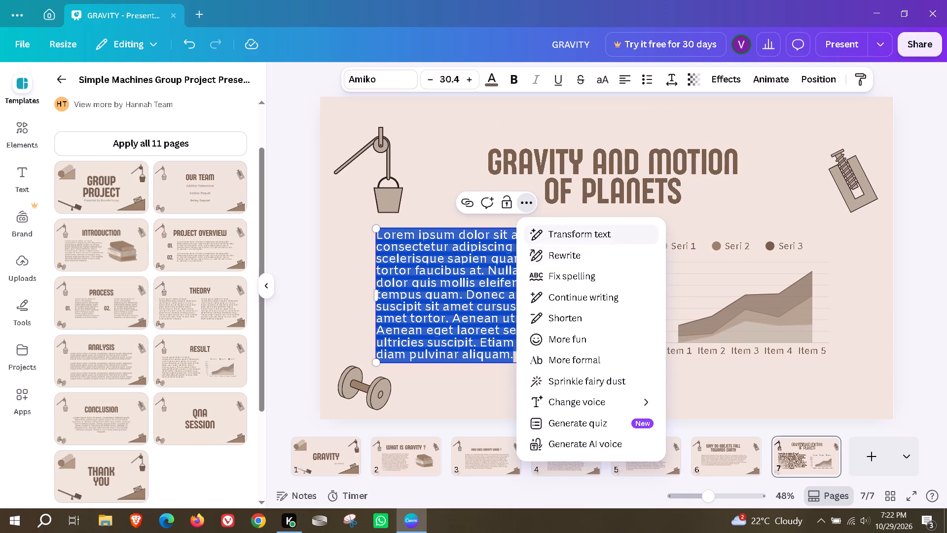
pyautogui.click(582, 237)
pyautogui.write('in 5-6l')
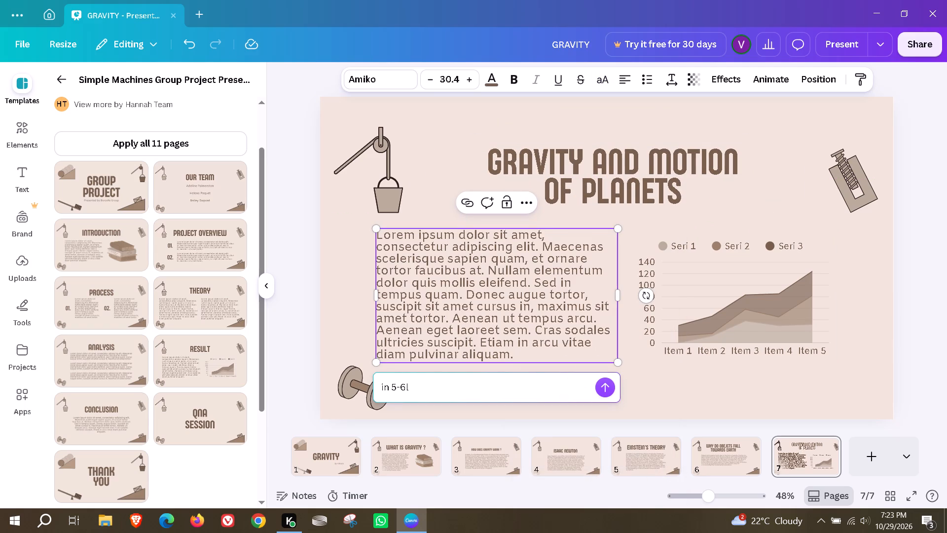
pyautogui.press('BackSpace')
pyautogui.press('space')
pyautogui.write('l')
pyautogui.write('ines genery')
pyautogui.press('BackSpace')
pyautogui.write('aet')
pyautogui.press('BackSpace')
pyautogui.press('BackSpace')
pyautogui.write('te')
pyautogui.press('space')
pyautogui.write('gravity and motio')
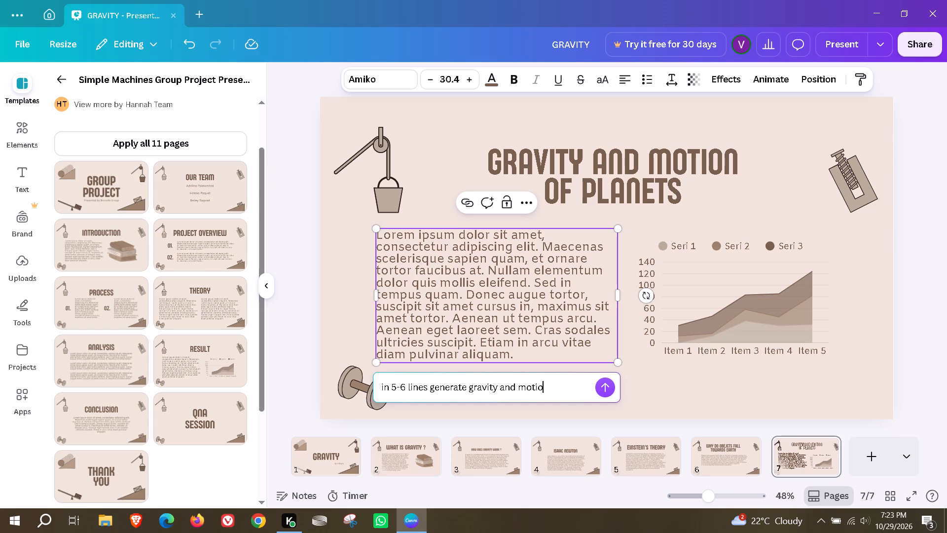
pyautogui.press('space')
pyautogui.press('BackSpace')
pyautogui.write('n of planets')
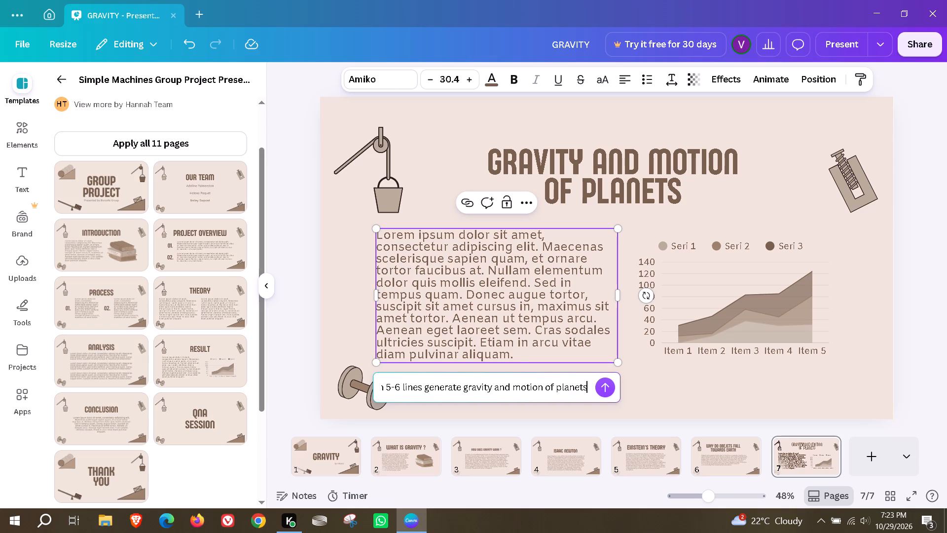
pyautogui.press('Return')
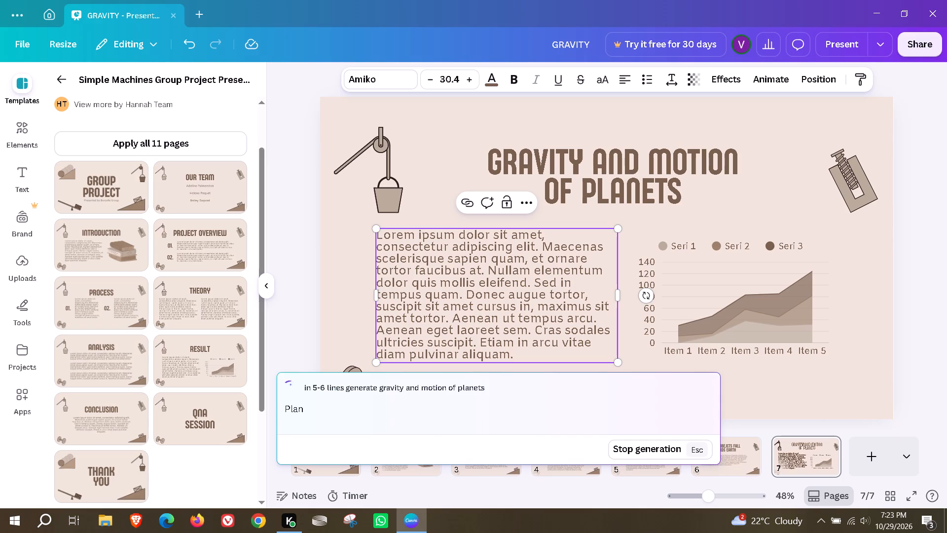
pyautogui.click(651, 347)
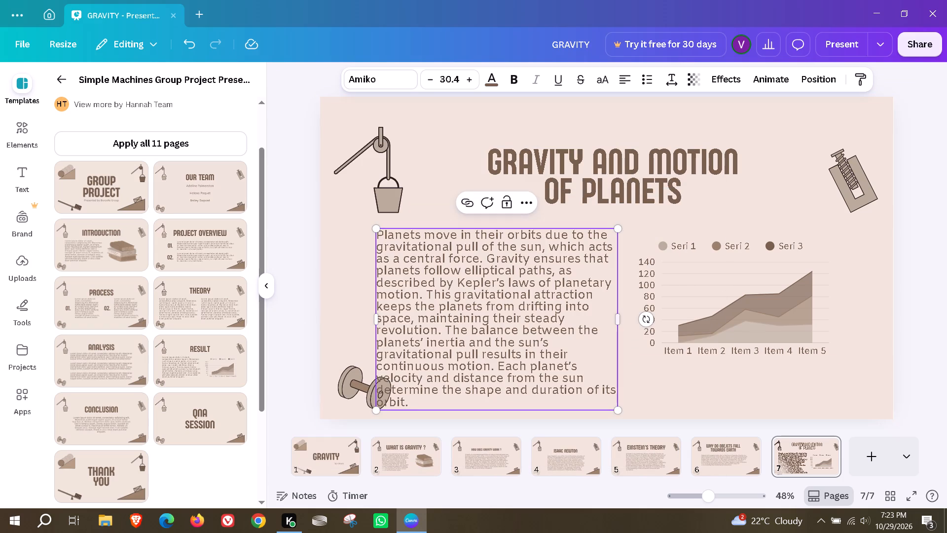
# Shrink the page 7 paragraph to font size about 23.7 and place it beside the chart, clear of the dumbbell.
pyautogui.moveTo(615, 408); pyautogui.dragTo(564, 365)
pyautogui.moveTo(511, 312); pyautogui.dragTo(525, 319)
pyautogui.moveTo(616, 354); pyautogui.dragTo(606, 354)
pyautogui.moveTo(452, 330); pyautogui.dragTo(497, 339)
pyautogui.click(640, 393)
# Delete the area chart from page 7.
pyautogui.click(704, 299)
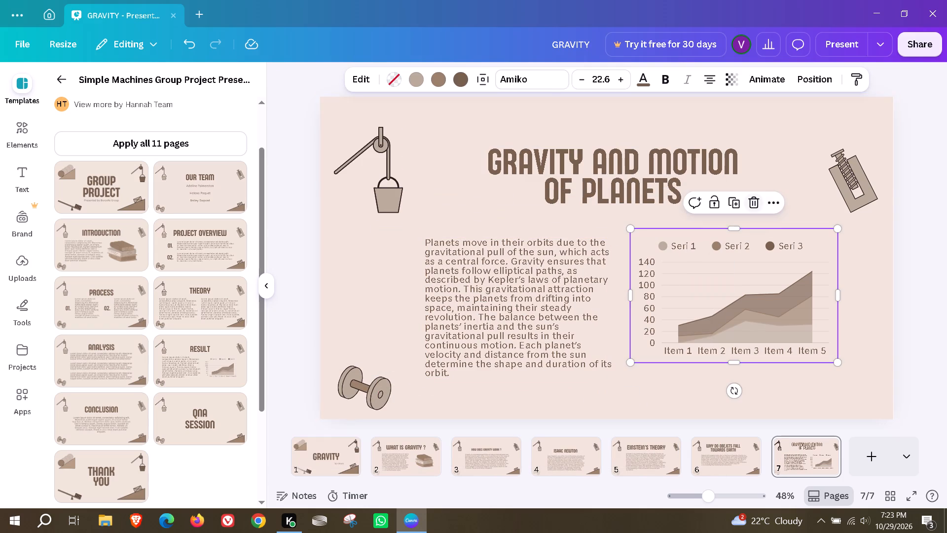
pyautogui.click(759, 199)
# Widen the page 7 paragraph, enlarge it to font size about 26.5, and centre it below the heading.
pyautogui.moveTo(495, 314); pyautogui.dragTo(584, 306)
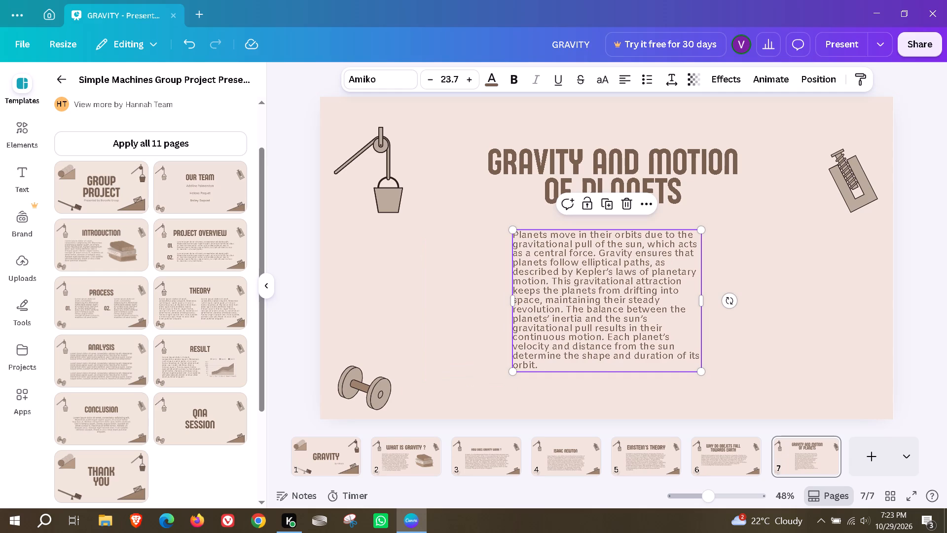
pyautogui.click(701, 303)
pyautogui.moveTo(711, 303); pyautogui.dragTo(861, 311)
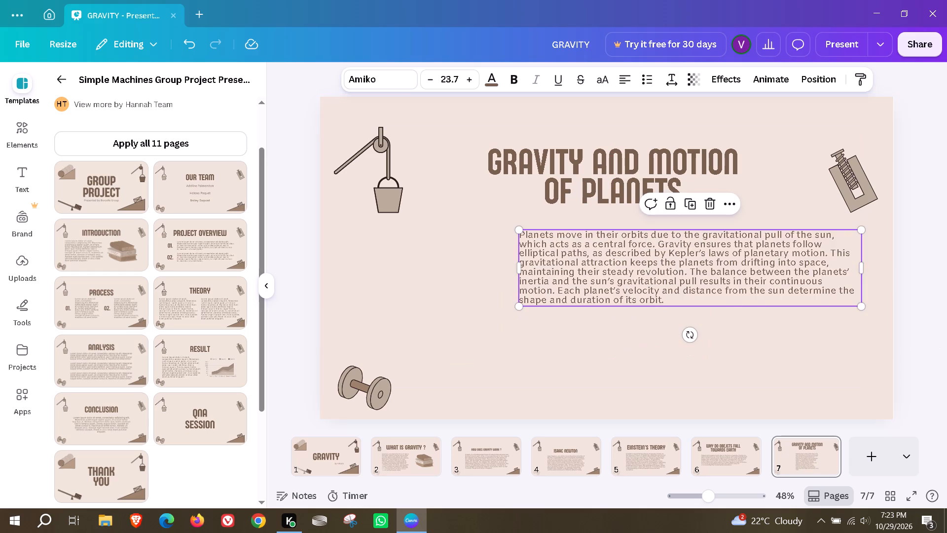
pyautogui.moveTo(720, 288); pyautogui.dragTo(625, 313)
pyautogui.click(665, 310)
pyautogui.moveTo(765, 341); pyautogui.dragTo(795, 400)
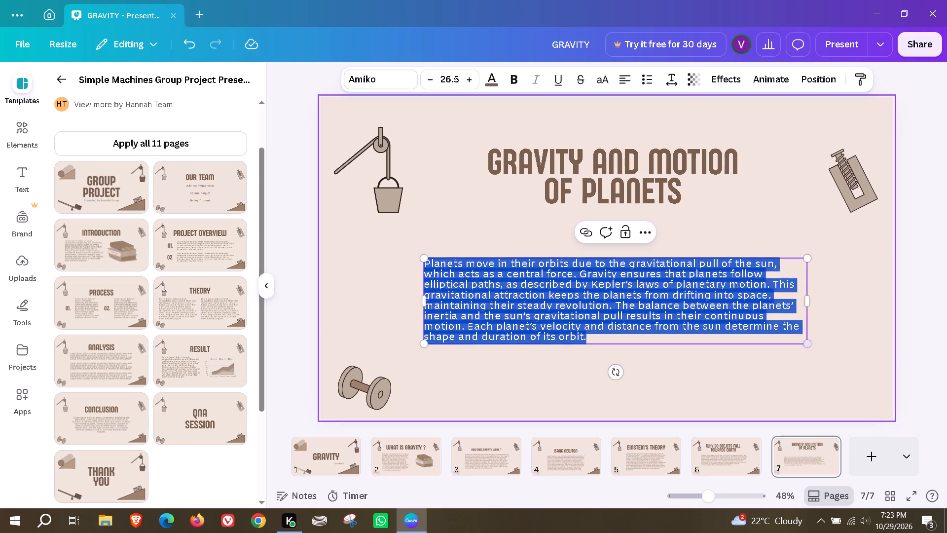
pyautogui.click(759, 382)
pyautogui.moveTo(654, 326); pyautogui.dragTo(667, 324)
pyautogui.click(708, 378)
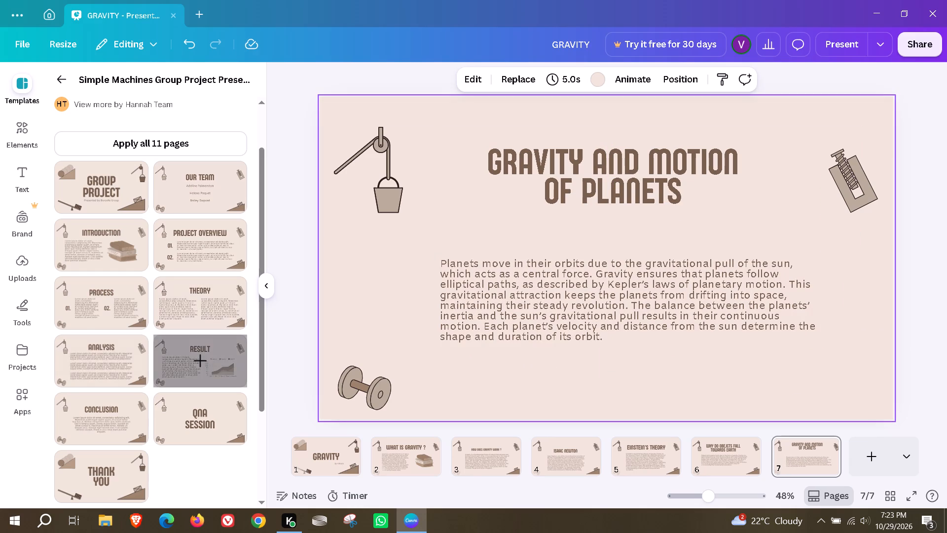
# Add the template's Conclusion layout to the presentation as new page 8.
pyautogui.click(120, 408)
pyautogui.click(562, 303)
# Replace the page 8 heading "Conclusion" with "Gravity on other planets".
pyautogui.doubleClick(576, 191)
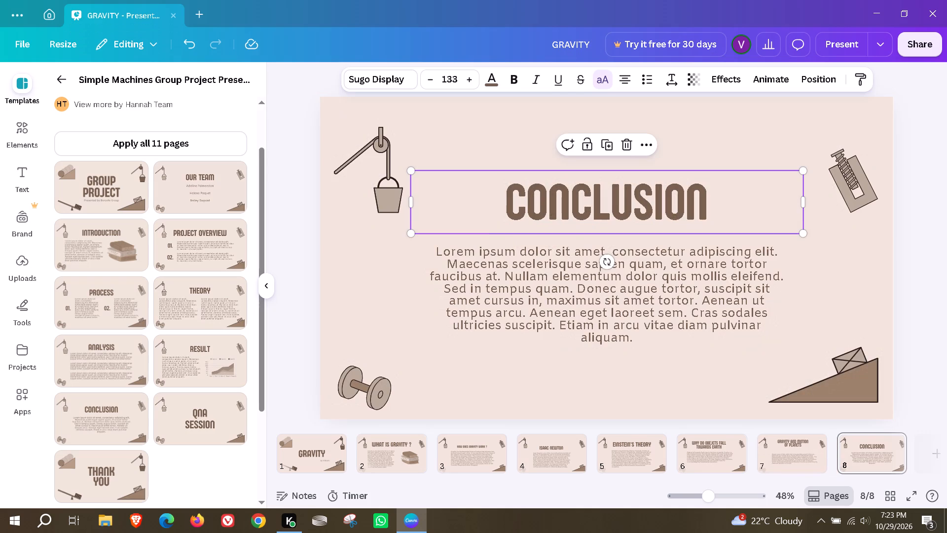
pyautogui.doubleClick(570, 189)
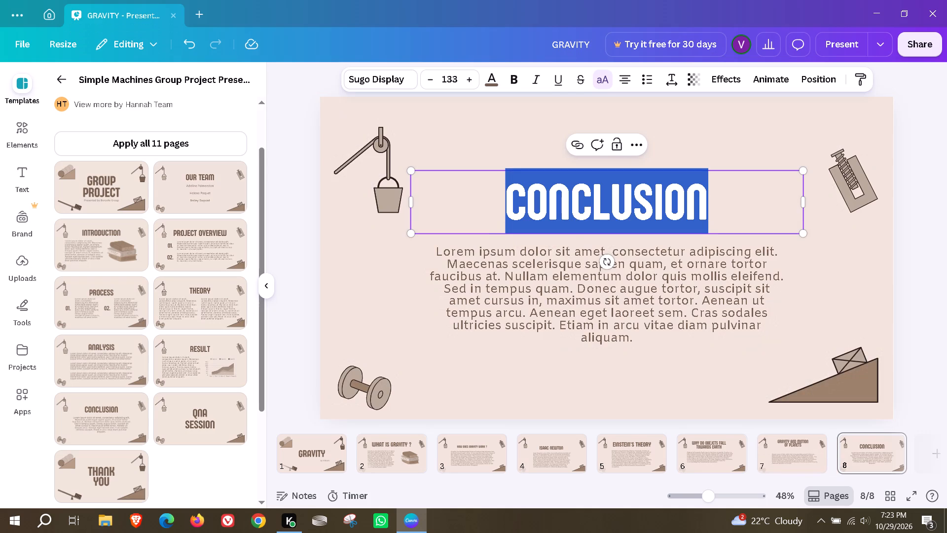
pyautogui.write('Gr')
pyautogui.write('avity on other planets')
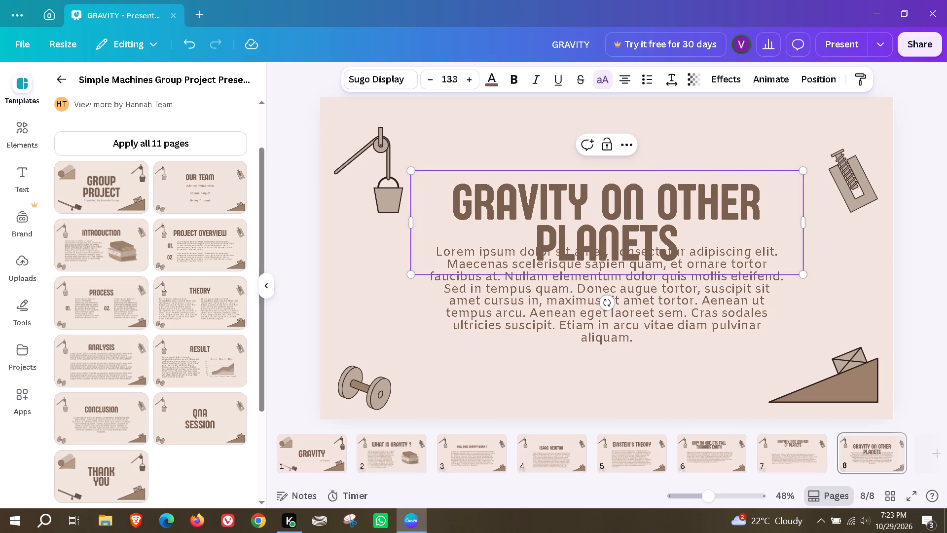
pyautogui.click(609, 379)
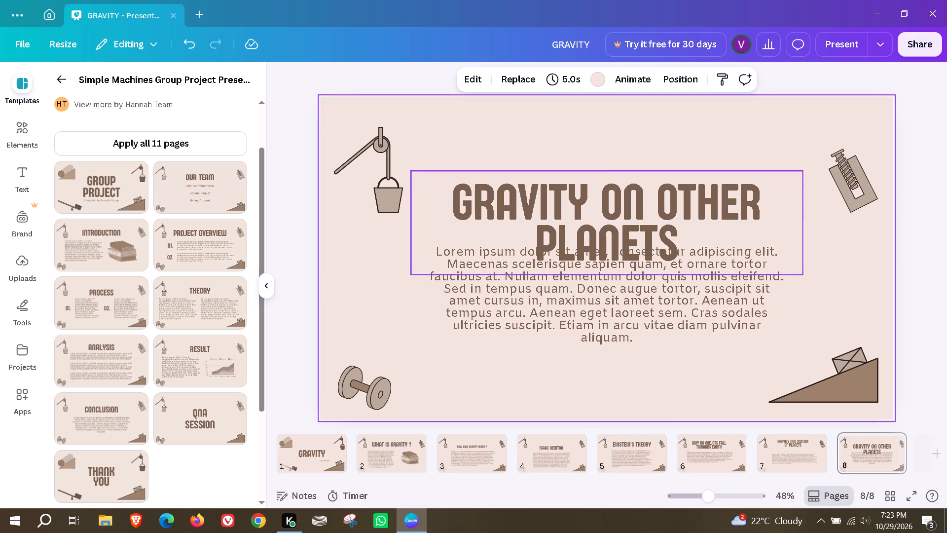
# Shrink the page 8 heading to font size about 101 and centre it above the paragraph.
pyautogui.moveTo(611, 201); pyautogui.dragTo(606, 174)
pyautogui.moveTo(795, 247); pyautogui.dragTo(710, 191)
pyautogui.moveTo(583, 190); pyautogui.dragTo(623, 198)
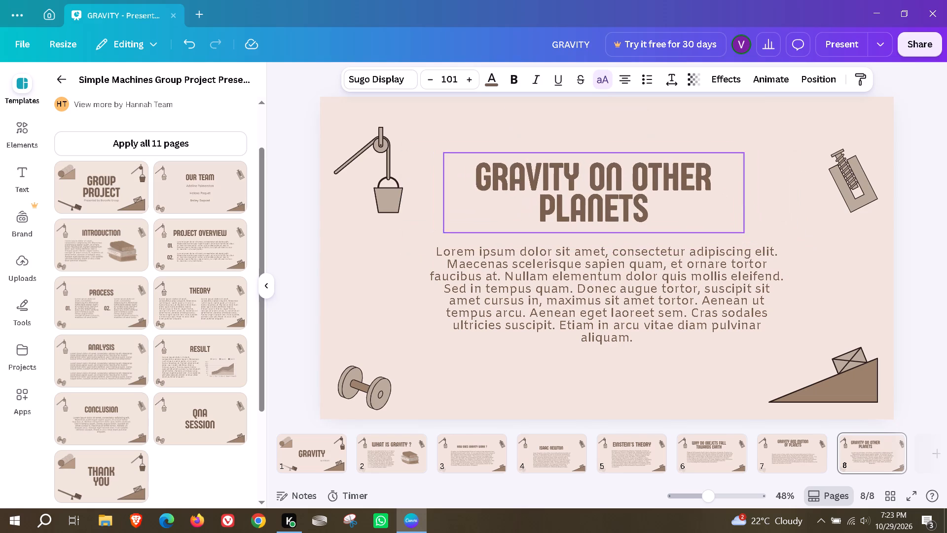
pyautogui.moveTo(623, 198); pyautogui.dragTo(638, 199)
# Replace the page 8 placeholder text with Magic Write text from the prompt "generate 5-6 lines on gravity on other planets".
pyautogui.doubleClick(655, 277)
pyautogui.click(629, 224)
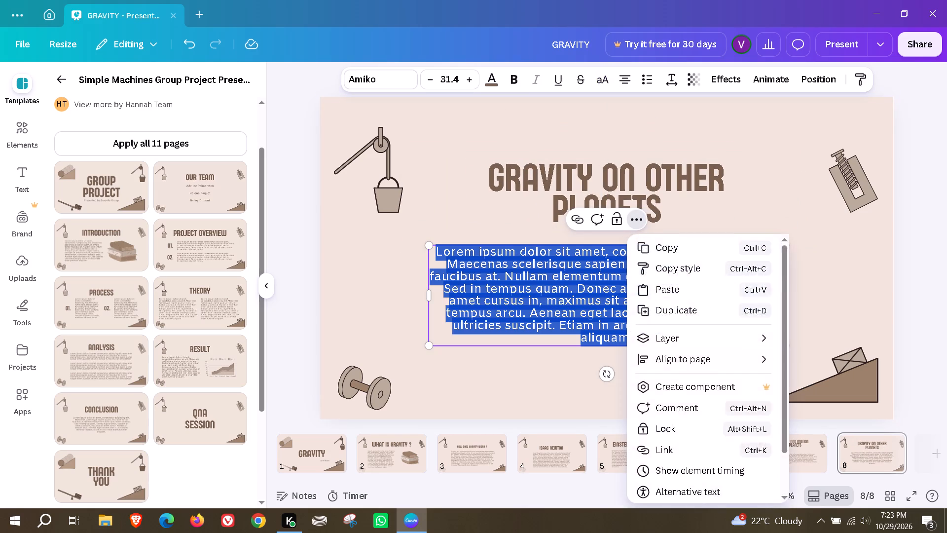
pyautogui.scroll(-3, 712, 420)
pyautogui.click(680, 464)
pyautogui.click(662, 246)
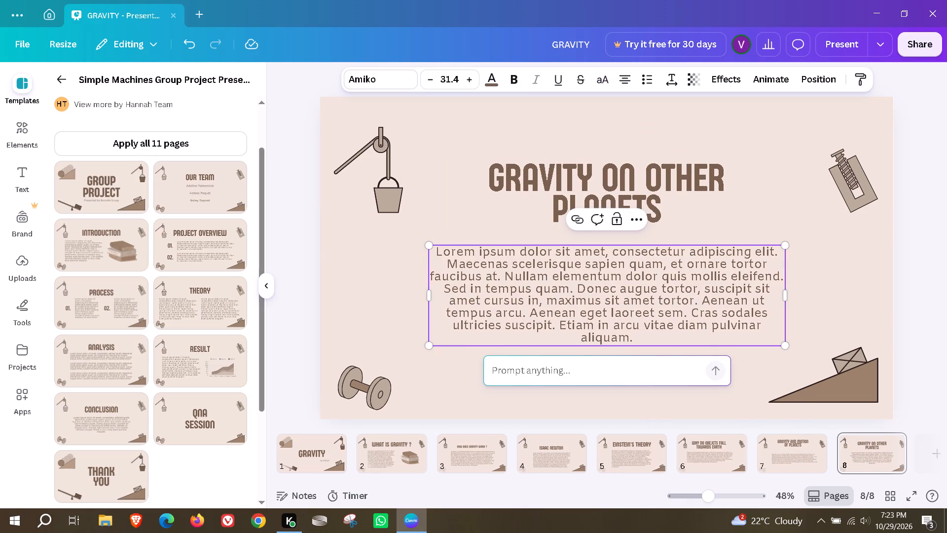
pyautogui.write('generate 5-6 lie')
pyautogui.press('BackSpace')
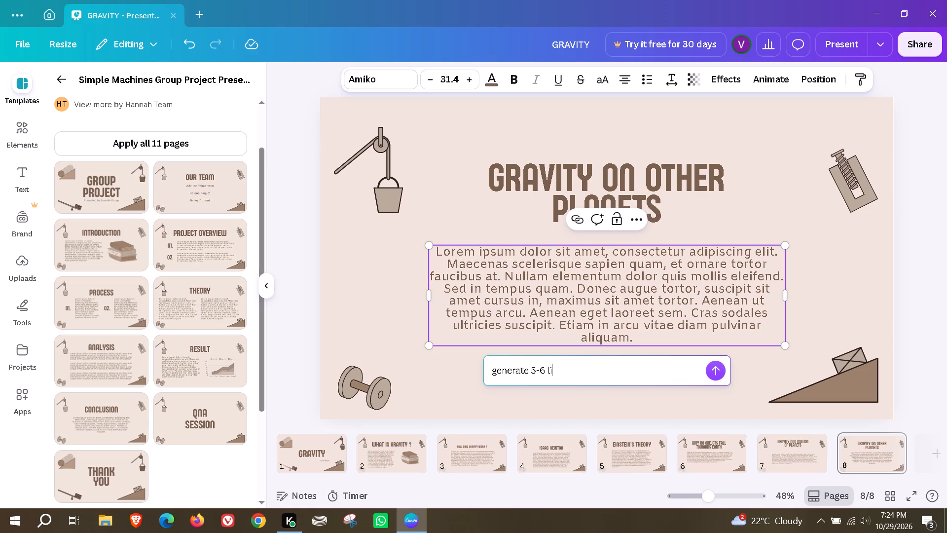
pyautogui.write('nes on')
pyautogui.press('space')
pyautogui.write('ga')
pyautogui.press('BackSpace')
pyautogui.write('ravity on t')
pyautogui.press('BackSpace')
pyautogui.write('othre')
pyautogui.press('space')
pyautogui.press('BackSpace')
pyautogui.press('BackSpace')
pyautogui.press('BackSpace')
pyautogui.write('er planets')
pyautogui.press('Return')
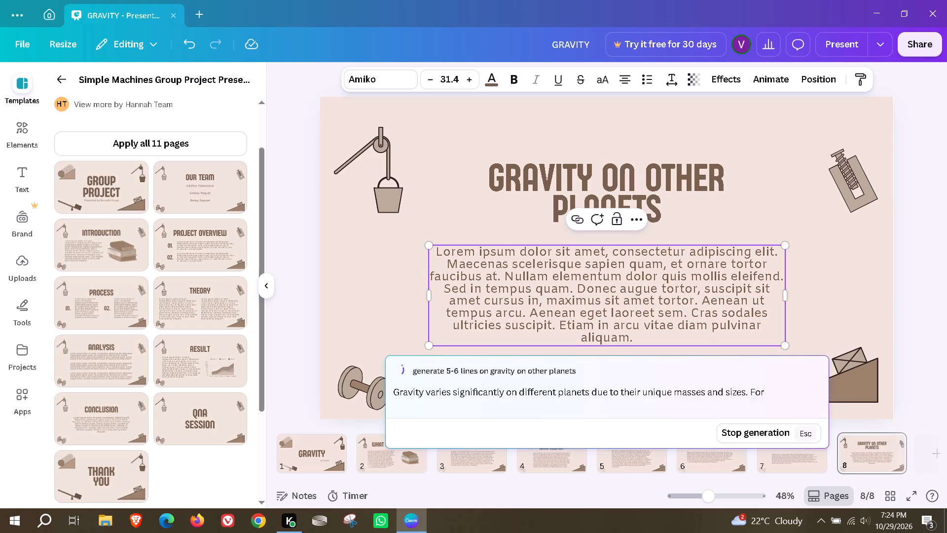
pyautogui.click(765, 345)
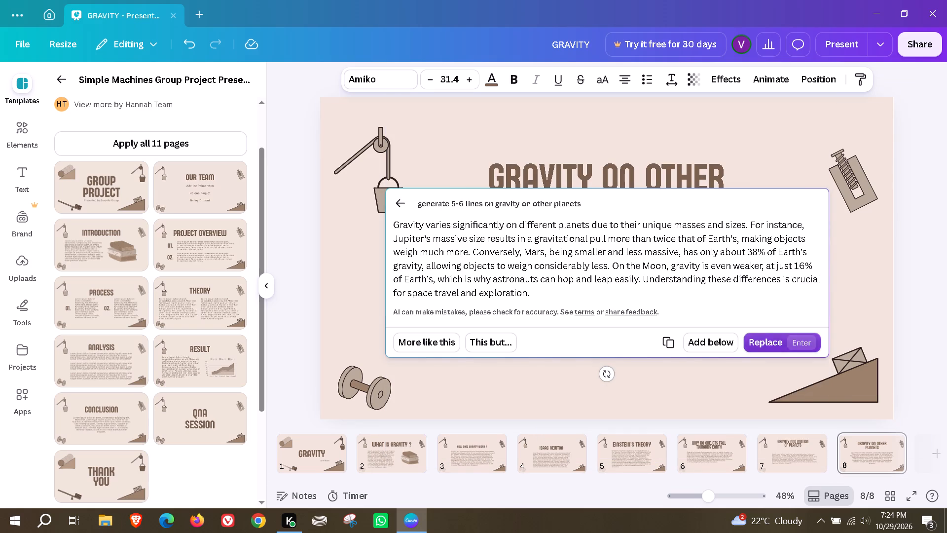
pyautogui.click(532, 381)
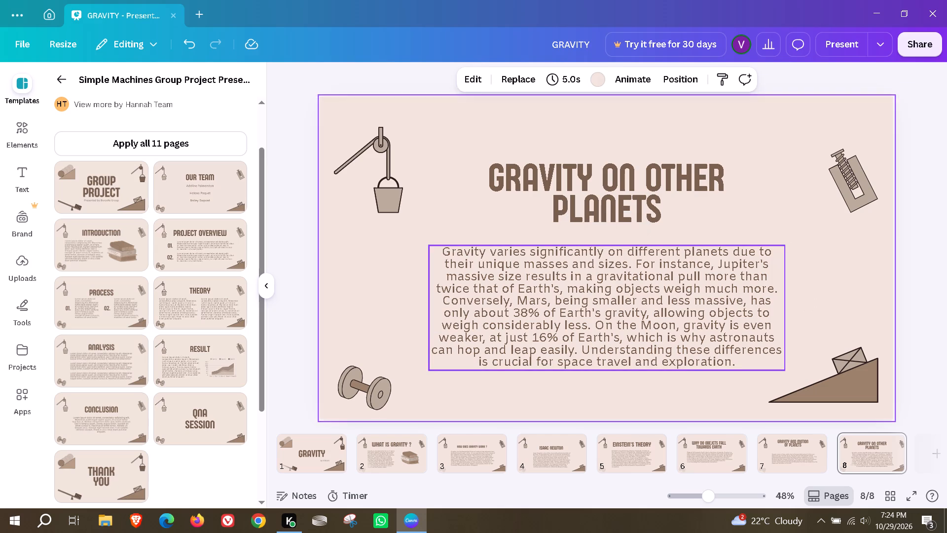
# Move the page 8 paragraph slightly up, closer to the heading.
pyautogui.moveTo(570, 325); pyautogui.dragTo(570, 318)
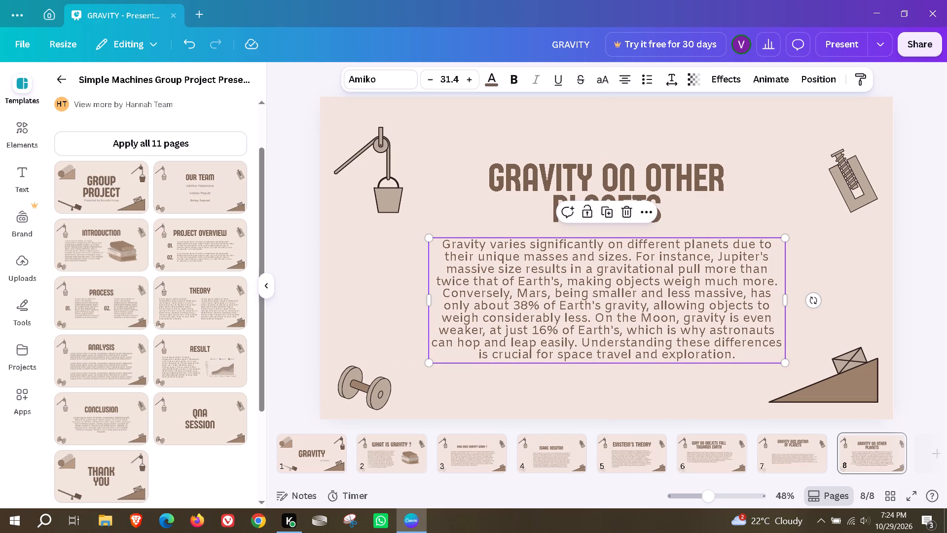
# Add the template's Introduction layout to the presentation as new page 9.
pyautogui.scroll(-1, 186, 377)
pyautogui.scroll(1, 169, 372)
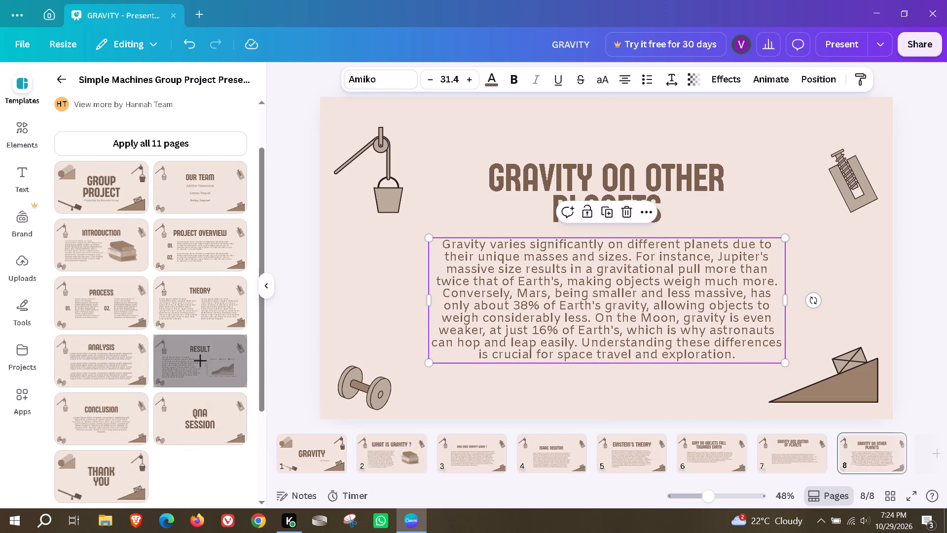
pyautogui.click(101, 250)
pyautogui.click(540, 298)
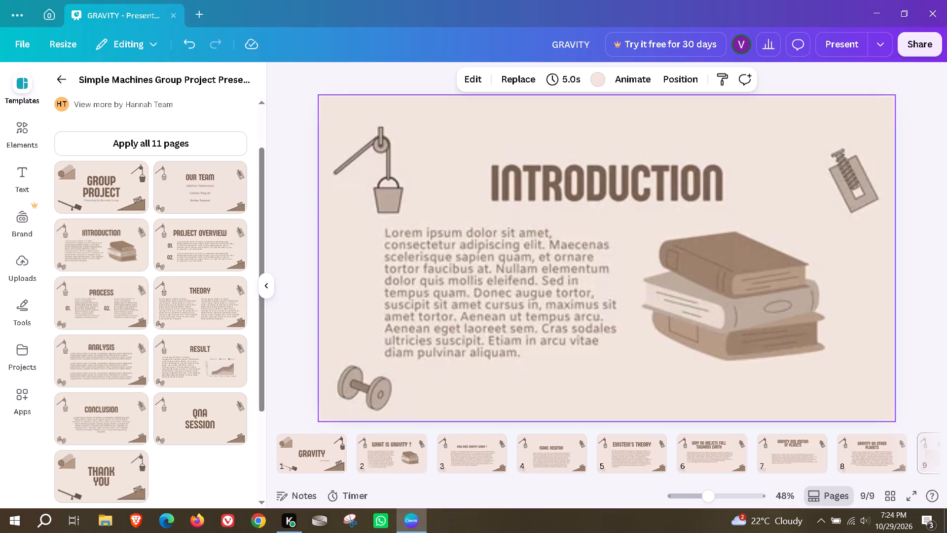
# Replace the page 9 heading "Introduction" with "weightlessness and life in space".
pyautogui.doubleClick(578, 199)
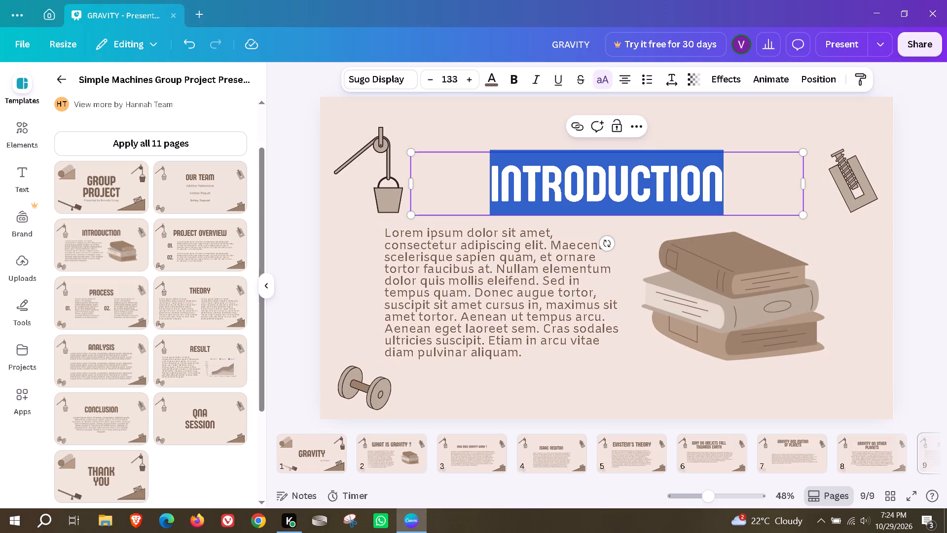
pyautogui.write('weightlessness and life in space')
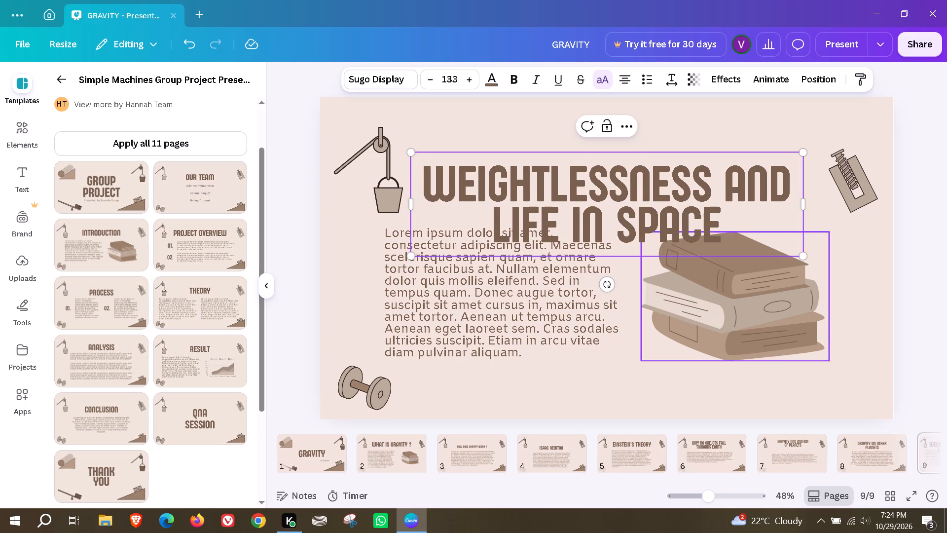
# Shrink the page 9 heading to font size 93, widen its text box and move it up above the paragraph.
pyautogui.moveTo(801, 255); pyautogui.dragTo(683, 229)
pyautogui.moveTo(686, 192); pyautogui.dragTo(726, 193)
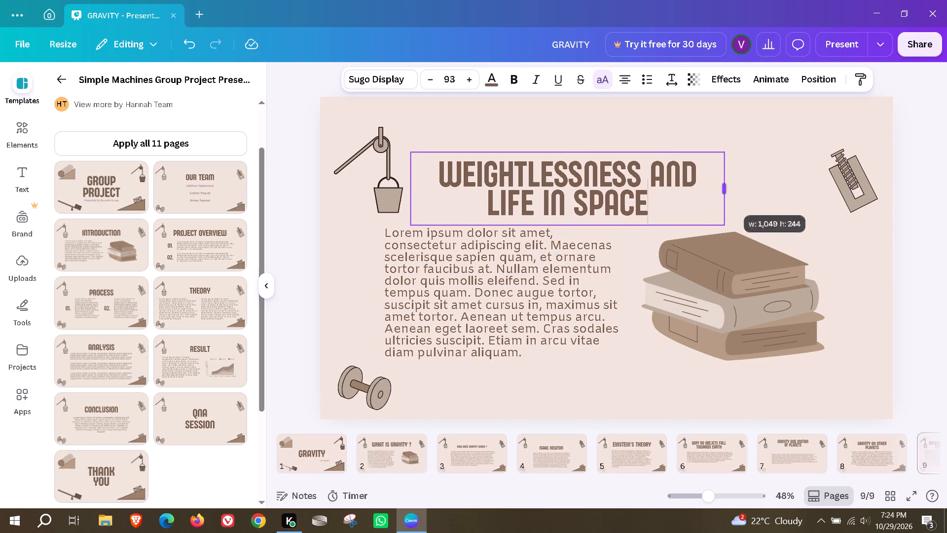
pyautogui.moveTo(726, 193); pyautogui.dragTo(727, 193)
pyautogui.click(759, 202)
pyautogui.click(677, 184)
pyautogui.moveTo(725, 189); pyautogui.dragTo(736, 193)
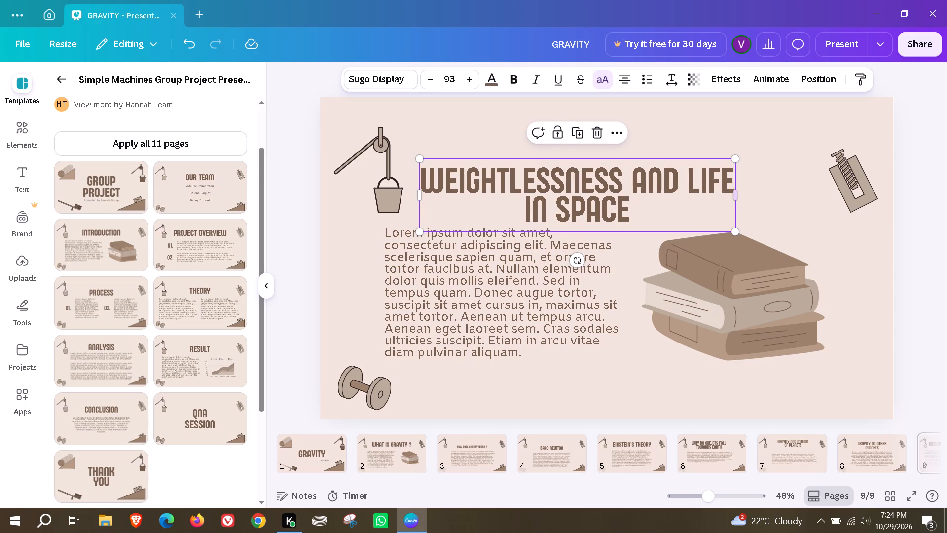
pyautogui.click(733, 192)
pyautogui.moveTo(741, 194); pyautogui.dragTo(776, 196)
pyautogui.click(790, 220)
pyautogui.moveTo(613, 196); pyautogui.dragTo(635, 168)
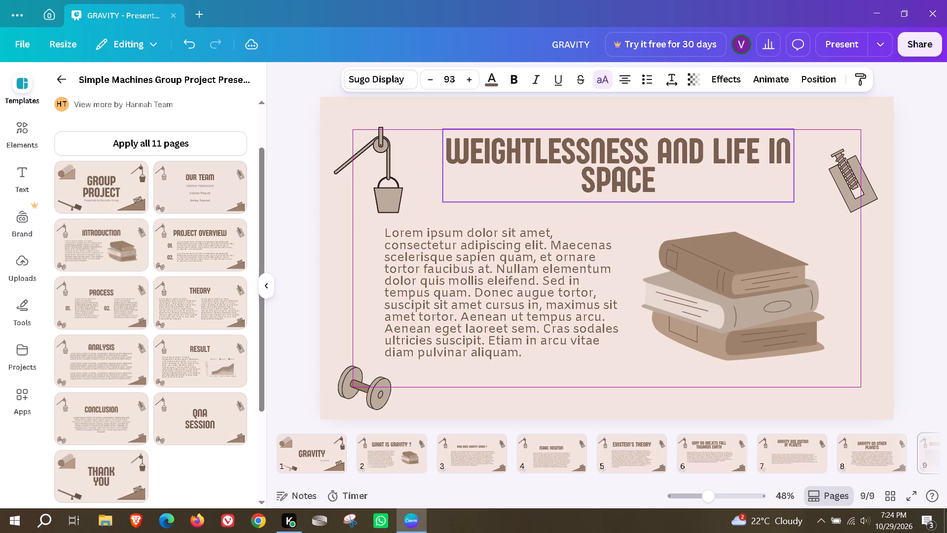
pyautogui.moveTo(635, 168); pyautogui.dragTo(633, 174)
# Replace the page 9 placeholder text with Magic Write text from the prompt "generate 5-6 lines on weghtlessness and life in space".
pyautogui.doubleClick(513, 269)
pyautogui.click(539, 194)
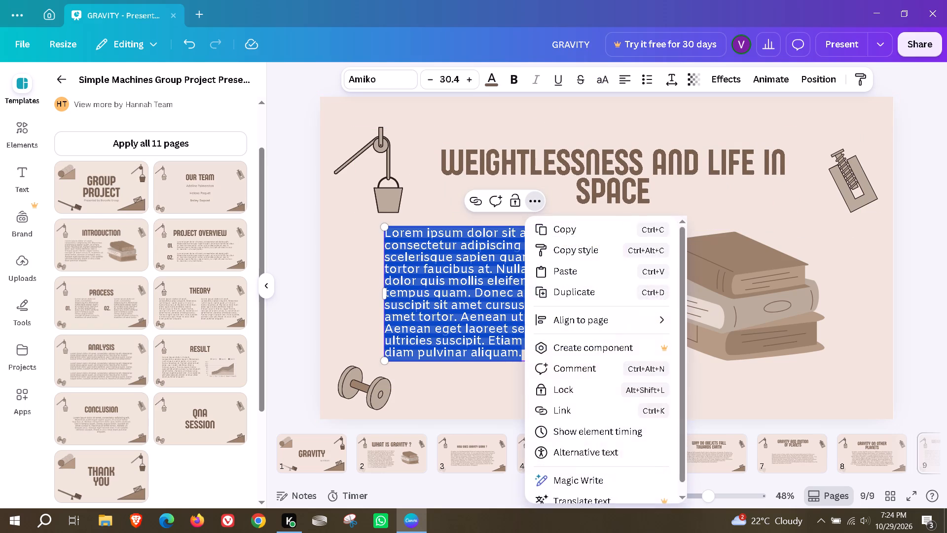
pyautogui.scroll(-4, 626, 396)
pyautogui.click(603, 467)
pyautogui.click(607, 235)
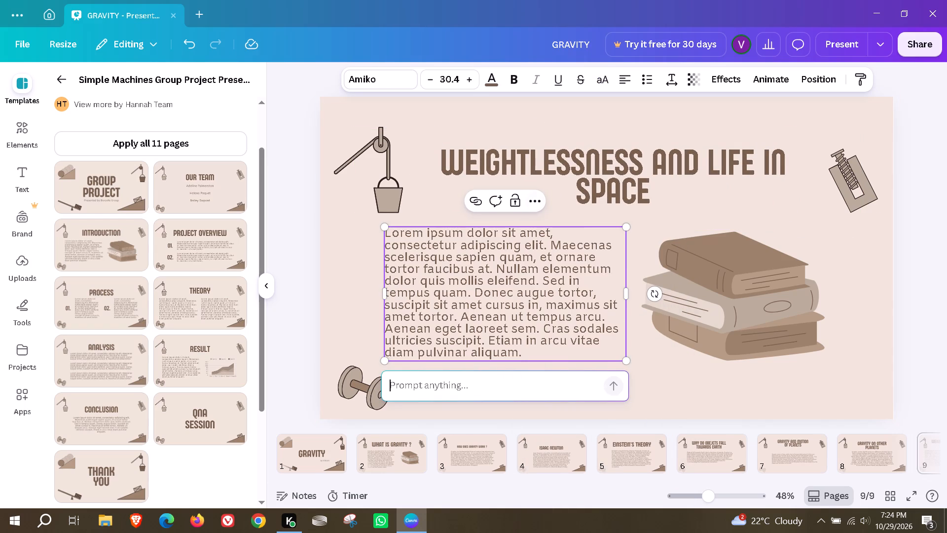
pyautogui.write('generate')
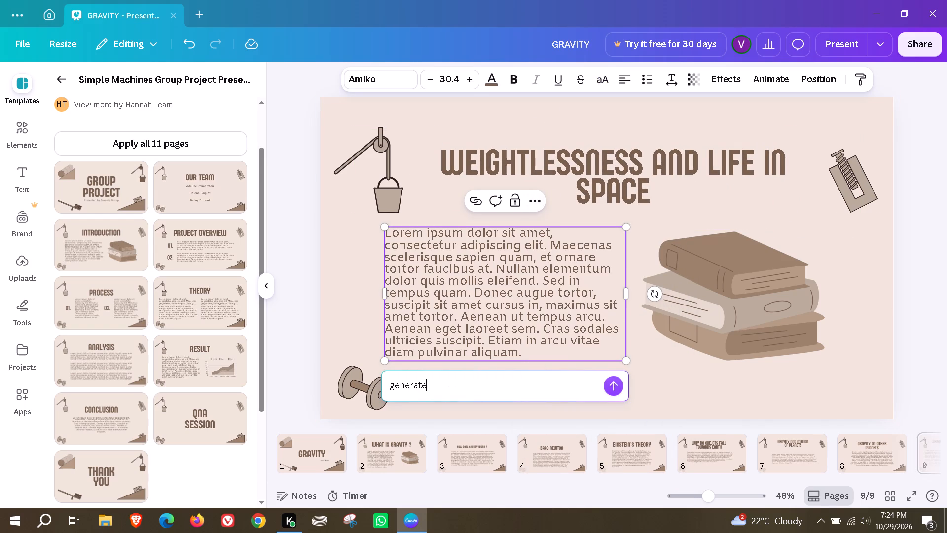
pyautogui.press('space')
pyautogui.write('5-6 liens')
pyautogui.press('space')
pyautogui.press('BackSpace')
pyautogui.press('BackSpace')
pyautogui.press('BackSpace')
pyautogui.press('BackSpace')
pyautogui.write('nes')
pyautogui.press('space')
pyautogui.press('o')
pyautogui.write('n weghtlessness and life in space')
pyautogui.press('Return')
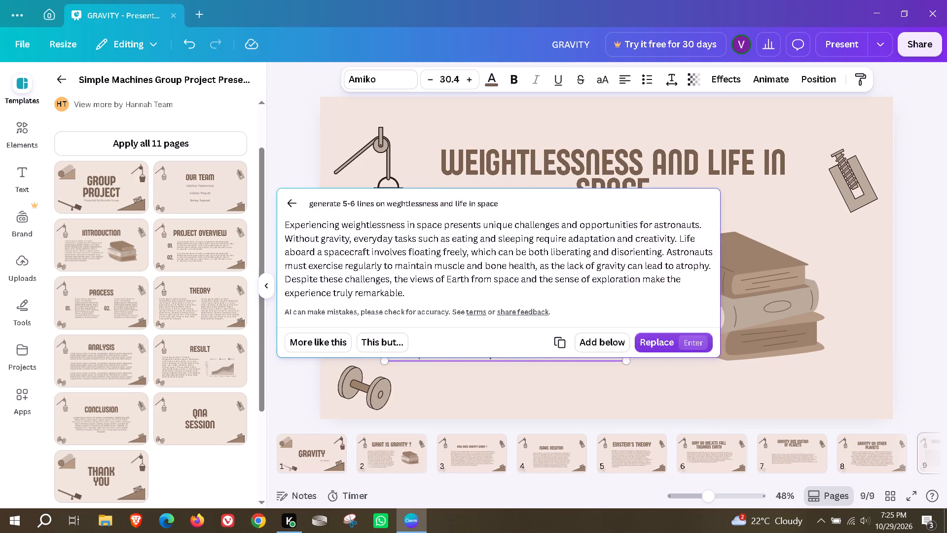
pyautogui.click(660, 340)
# Move the page 9 paragraph slightly up and right, between the dumbbell and the books illustration.
pyautogui.click(638, 380)
pyautogui.moveTo(515, 362); pyautogui.dragTo(529, 349)
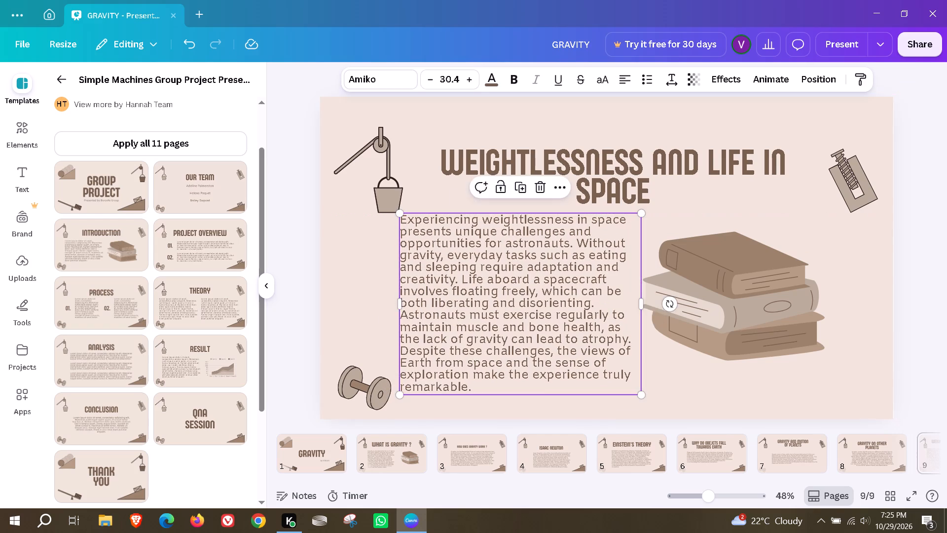
pyautogui.click(684, 375)
# Add the template's Analysis layout to the presentation as new page 10.
pyautogui.scroll(-4, 724, 450)
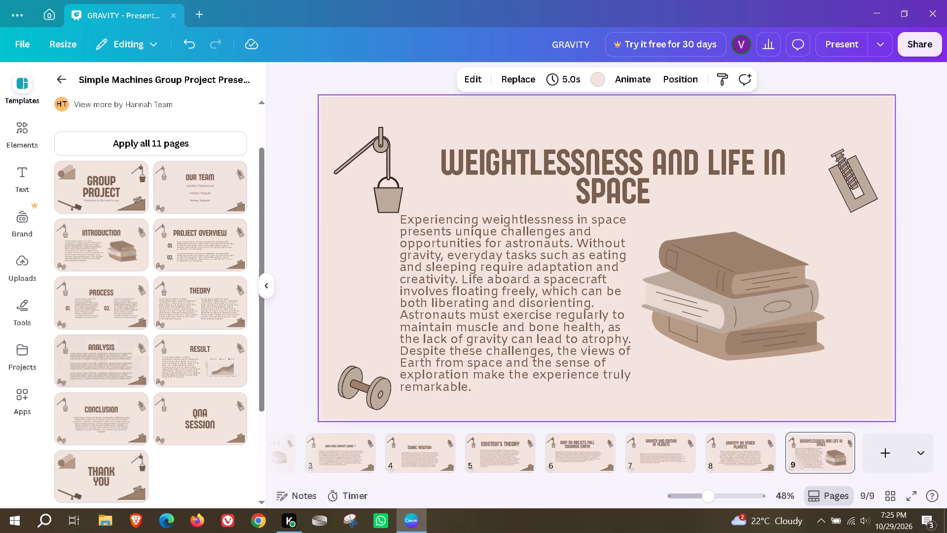
pyautogui.click(83, 362)
pyautogui.click(510, 300)
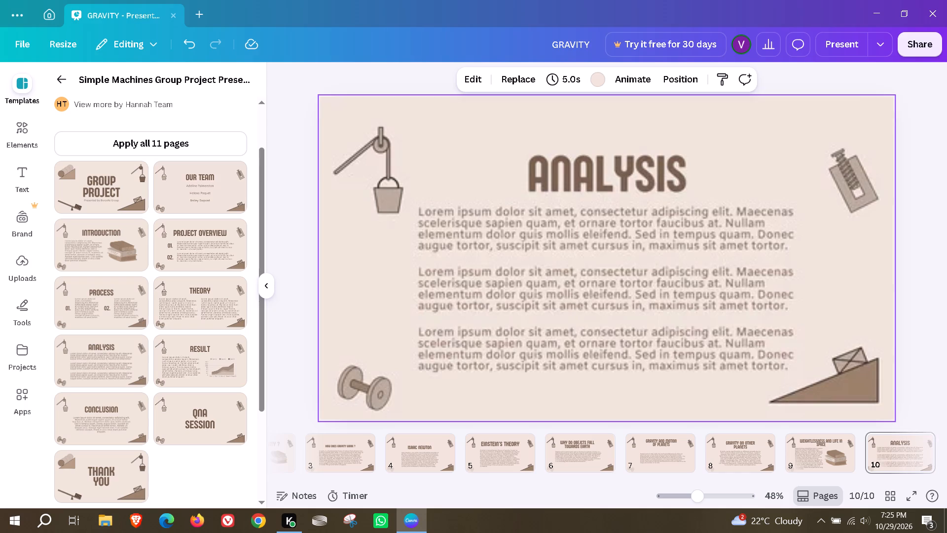
# Replace the page 10 heading "Analysis" with "Black holes".
pyautogui.doubleClick(551, 187)
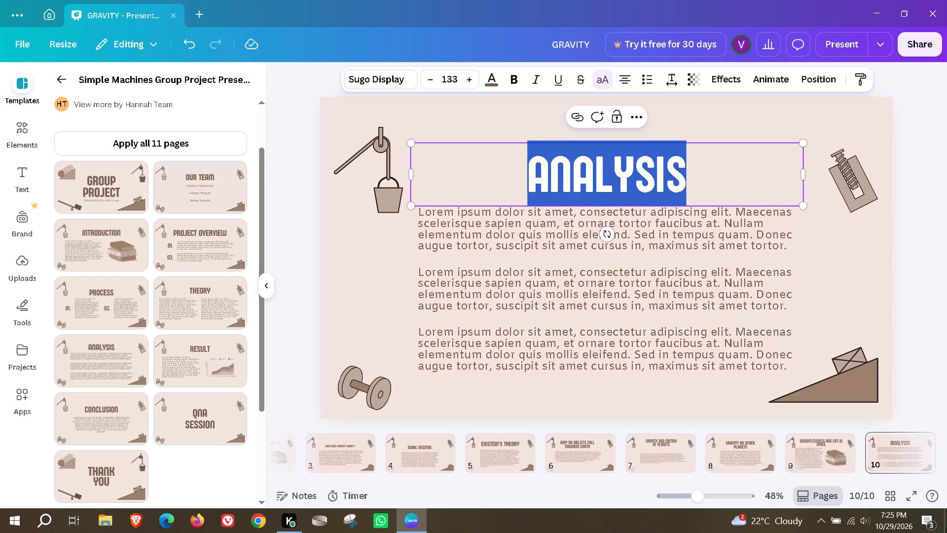
pyautogui.write('Black holes')
# Delete the first and third placeholder paragraphs on page 10, keeping the middle one.
pyautogui.click(543, 238)
pyautogui.click(627, 179)
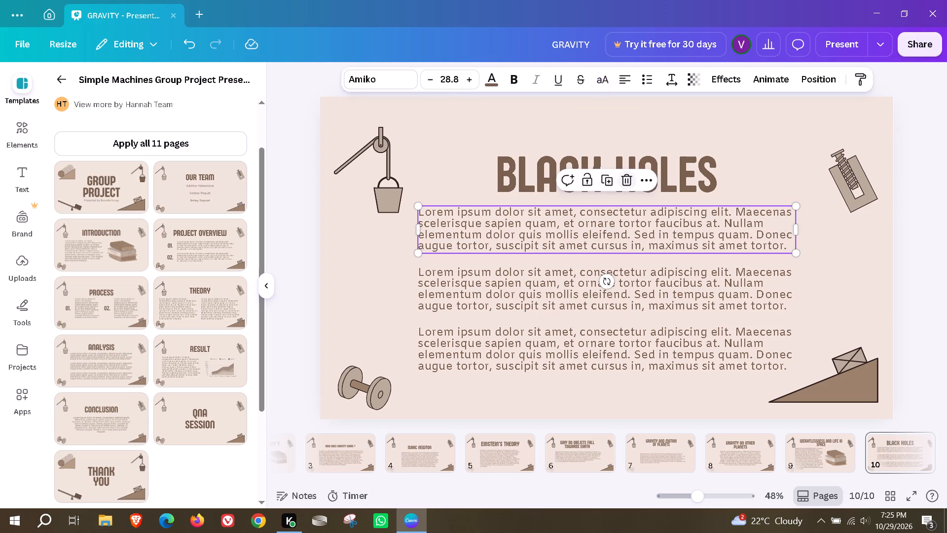
pyautogui.click(621, 334)
pyautogui.tripleClick(632, 300)
# Replace the remaining page 10 paragraph with Magic Write text from the prompt "in 5-6 lines explain how gravity at it's extreme in black holes".
pyautogui.click(634, 233)
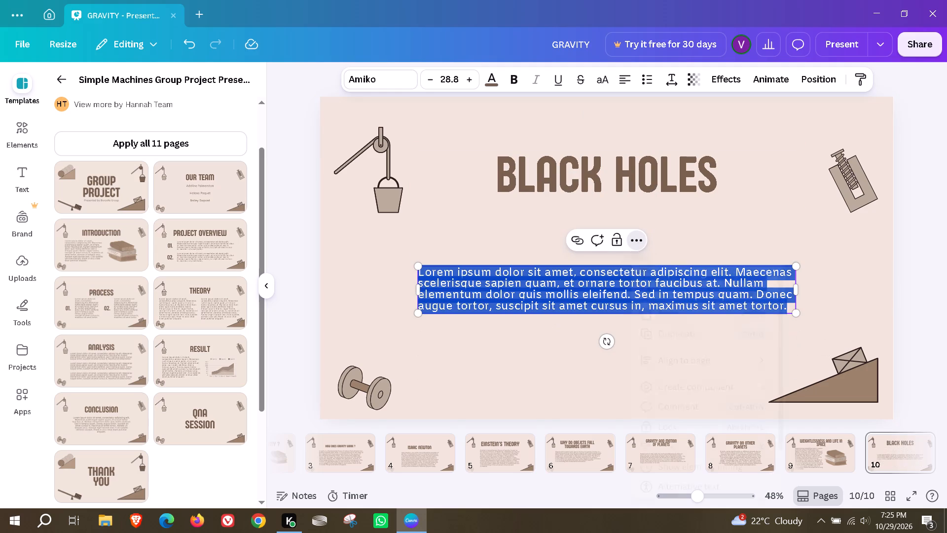
pyautogui.scroll(-3, 668, 374)
pyautogui.click(673, 459)
pyautogui.click(688, 265)
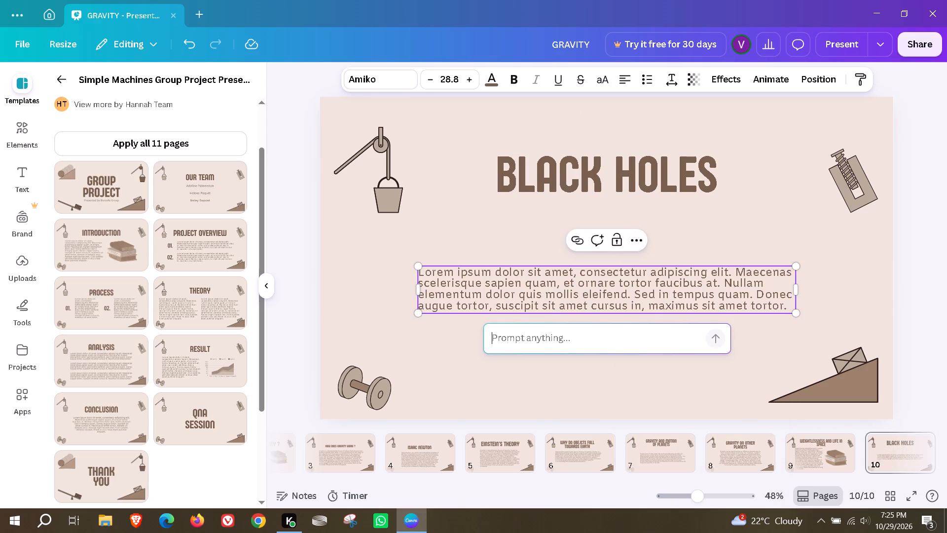
pyautogui.write('in 5-6')
pyautogui.press('space')
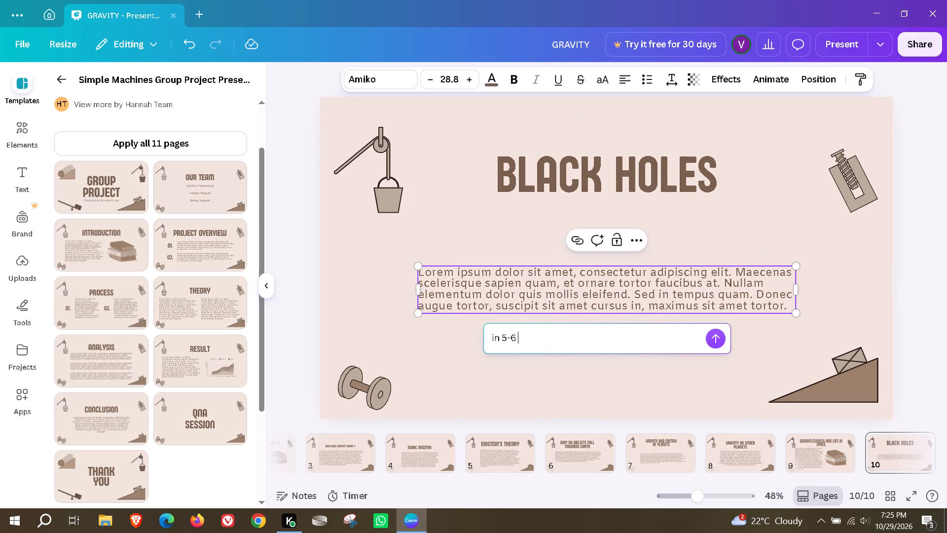
pyautogui.write('lines gen')
pyautogui.press('BackSpace')
pyautogui.press('BackSpace')
pyautogui.press('BackSpace')
pyautogui.write("explain how gravity at it's e")
pyautogui.write('xtreme')
pyautogui.press('space')
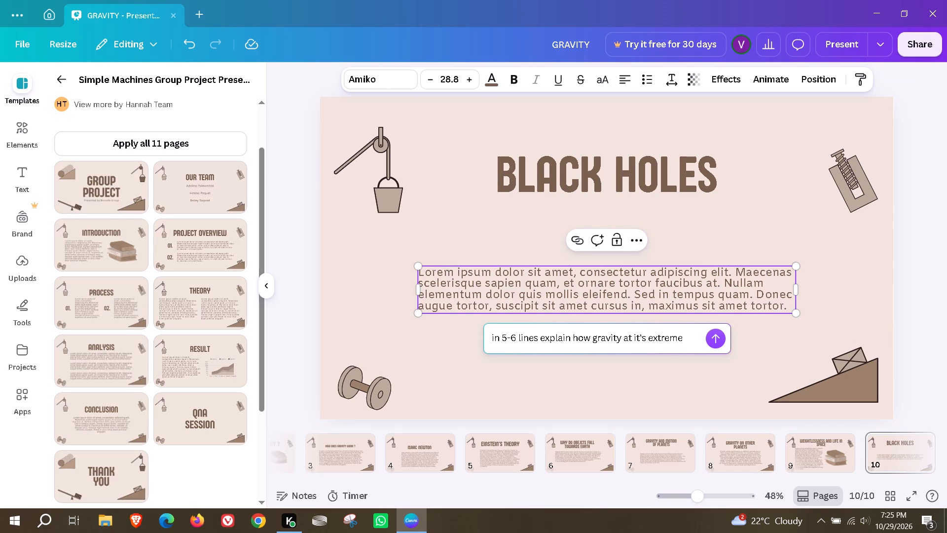
pyautogui.write('in blak')
pyautogui.press('BackSpace')
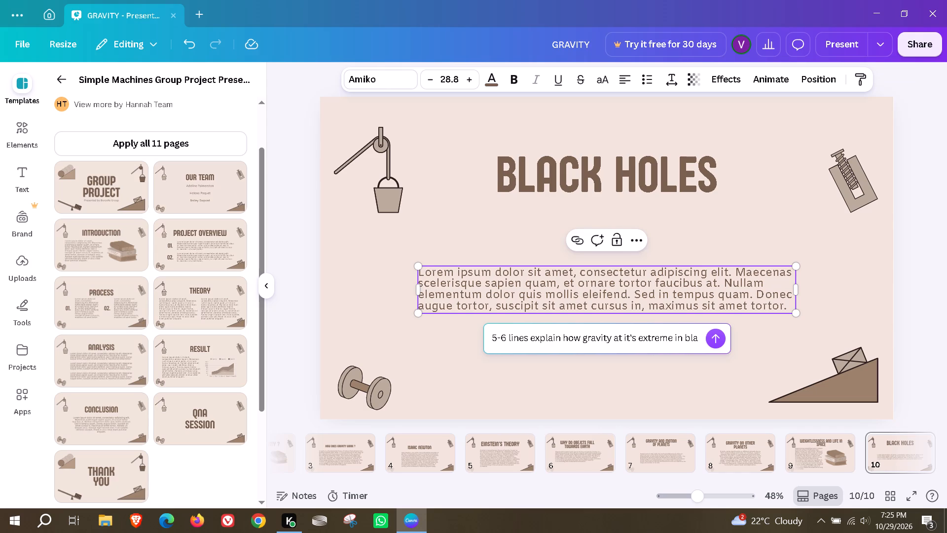
pyautogui.write('ck holes')
pyautogui.press('Return')
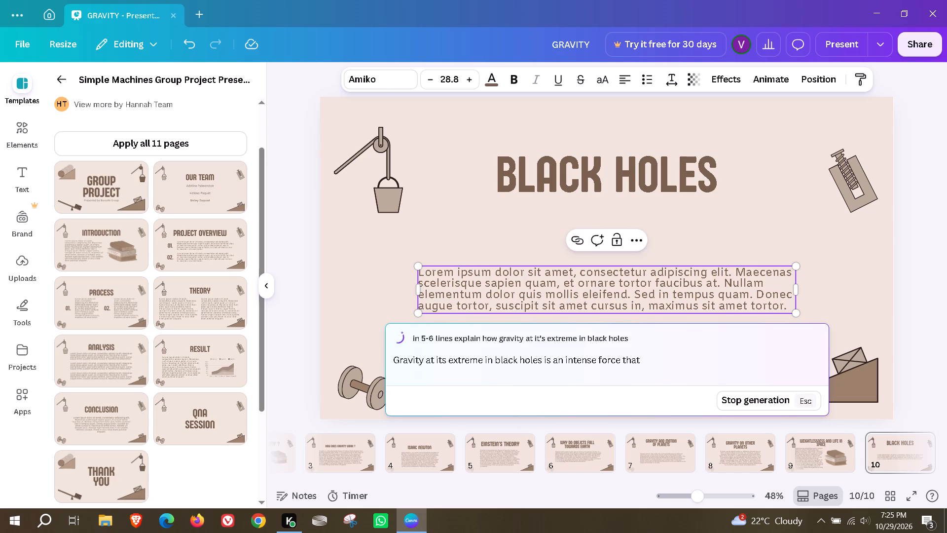
pyautogui.click(764, 243)
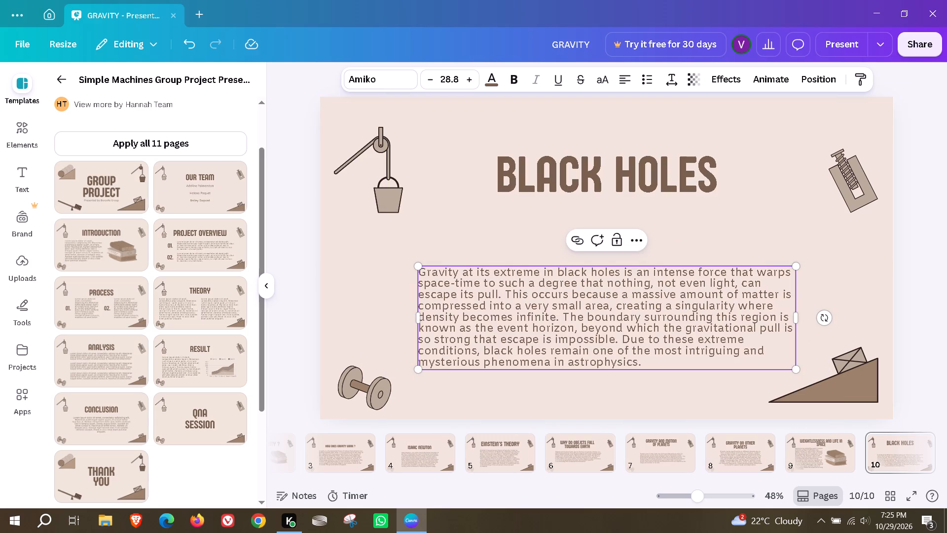
# Enlarge the page 10 paragraph to font size 30.9, adjust its box width and move it up toward the heading.
pyautogui.moveTo(795, 373); pyautogui.dragTo(815, 401)
pyautogui.moveTo(825, 327); pyautogui.dragTo(789, 332)
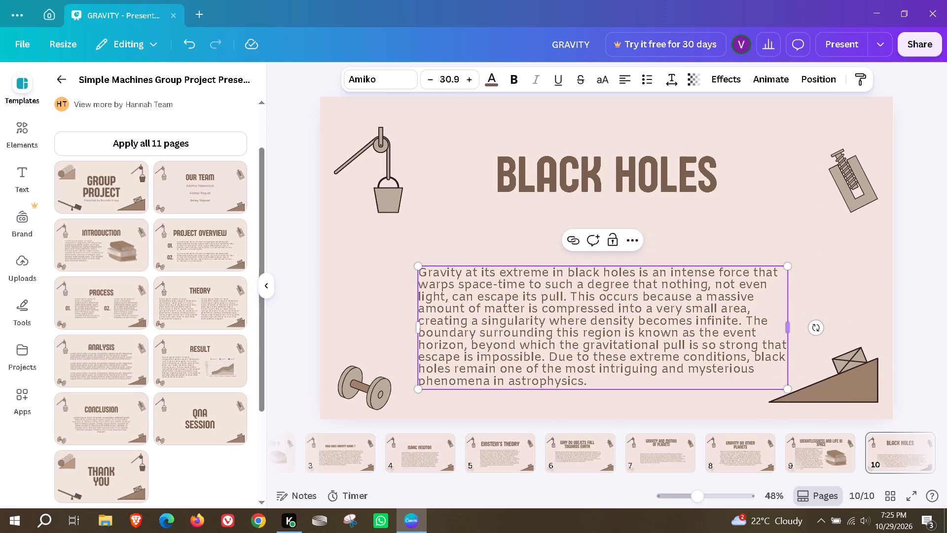
pyautogui.click(715, 403)
pyautogui.moveTo(628, 346); pyautogui.dragTo(631, 316)
# Move the "Black holes" heading slightly down, closer to the paragraph.
pyautogui.moveTo(692, 189); pyautogui.dragTo(691, 209)
pyautogui.click(658, 381)
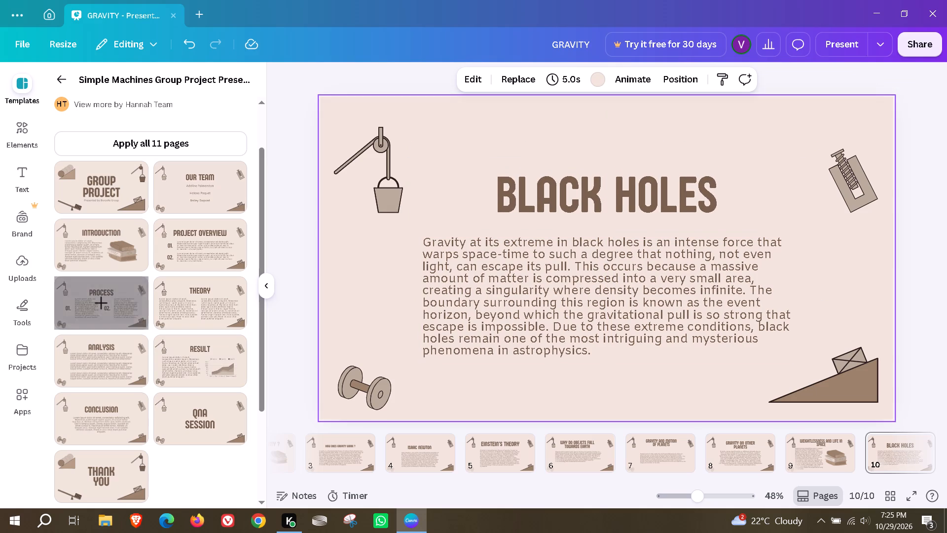
# Add the template's Theory layout to the presentation as new page 11.
pyautogui.click(189, 297)
pyautogui.click(514, 299)
# Replace the page 11 heading "Theory" with "TIDES , ocean and gravity".
pyautogui.doubleClick(584, 201)
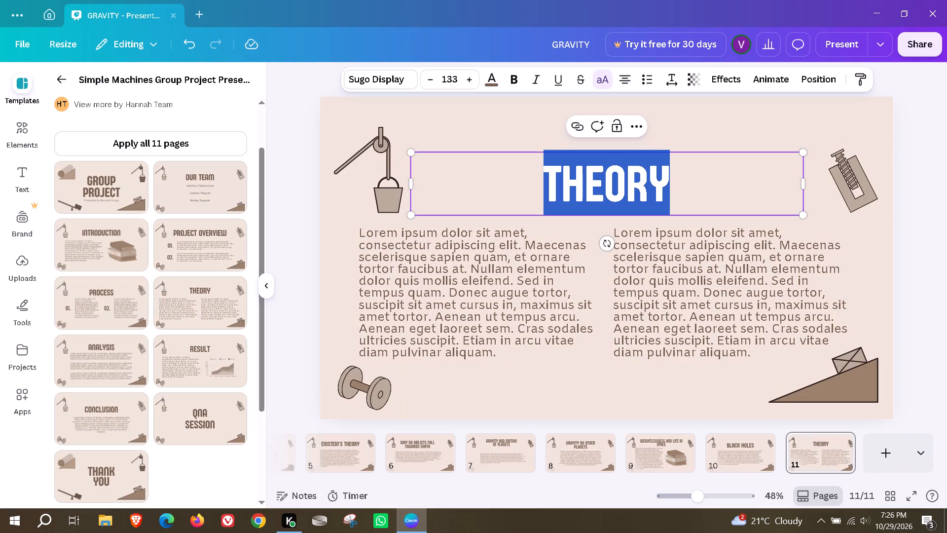
pyautogui.write('TIDES , c')
pyautogui.press('BackSpace')
pyautogui.write('ocean and gravity')
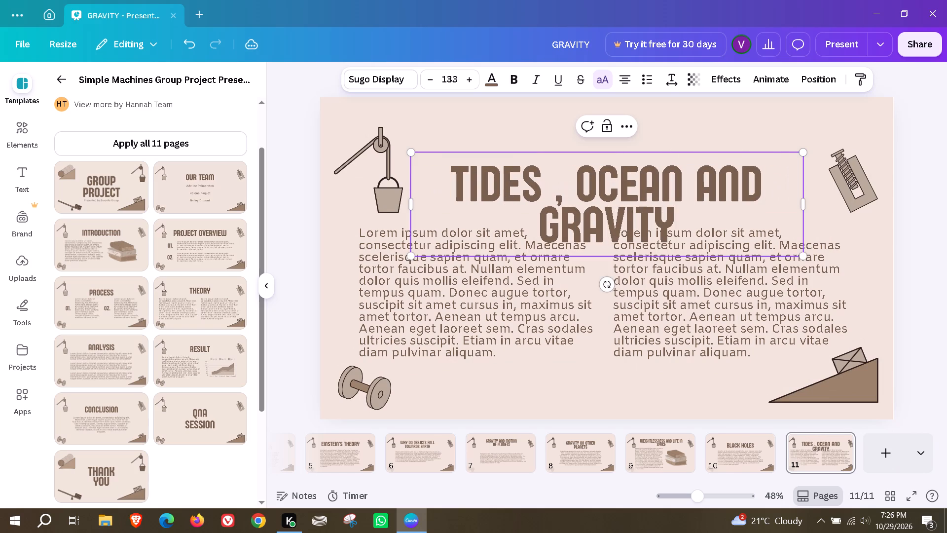
# Resize the page 11 heading to fit on one line at font size 87.1 and center it above the text.
pyautogui.moveTo(804, 254); pyautogui.dragTo(727, 199)
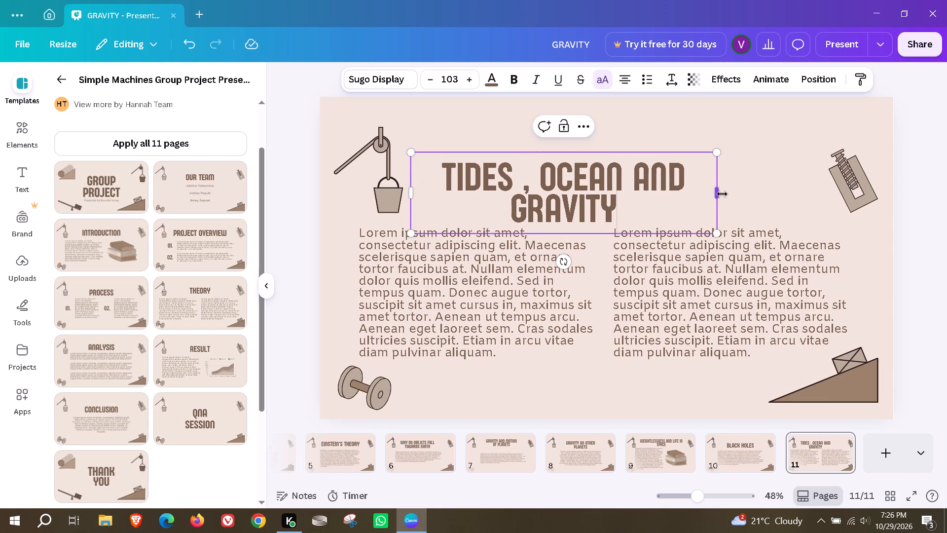
pyautogui.moveTo(722, 194); pyautogui.dragTo(808, 192)
pyautogui.moveTo(801, 201); pyautogui.dragTo(753, 196)
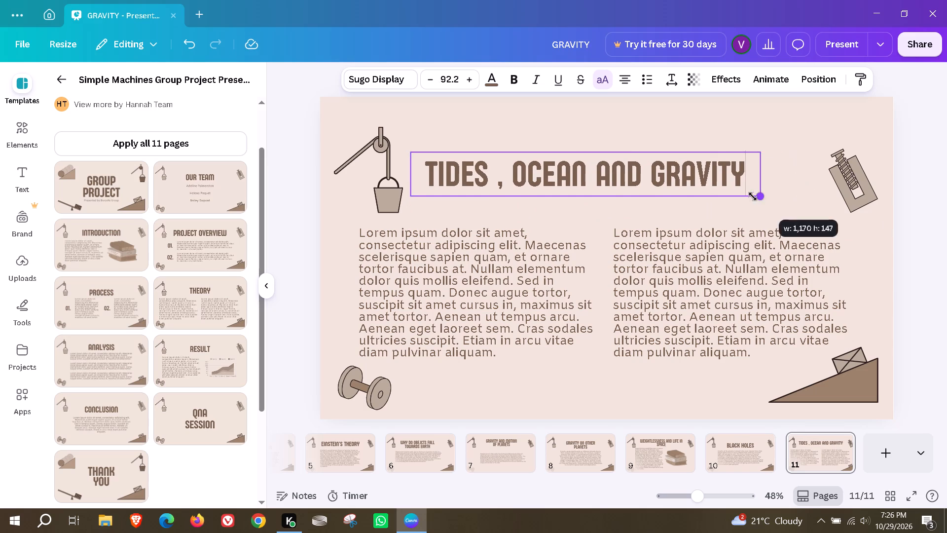
pyautogui.moveTo(753, 196); pyautogui.dragTo(740, 194)
pyautogui.click(622, 220)
pyautogui.moveTo(609, 185); pyautogui.dragTo(647, 189)
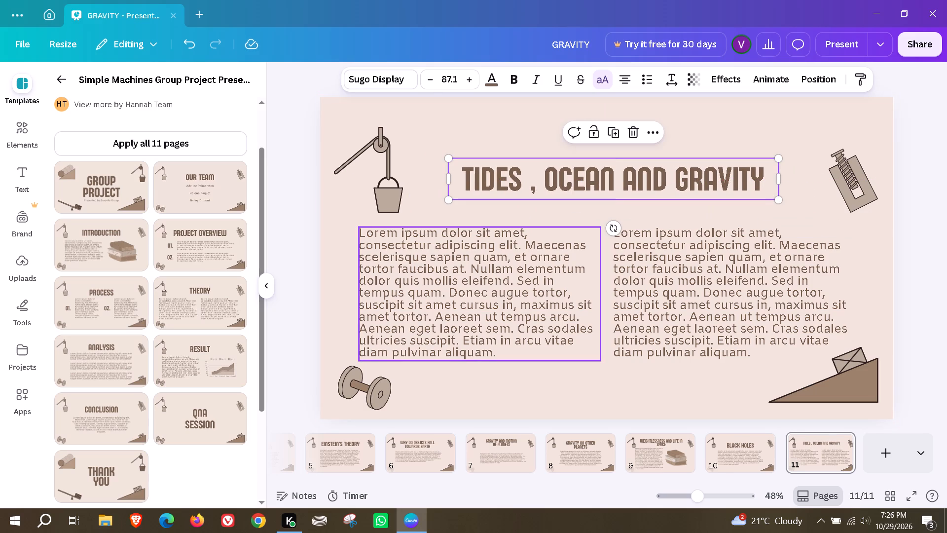
# Delete the left placeholder paragraph on page 11 and move the right one beneath the heading.
pyautogui.click(497, 252)
pyautogui.click(503, 200)
pyautogui.moveTo(718, 275); pyautogui.dragTo(554, 275)
# Replace the page 11 placeholder text with Magic Write text from the prompt "generate 5-6 lines on tides ocean and gravity".
pyautogui.click(604, 212)
pyautogui.click(604, 208)
pyautogui.scroll(-4, 668, 394)
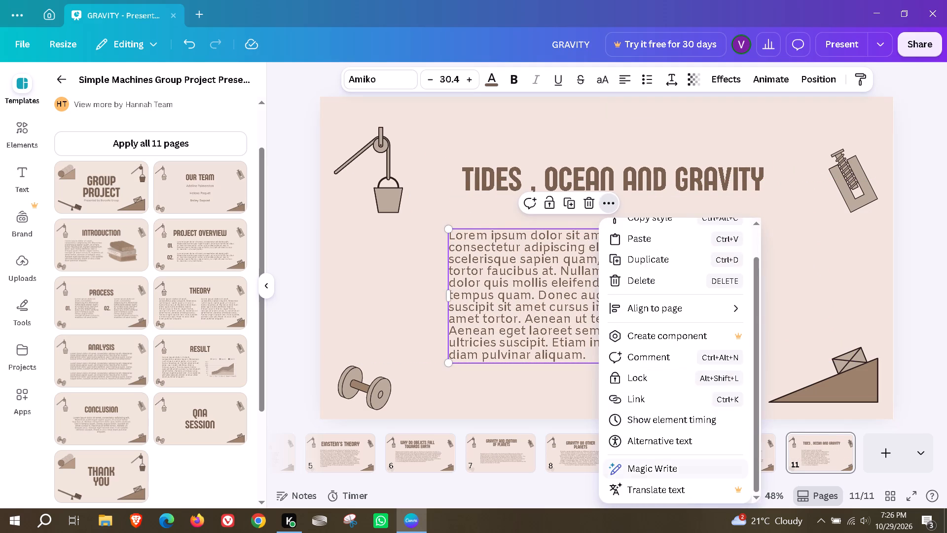
pyautogui.click(669, 464)
pyautogui.click(660, 226)
pyautogui.write('generate')
pyautogui.press('space')
pyautogui.write('5-6 lie')
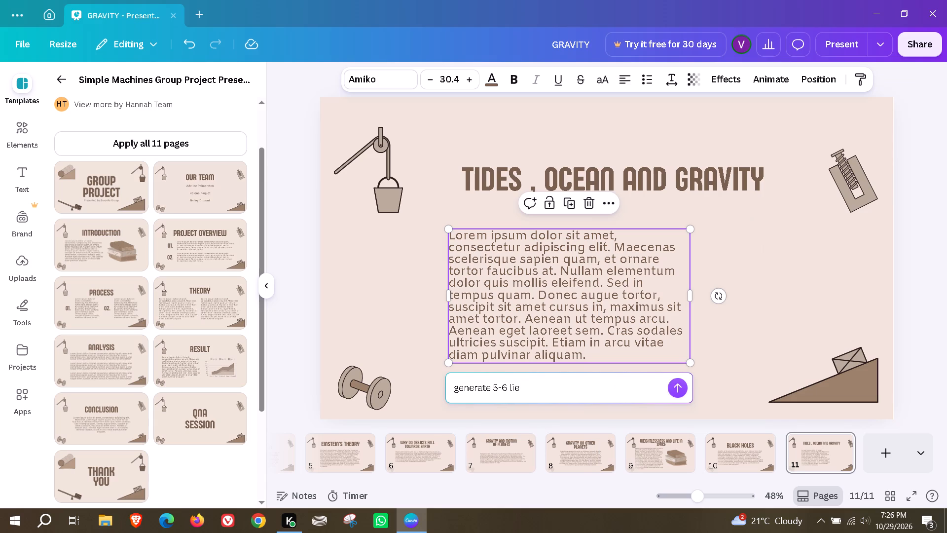
pyautogui.press('BackSpace')
pyautogui.write('nes on tides ocean and gravity')
pyautogui.press('space')
pyautogui.press('Return')
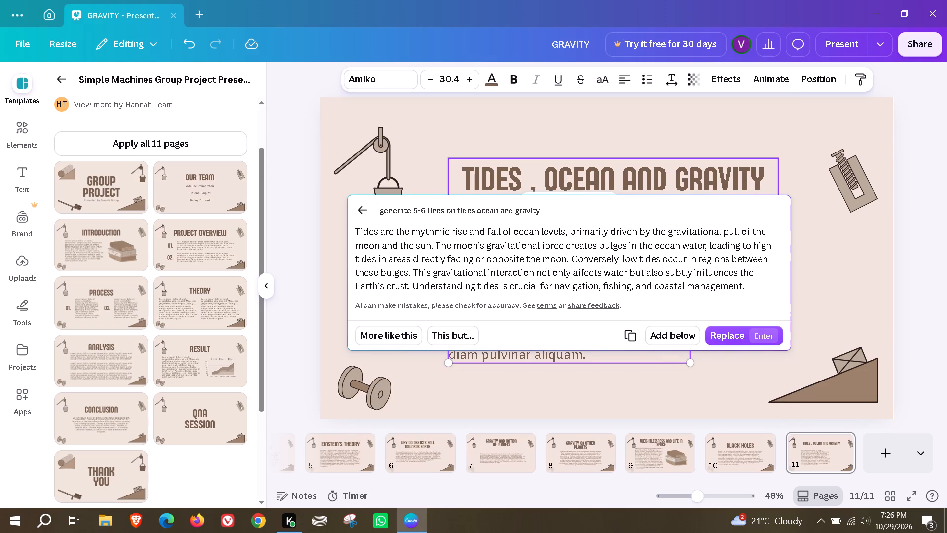
pyautogui.click(723, 333)
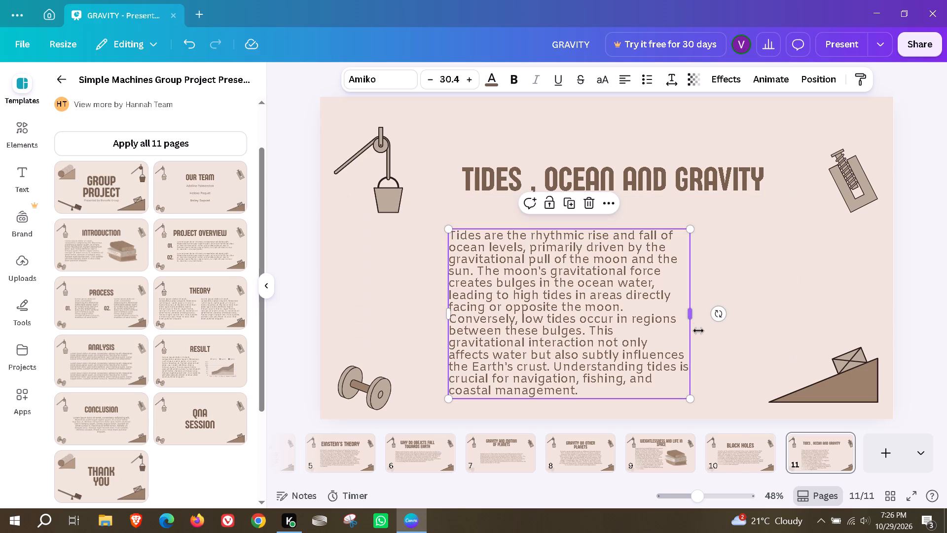
# Widen the page 11 paragraph box and enlarge its text to font size 32.9.
pyautogui.moveTo(696, 322); pyautogui.dragTo(782, 329)
pyautogui.moveTo(778, 350); pyautogui.dragTo(800, 376)
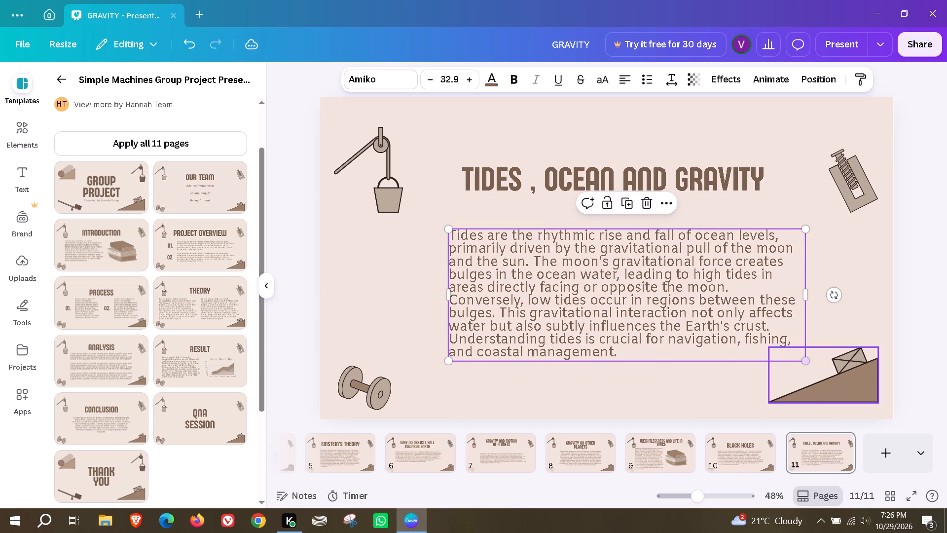
# Widen and enlarge the page 11 paragraph a little more and reposition it centrally beneath the heading.
pyautogui.click(702, 377)
pyautogui.moveTo(636, 331); pyautogui.dragTo(614, 330)
pyautogui.moveTo(788, 299); pyautogui.dragTo(805, 302)
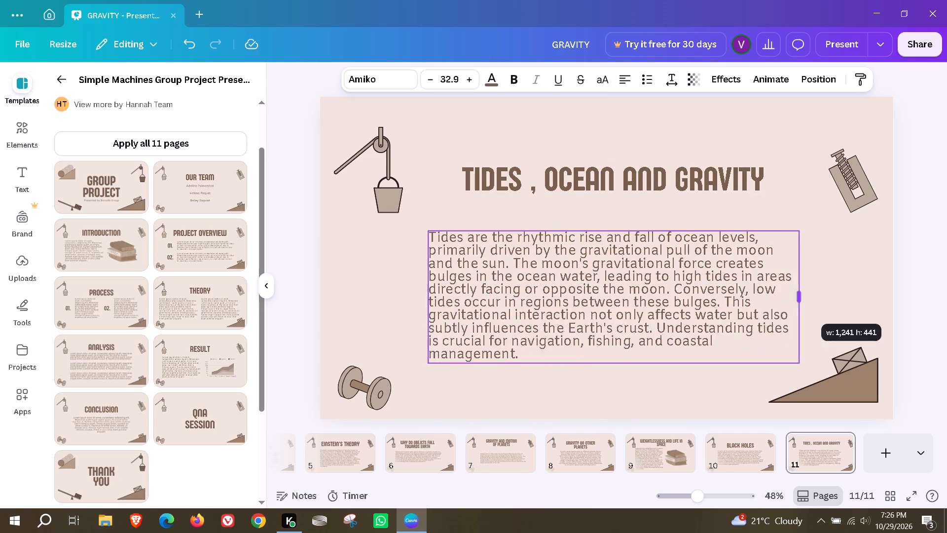
pyautogui.moveTo(805, 302); pyautogui.dragTo(814, 302)
pyautogui.moveTo(812, 350); pyautogui.dragTo(820, 377)
pyautogui.moveTo(724, 373); pyautogui.dragTo(729, 375)
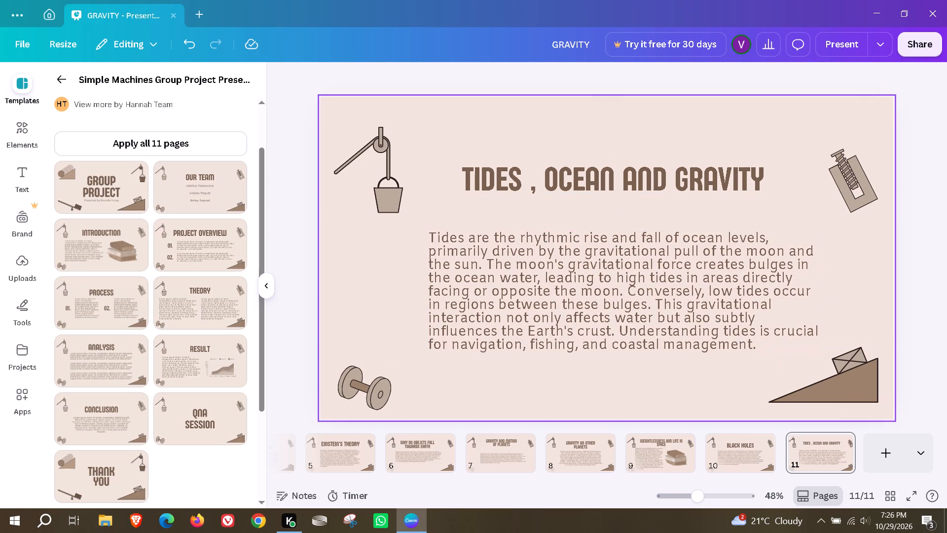
pyautogui.click(794, 291)
pyautogui.moveTo(822, 291); pyautogui.dragTo(806, 297)
pyautogui.click(811, 300)
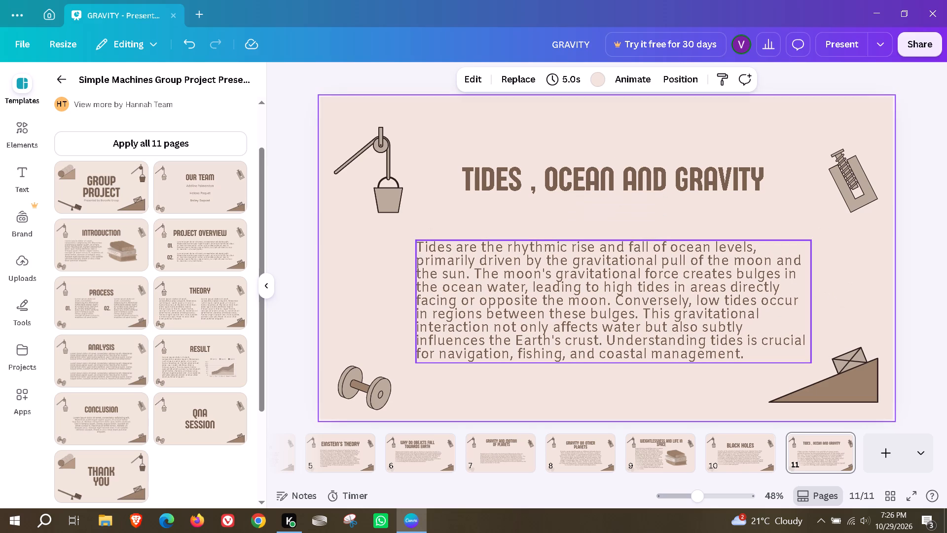
# Add the template's Conclusion layout as new page 12.
pyautogui.scroll(-2, 785, 432)
pyautogui.scroll(-1, 113, 388)
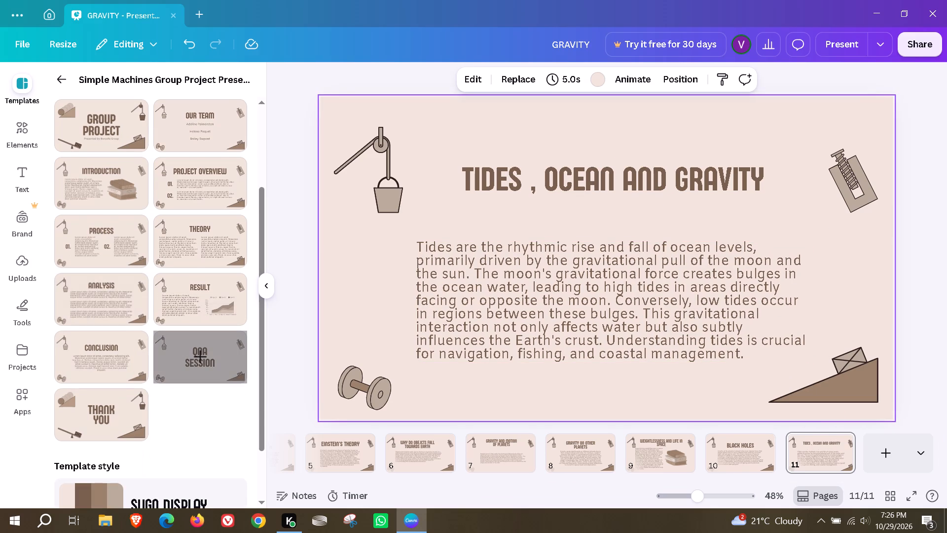
pyautogui.click(120, 366)
pyautogui.click(521, 298)
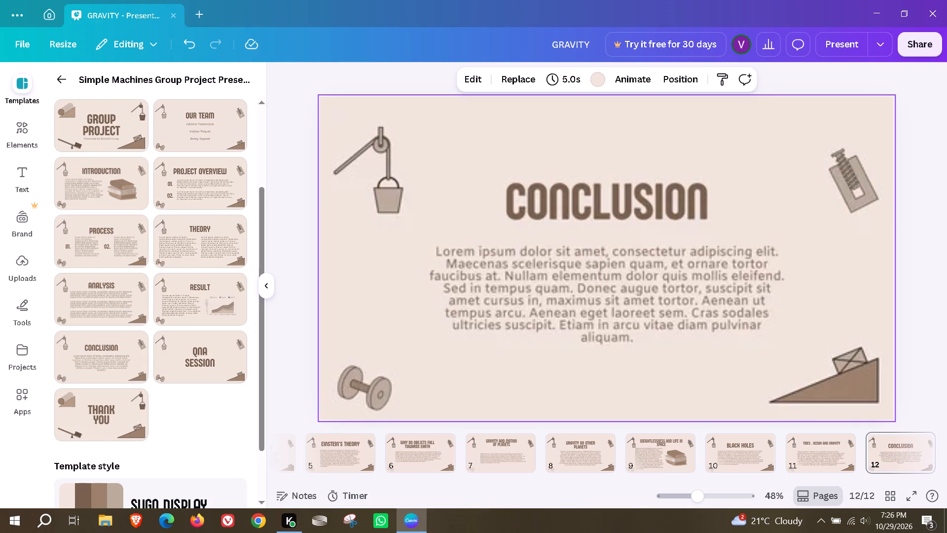
# Replace the page 12 heading with "can gravity bend light and slow time ?".
pyautogui.doubleClick(575, 195)
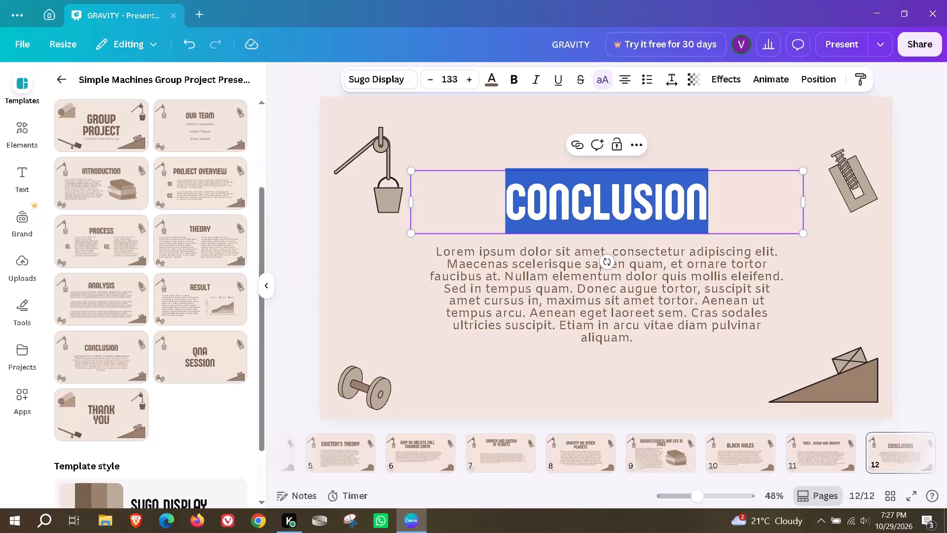
pyautogui.write('can grv')
pyautogui.press('BackSpace')
pyautogui.write('avit')
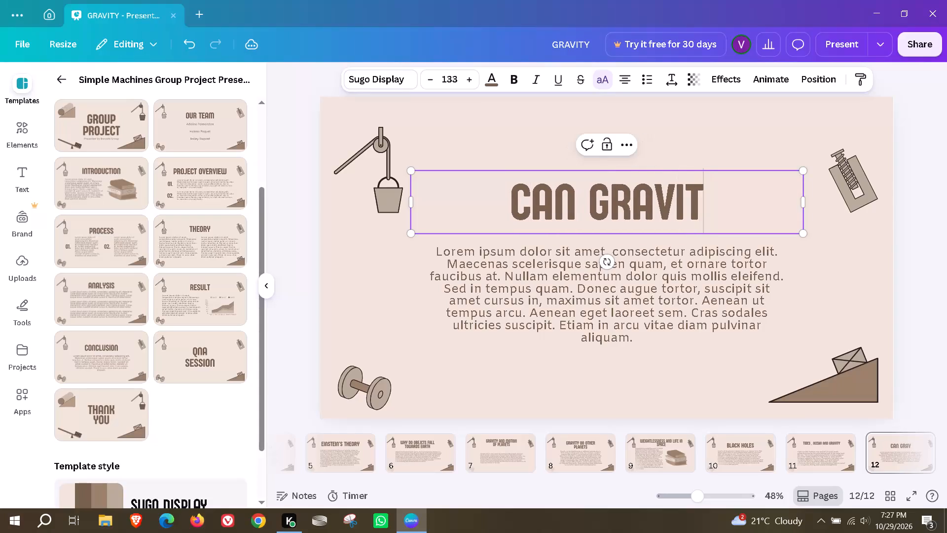
pyautogui.press('space')
pyautogui.press('BackSpace')
pyautogui.write('y')
pyautogui.press('space')
pyautogui.write('bend light an')
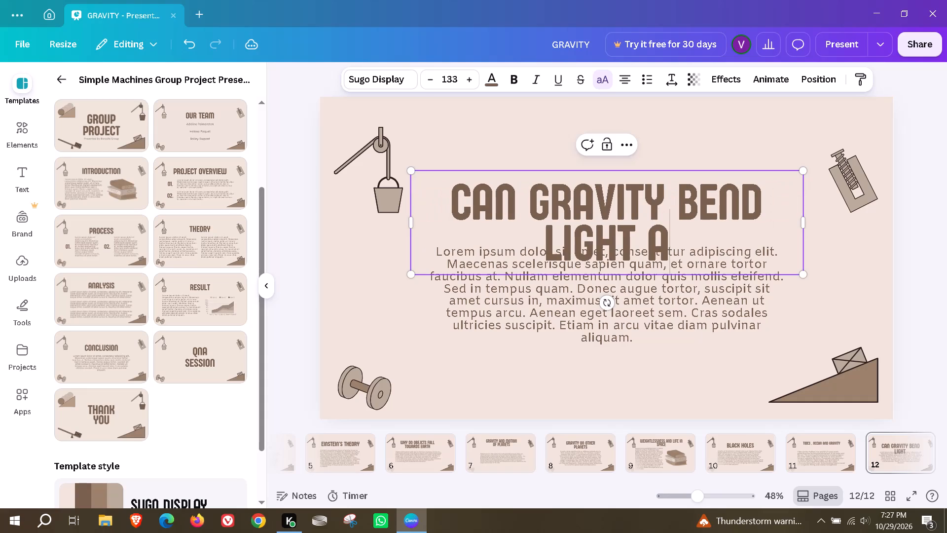
pyautogui.press('space')
pyautogui.press('BackSpace')
pyautogui.write('d l')
pyautogui.press('BackSpace')
pyautogui.write('slow time')
pyautogui.press('space')
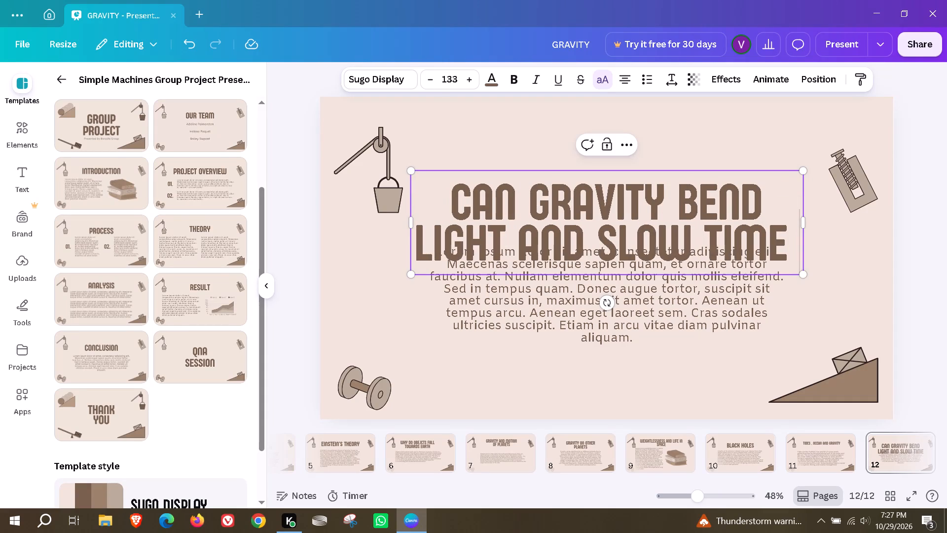
pyautogui.write('?')
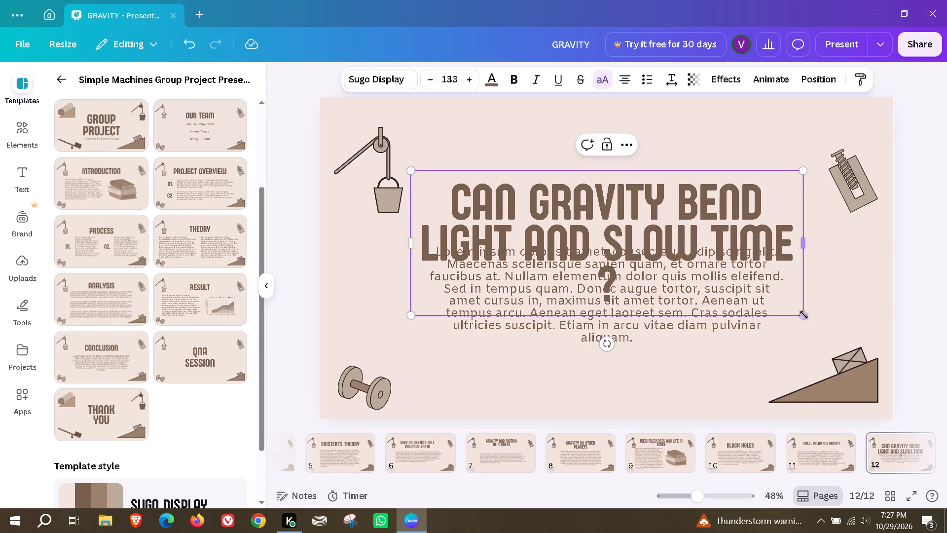
# Reduce the page 12 heading to font size 100 and widen its box so it fits on two lines.
pyautogui.moveTo(803, 317); pyautogui.dragTo(729, 224)
pyautogui.moveTo(715, 221); pyautogui.dragTo(808, 230)
# Replace the page 12 placeholder text with Magic Write text from the prompt "generate 6-7 lines on can gravity bend light and slow time?".
pyautogui.doubleClick(661, 312)
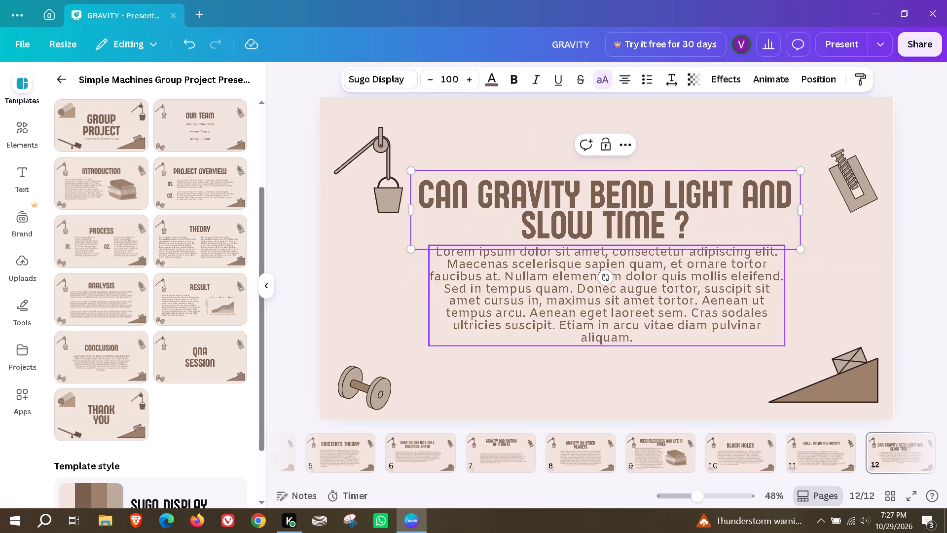
pyautogui.click(633, 222)
pyautogui.scroll(-5, 715, 383)
pyautogui.click(692, 460)
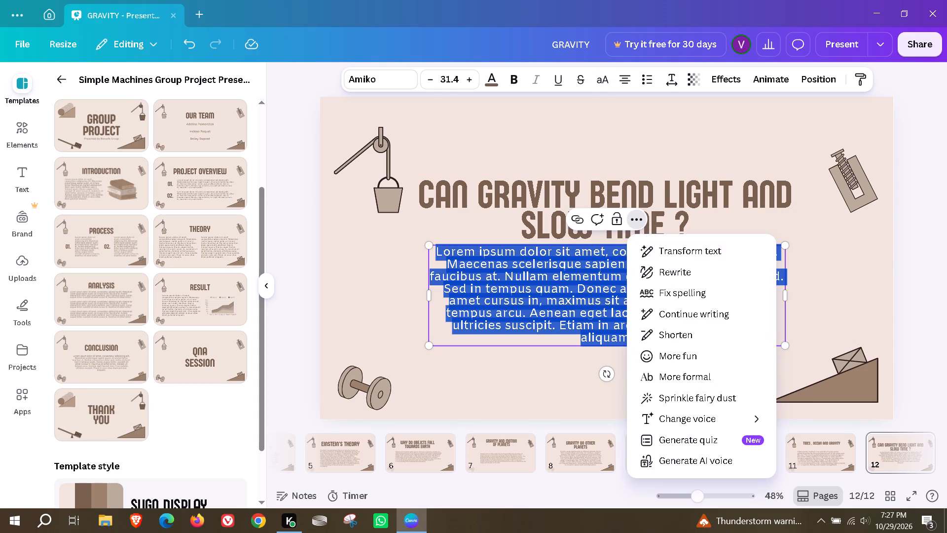
pyautogui.click(707, 256)
pyautogui.write('genre')
pyautogui.press('BackSpace')
pyautogui.press('BackSpace')
pyautogui.write('erate 6-7 line')
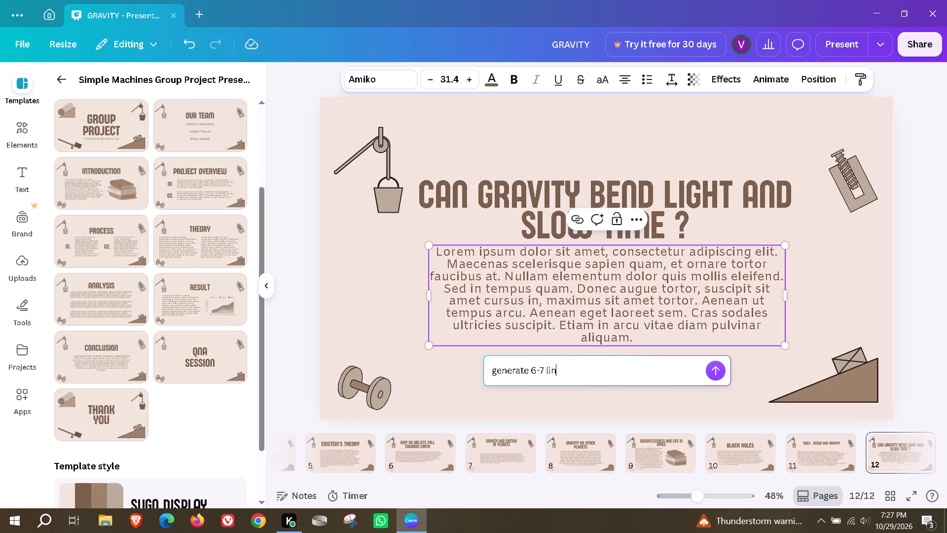
pyautogui.press('space')
pyautogui.press('BackSpace')
pyautogui.write('s on can gravity bend ligt')
pyautogui.press('BackSpace')
pyautogui.write('ht an')
pyautogui.press('space')
pyautogui.press('BackSpace')
pyautogui.write('d slow time?')
pyautogui.press('Return')
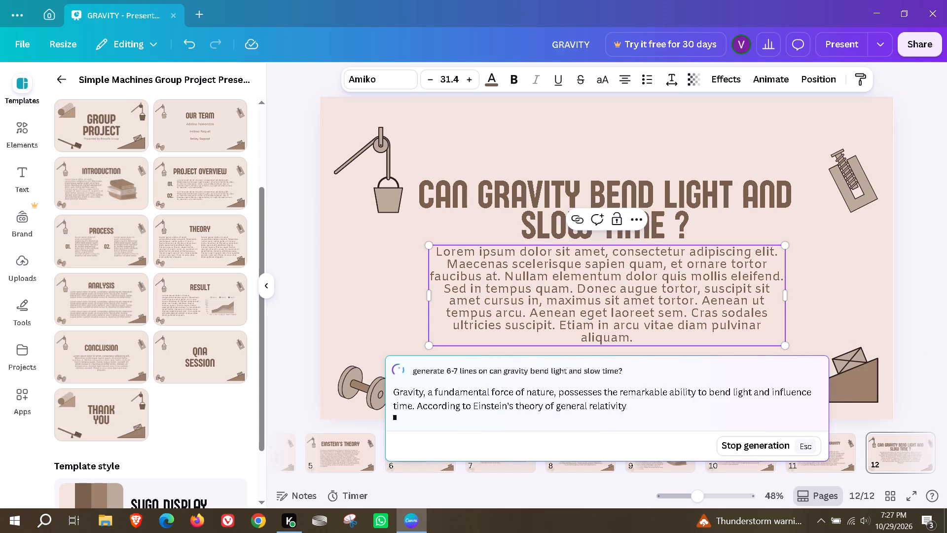
pyautogui.click(775, 352)
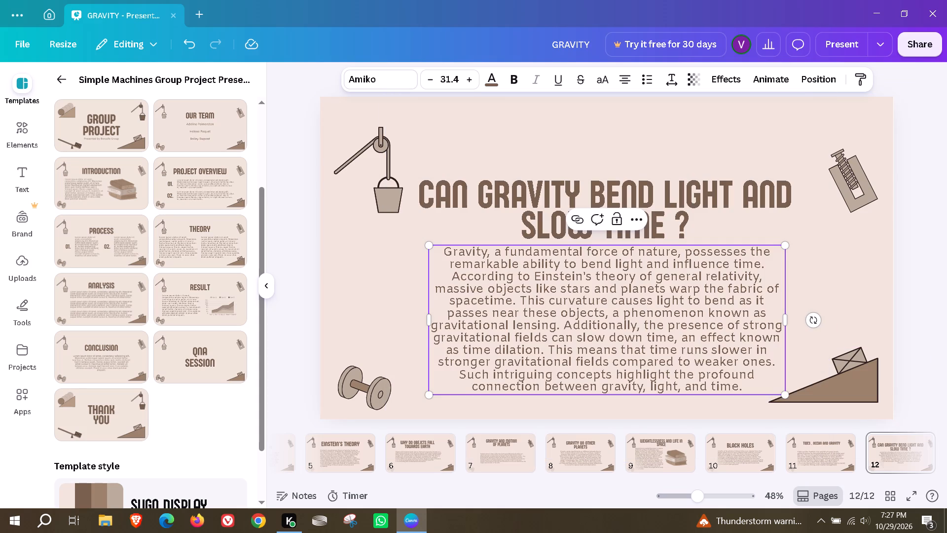
# Resize and widen the page 12 paragraph to fit between the decorations, and move it lower to clear the heading.
pyautogui.moveTo(786, 393); pyautogui.dragTo(740, 364)
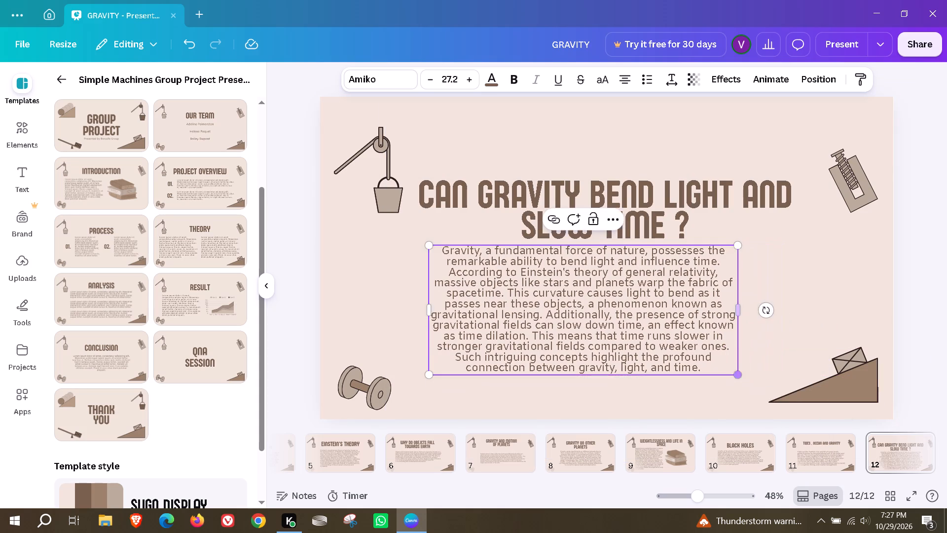
pyautogui.click(776, 351)
pyautogui.click(721, 312)
pyautogui.moveTo(744, 310); pyautogui.dragTo(786, 316)
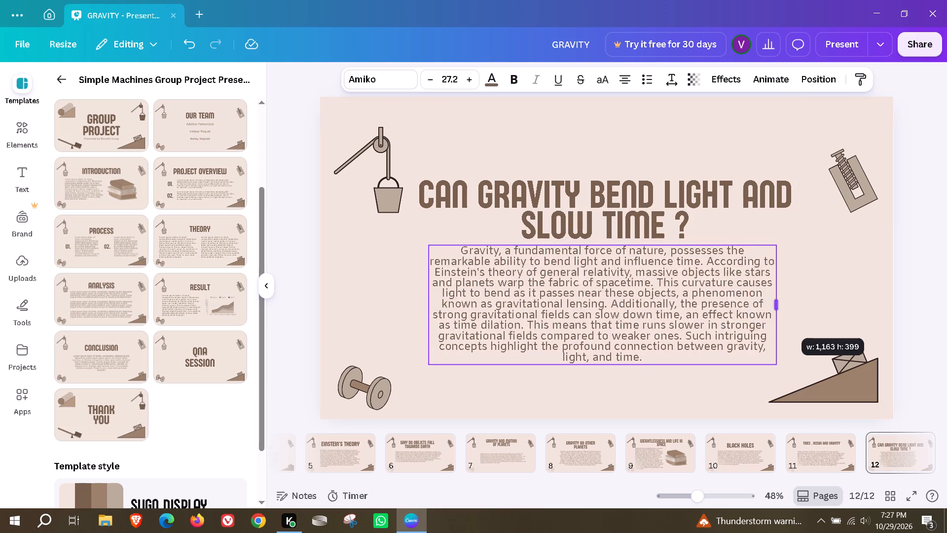
pyautogui.moveTo(786, 316); pyautogui.dragTo(788, 316)
pyautogui.moveTo(782, 366); pyautogui.dragTo(800, 401)
pyautogui.click(705, 397)
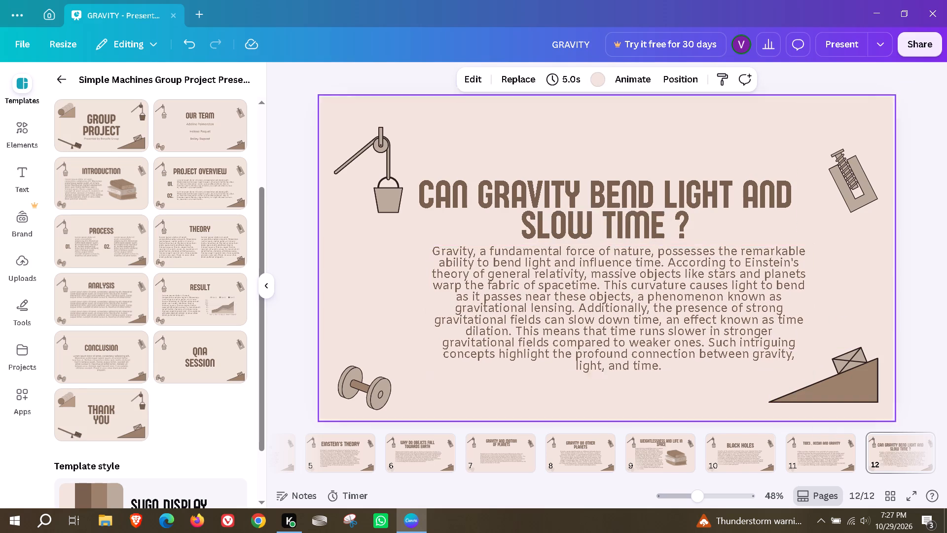
pyautogui.moveTo(675, 335); pyautogui.dragTo(660, 347)
pyautogui.click(669, 396)
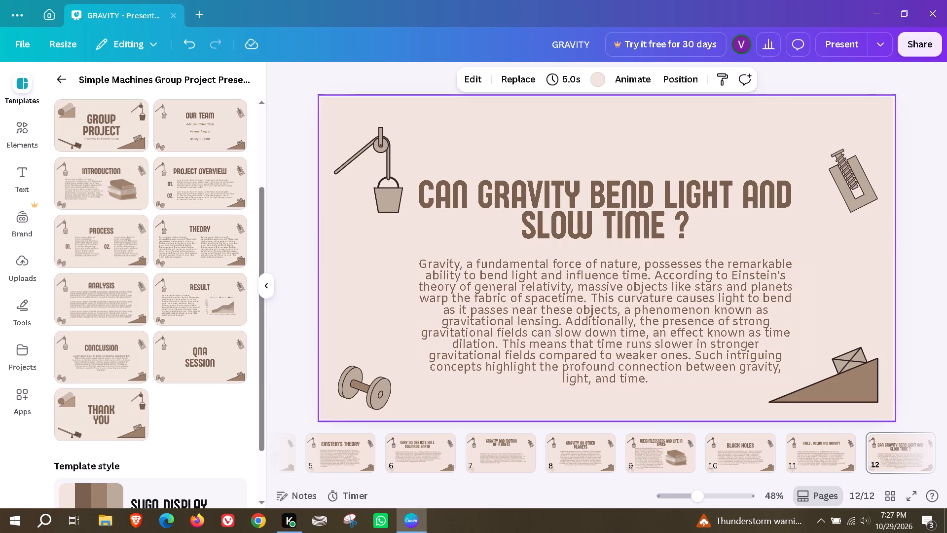
# Reduce the page 12 heading to font size 84.6, centre it higher on the page, and raise the paragraph beneath it.
pyautogui.click(666, 214)
pyautogui.moveTo(797, 253); pyautogui.dragTo(737, 237)
pyautogui.moveTo(648, 212); pyautogui.dragTo(679, 209)
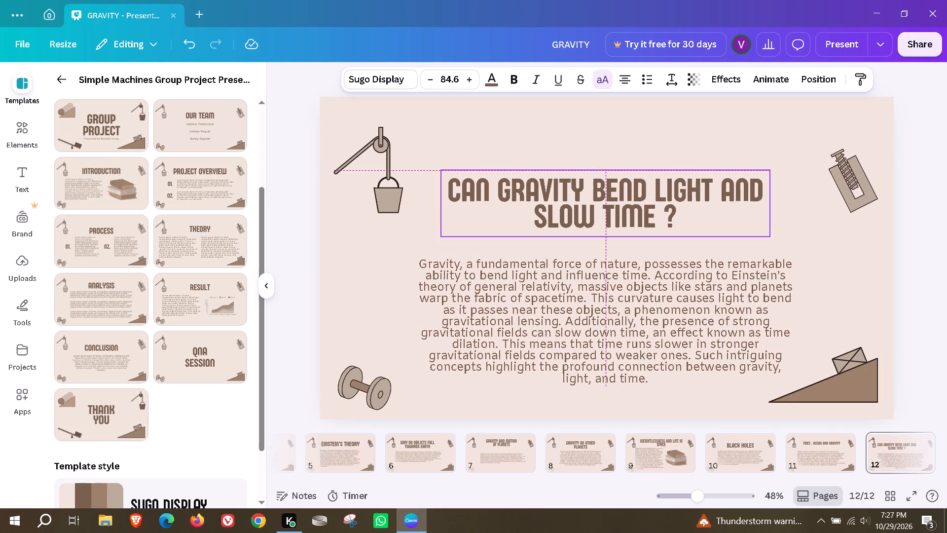
pyautogui.moveTo(679, 209); pyautogui.dragTo(678, 202)
pyautogui.moveTo(668, 314); pyautogui.dragTo(666, 297)
pyautogui.click(672, 383)
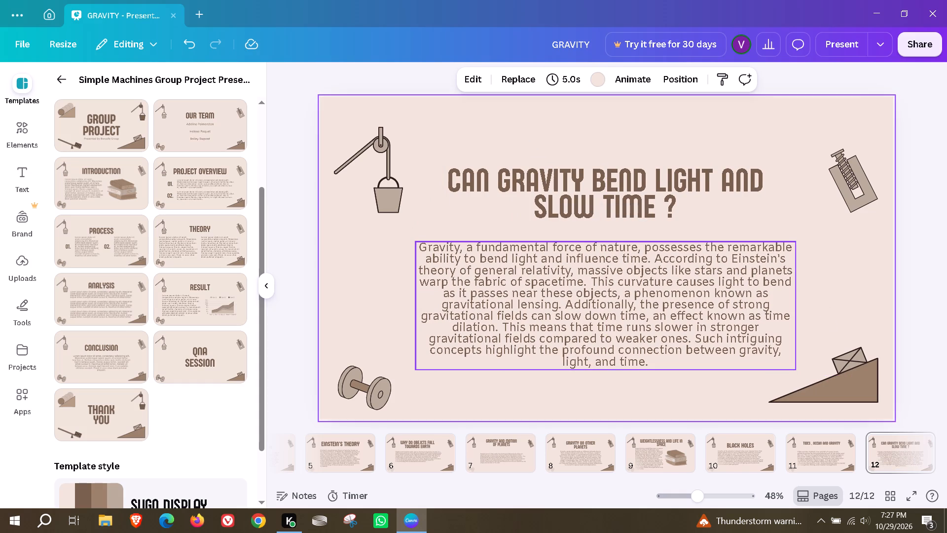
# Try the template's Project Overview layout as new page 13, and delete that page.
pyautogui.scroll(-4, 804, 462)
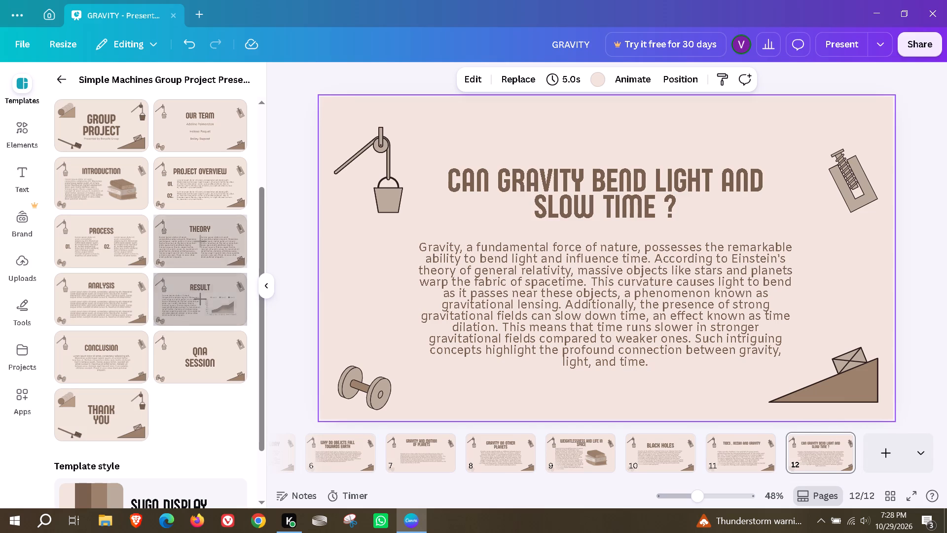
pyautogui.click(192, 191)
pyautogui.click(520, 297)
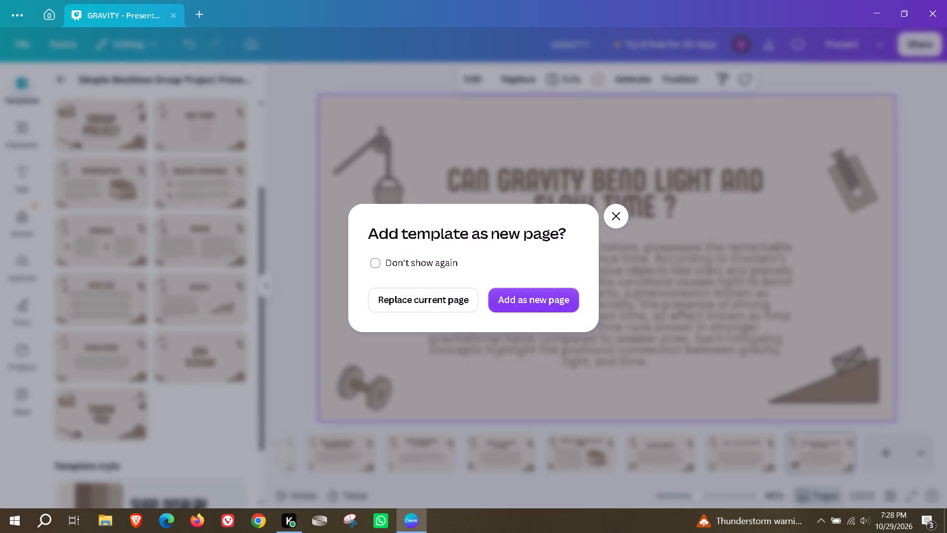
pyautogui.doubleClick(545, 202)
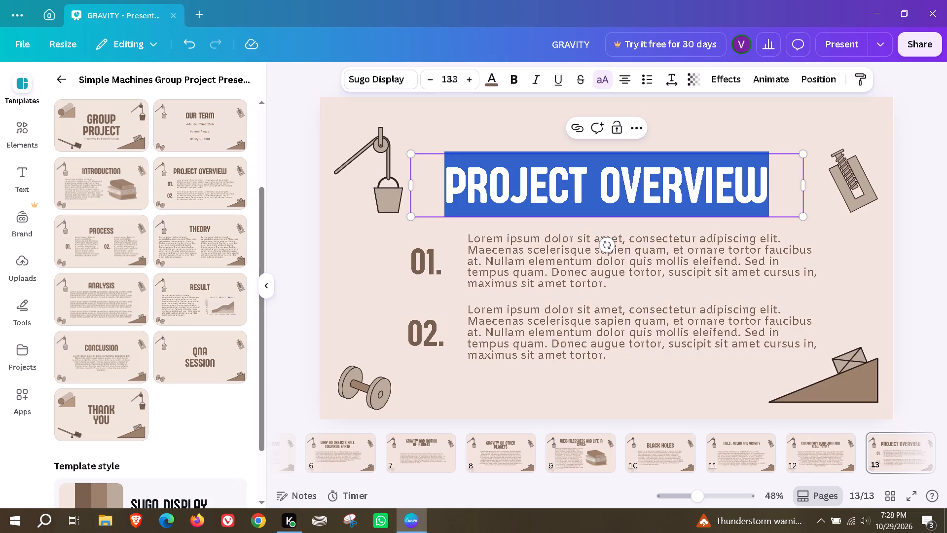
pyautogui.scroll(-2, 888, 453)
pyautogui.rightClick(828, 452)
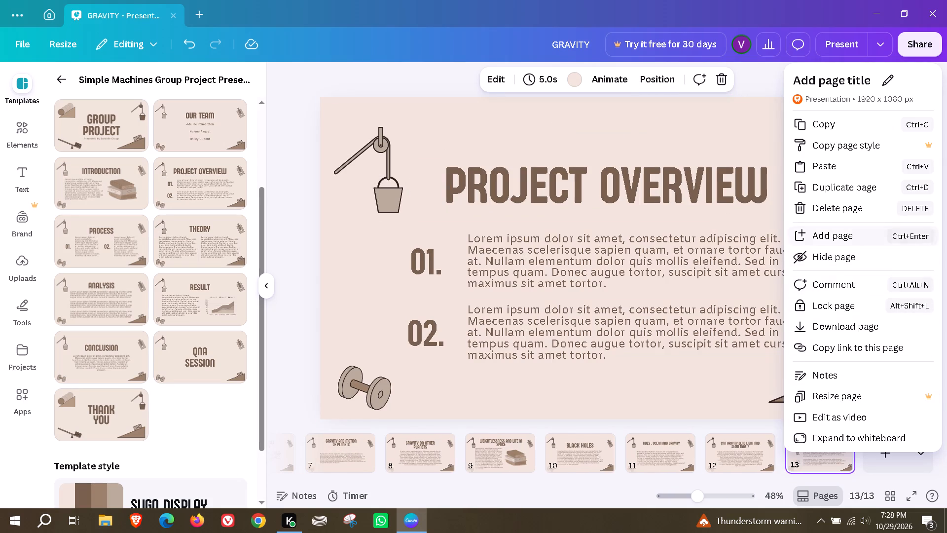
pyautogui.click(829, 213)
# Add the template's Conclusion layout as new page 13 and change its heading to "CONCLUSION ON GRAVITY".
pyautogui.click(129, 351)
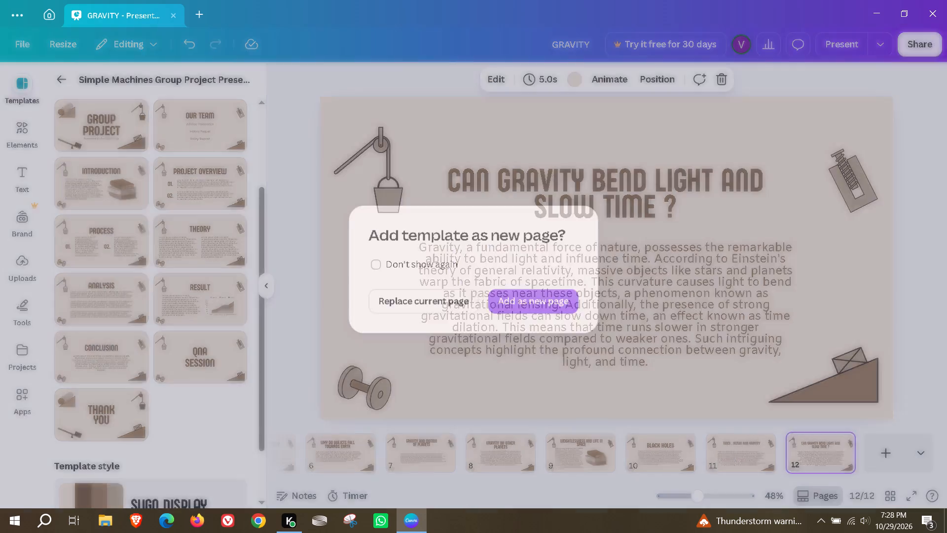
pyautogui.click(517, 302)
pyautogui.doubleClick(583, 195)
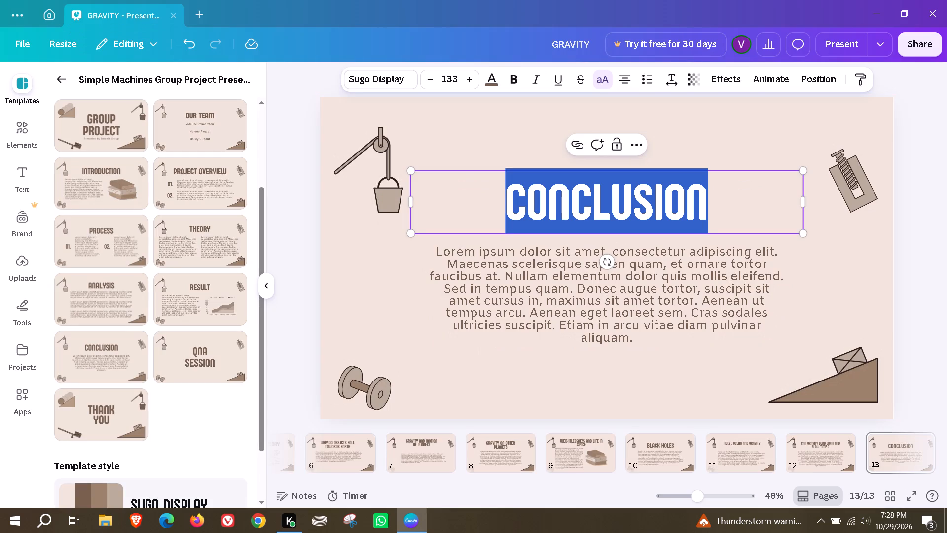
pyautogui.hotkey('shift', 'c')
pyautogui.write('ONCLUSION ON GRAVITY')
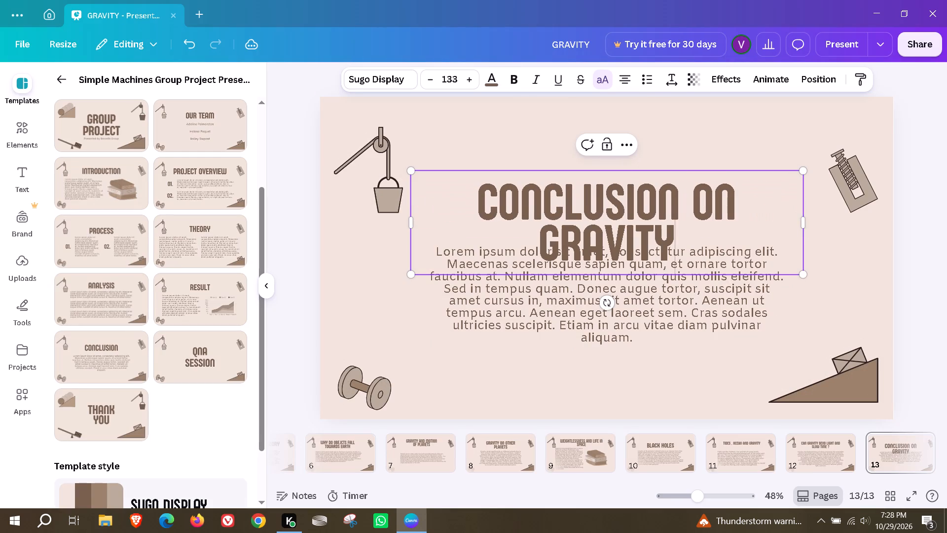
# Shrink the page 13 heading to fit on one line and centre it above the paragraph.
pyautogui.moveTo(802, 270); pyautogui.dragTo(728, 212)
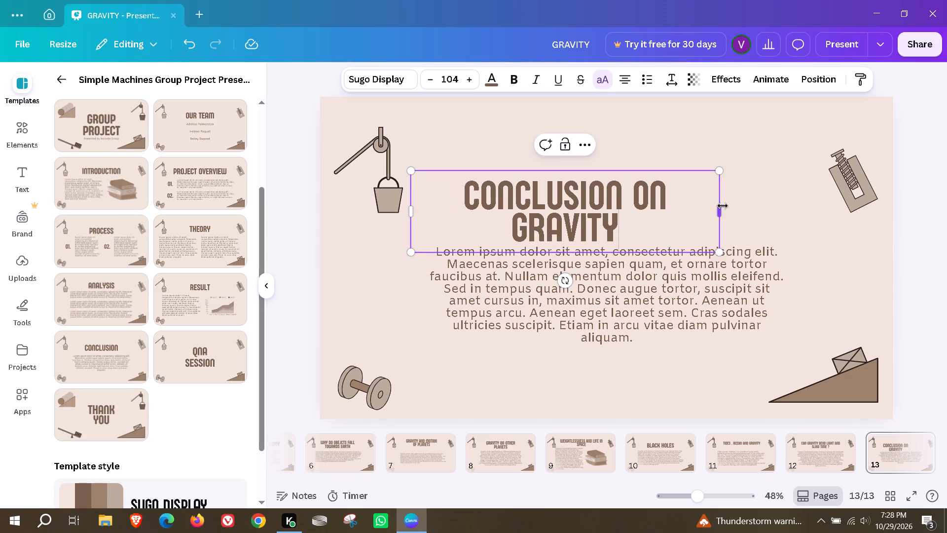
pyautogui.moveTo(723, 208); pyautogui.dragTo(786, 212)
pyautogui.moveTo(802, 277); pyautogui.dragTo(798, 273)
pyautogui.moveTo(685, 207); pyautogui.dragTo(695, 216)
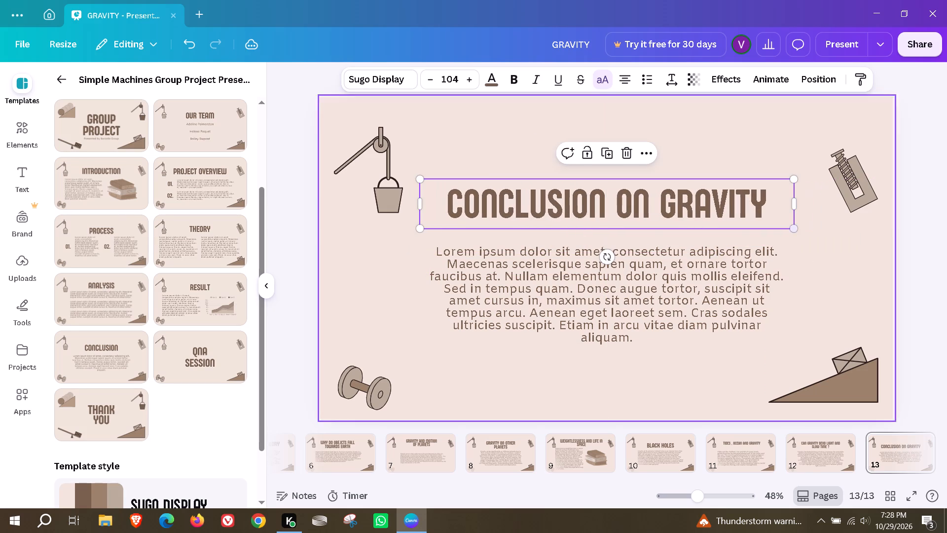
pyautogui.moveTo(791, 230); pyautogui.dragTo(730, 214)
pyautogui.moveTo(641, 200); pyautogui.dragTo(675, 208)
# Replace the page 13 placeholder paragraph with AI text generated from the prompt "in 4-5 lines conclude gravity".
pyautogui.doubleClick(668, 302)
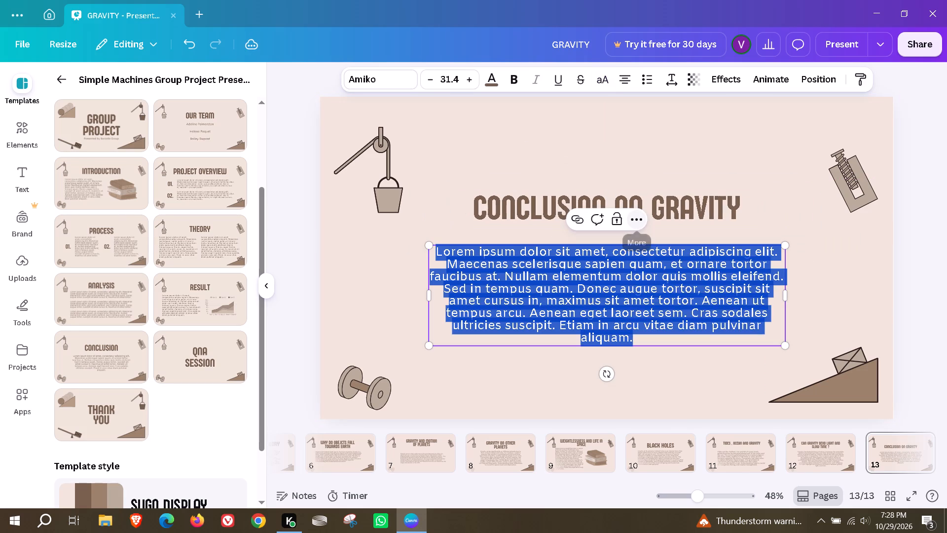
pyautogui.click(636, 222)
pyautogui.scroll(-4, 725, 374)
pyautogui.click(697, 460)
pyautogui.click(693, 256)
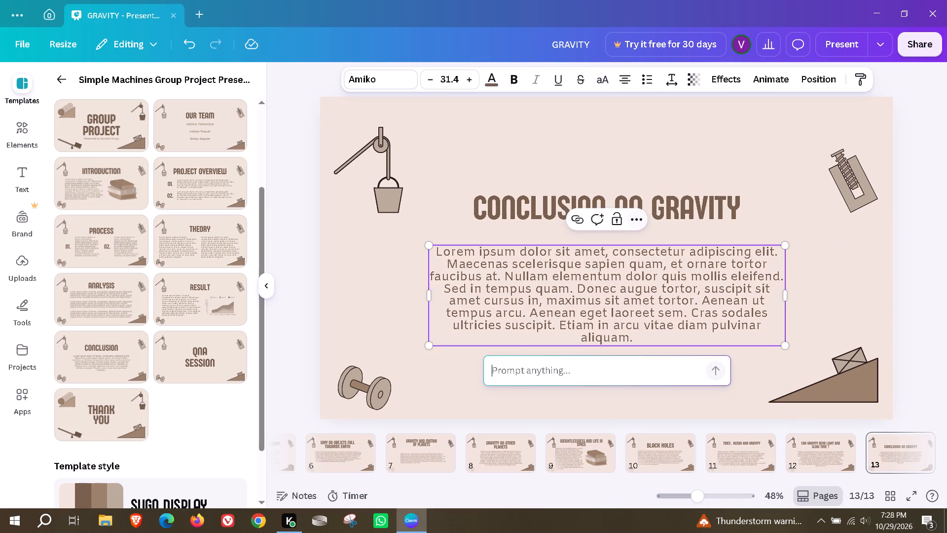
pyautogui.write('in')
pyautogui.press('space')
pyautogui.write('405 l')
pyautogui.press('BackSpace')
pyautogui.press('BackSpace')
pyautogui.press('BackSpace')
pyautogui.press('BackSpace')
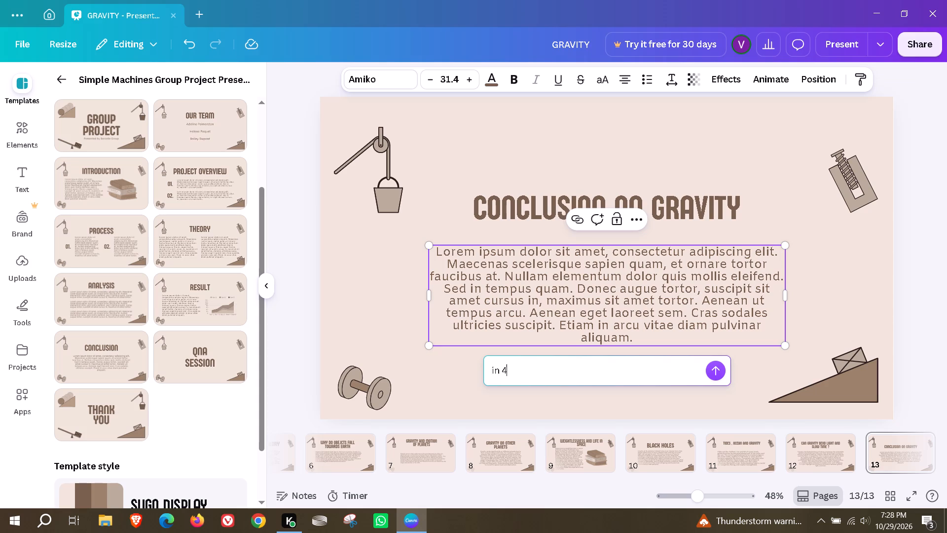
pyautogui.write('-65')
pyautogui.press('BackSpace')
pyautogui.press('BackSpace')
pyautogui.write('5 lie')
pyautogui.press('BackSpace')
pyautogui.write('nes concld')
pyautogui.press('BackSpace')
pyautogui.write('ud')
pyautogui.press('space')
pyautogui.press('BackSpace')
pyautogui.write('e gravit')
pyautogui.press('y')
pyautogui.press('Return')
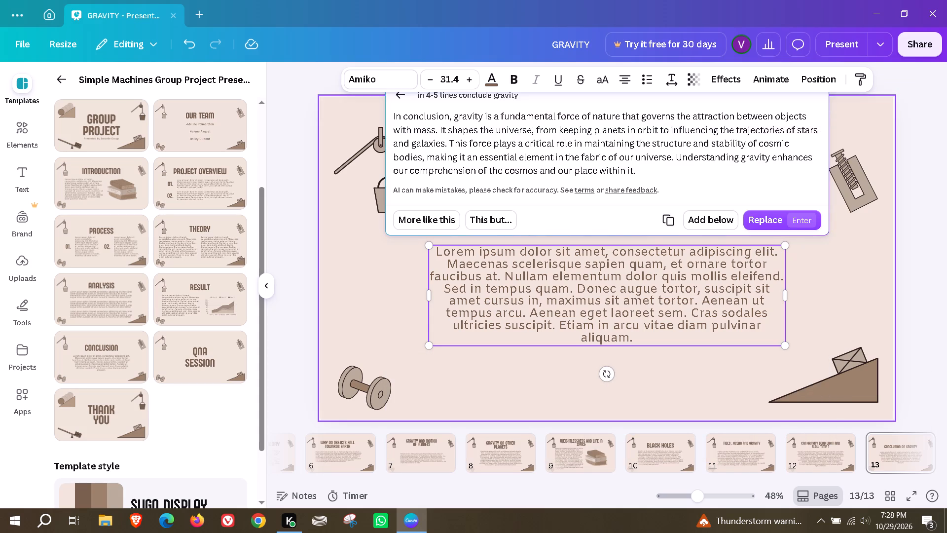
pyautogui.click(748, 218)
# Widen the page 13 conclusion paragraph slightly and scale it up beneath the heading.
pyautogui.moveTo(426, 302); pyautogui.dragTo(416, 302)
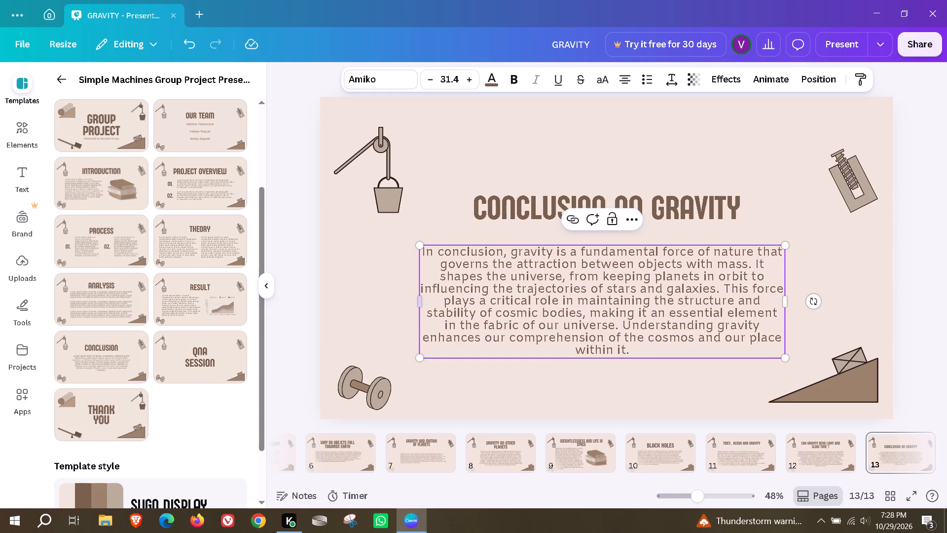
pyautogui.moveTo(787, 356); pyautogui.dragTo(803, 386)
pyautogui.click(841, 283)
# Add the template's Thank You layout as new page 14 and change its heading to "Gravity makes us fall".
pyautogui.scroll(-2, 783, 452)
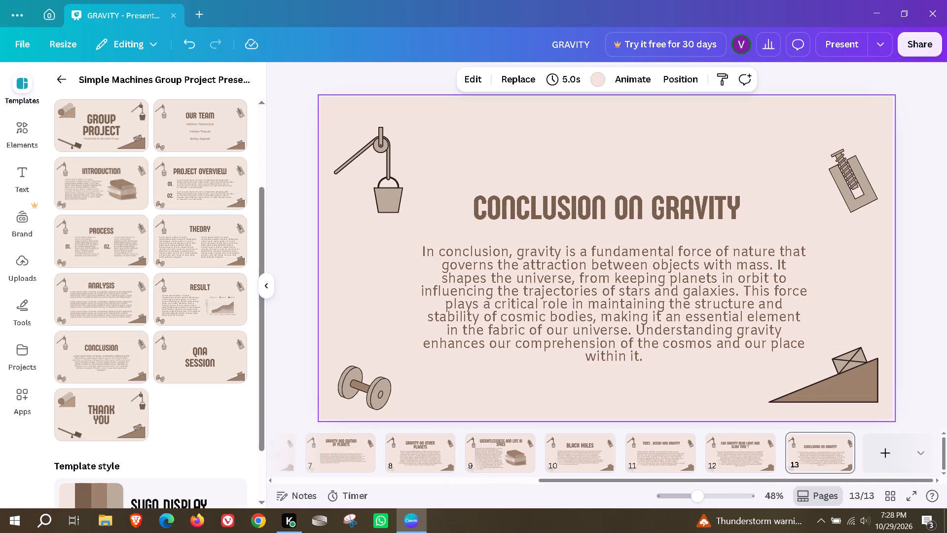
pyautogui.scroll(-1, 783, 452)
pyautogui.click(95, 413)
pyautogui.click(546, 301)
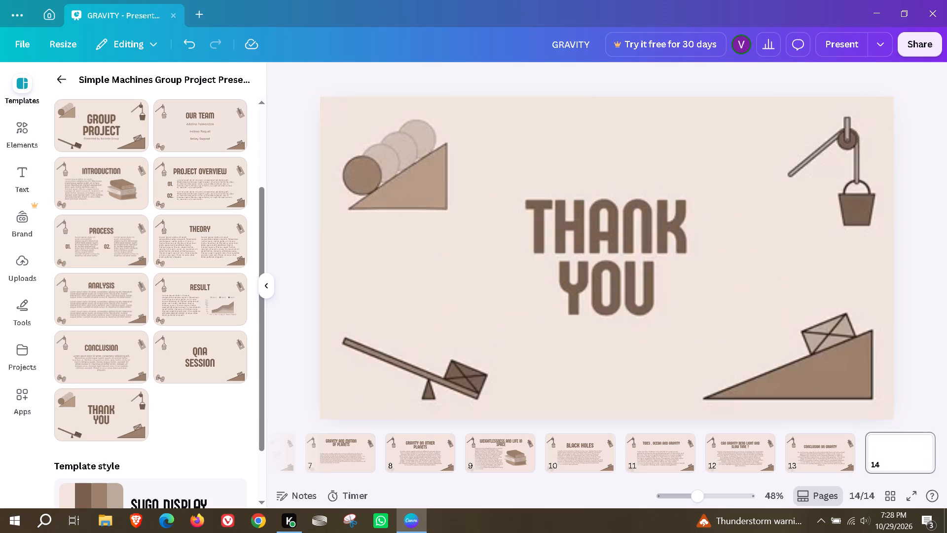
pyautogui.doubleClick(608, 258)
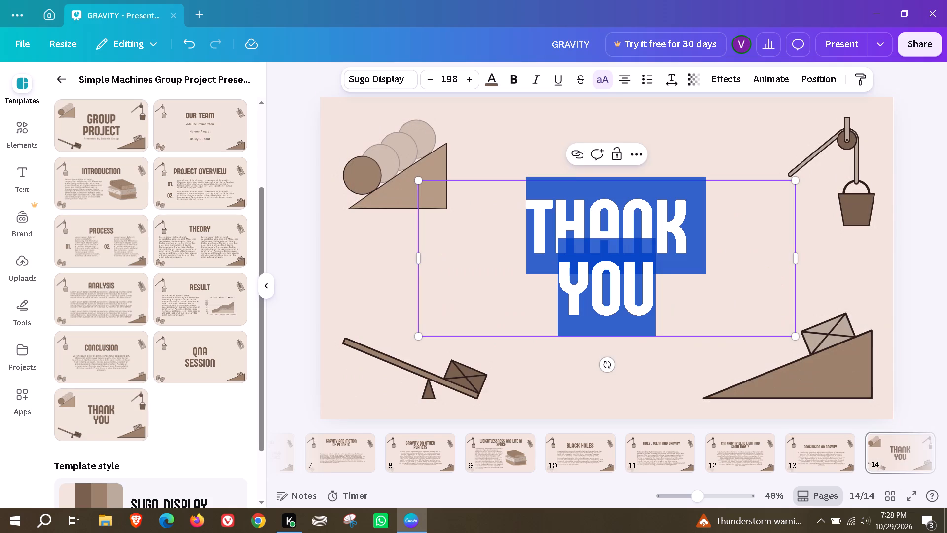
pyautogui.write('Gravity makes us fall')
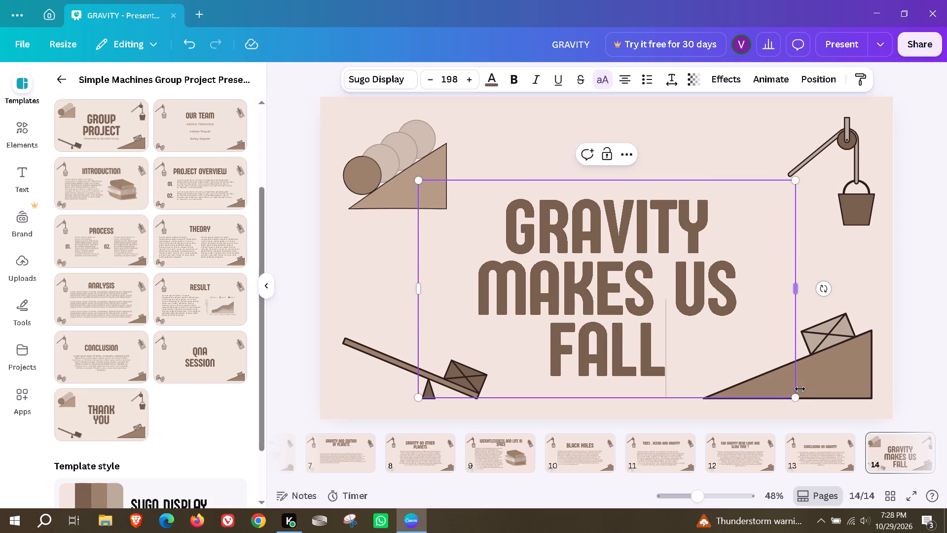
# Shrink the page 14 heading to font size 84.8 on two lines and centre it in the upper half of the page.
pyautogui.moveTo(794, 396); pyautogui.dragTo(663, 295)
pyautogui.moveTo(656, 258); pyautogui.dragTo(720, 256)
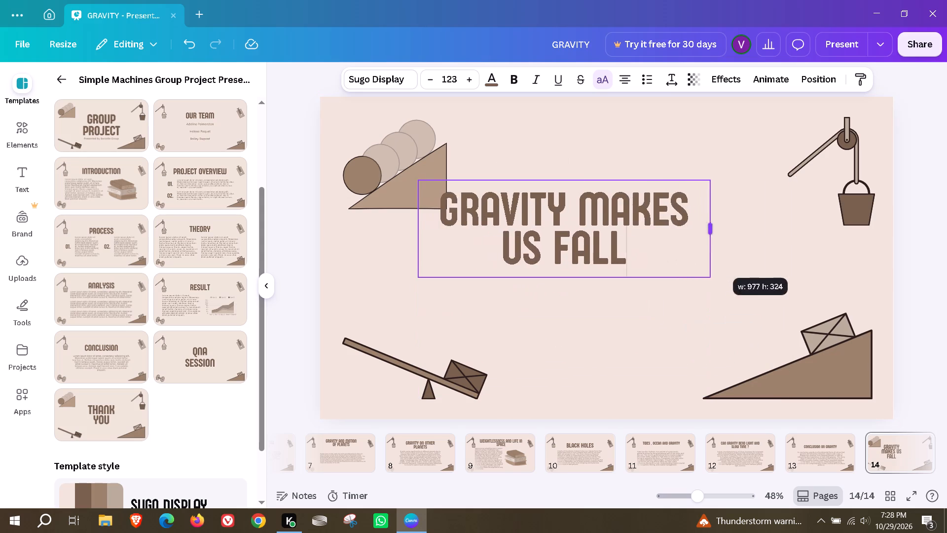
pyautogui.moveTo(720, 256); pyautogui.dragTo(706, 259)
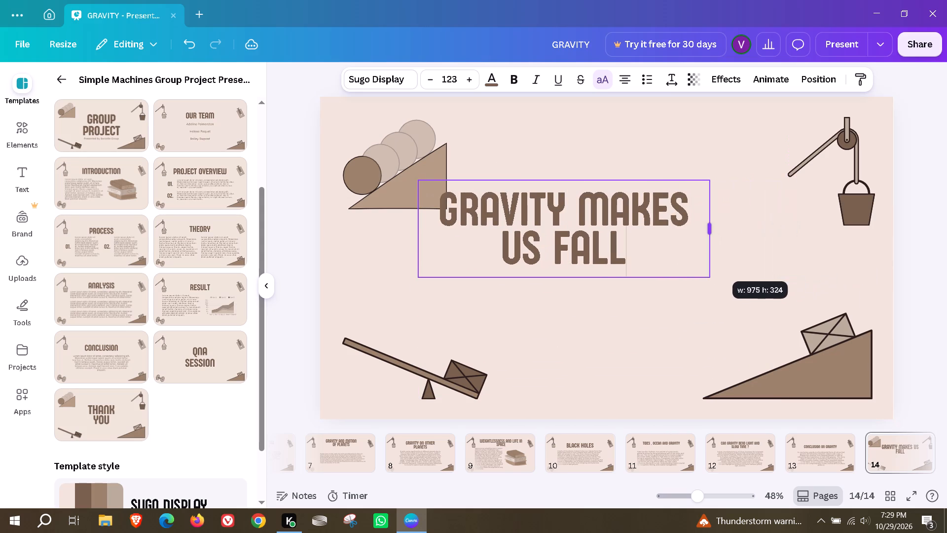
pyautogui.moveTo(706, 259); pyautogui.dragTo(705, 259)
pyautogui.moveTo(580, 248); pyautogui.dragTo(643, 265)
pyautogui.moveTo(635, 332); pyautogui.dragTo(636, 328)
pyautogui.moveTo(586, 253); pyautogui.dragTo(634, 266)
pyautogui.moveTo(746, 292); pyautogui.dragTo(661, 248)
pyautogui.moveTo(609, 234); pyautogui.dragTo(650, 243)
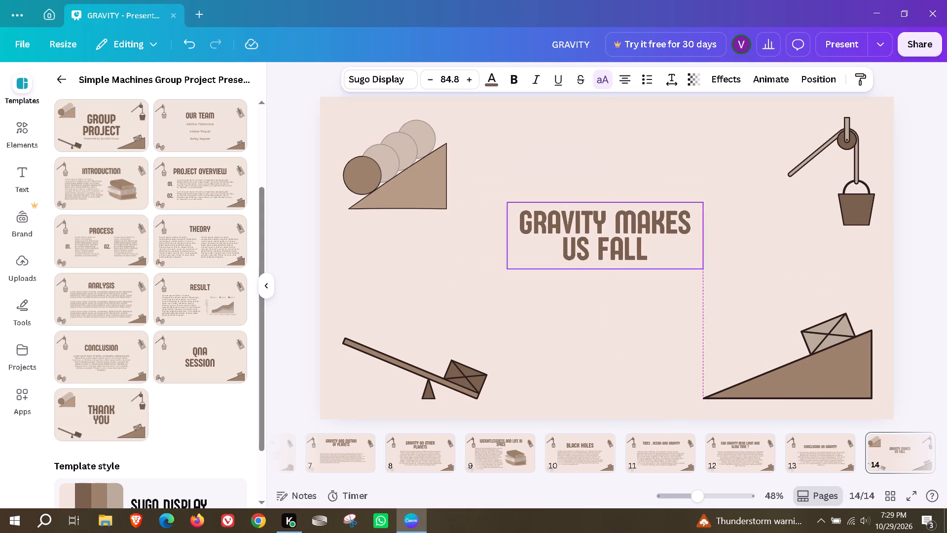
pyautogui.moveTo(650, 243); pyautogui.dragTo(655, 239)
pyautogui.click(644, 322)
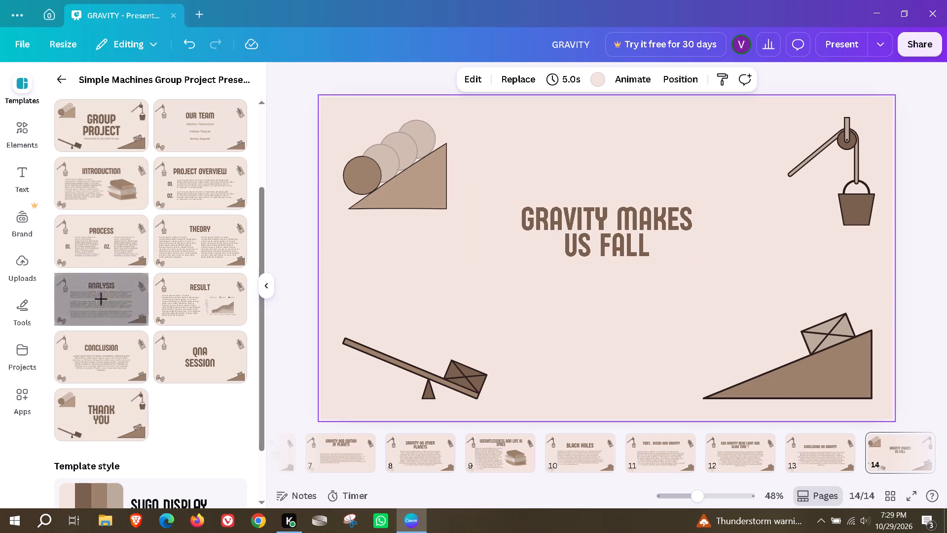
pyautogui.click(23, 178)
pyautogui.click(156, 356)
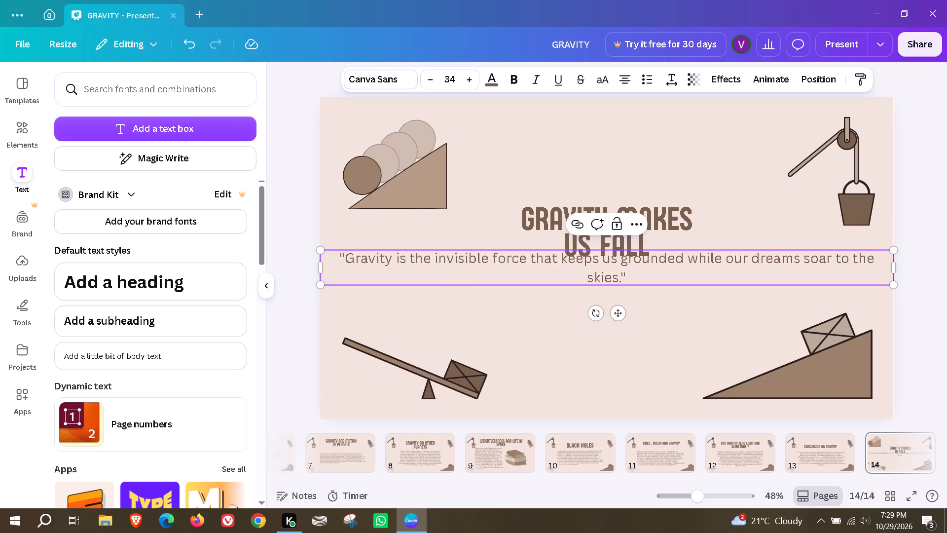
# Narrow and shrink the page 14 quote, keeping it on two lines, and centre it beneath the heading.
pyautogui.moveTo(895, 270); pyautogui.dragTo(811, 286)
pyautogui.moveTo(702, 275); pyautogui.dragTo(737, 305)
pyautogui.click(673, 310)
pyautogui.moveTo(594, 280); pyautogui.dragTo(623, 305)
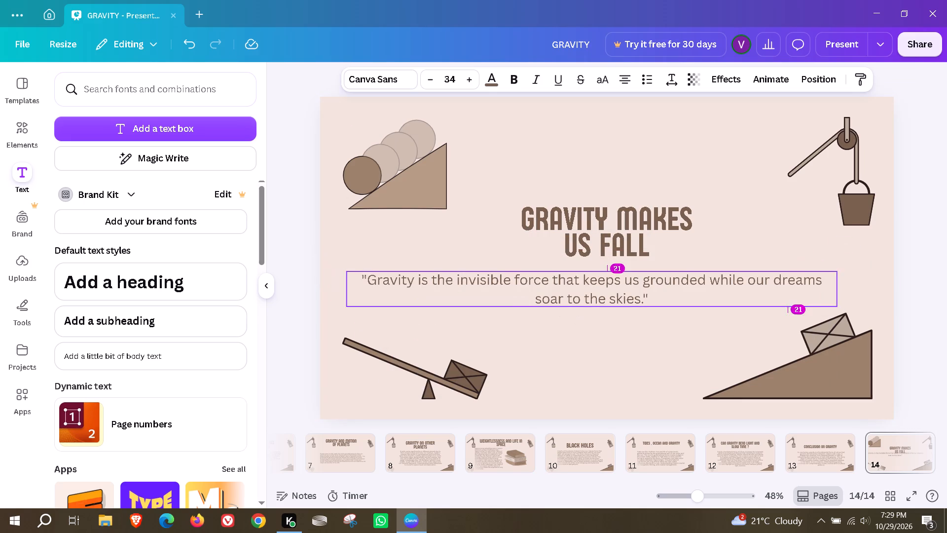
pyautogui.moveTo(623, 305); pyautogui.dragTo(621, 306)
pyautogui.moveTo(841, 310); pyautogui.dragTo(632, 311)
pyautogui.click(582, 343)
pyautogui.moveTo(521, 292); pyautogui.dragTo(647, 294)
pyautogui.click(650, 343)
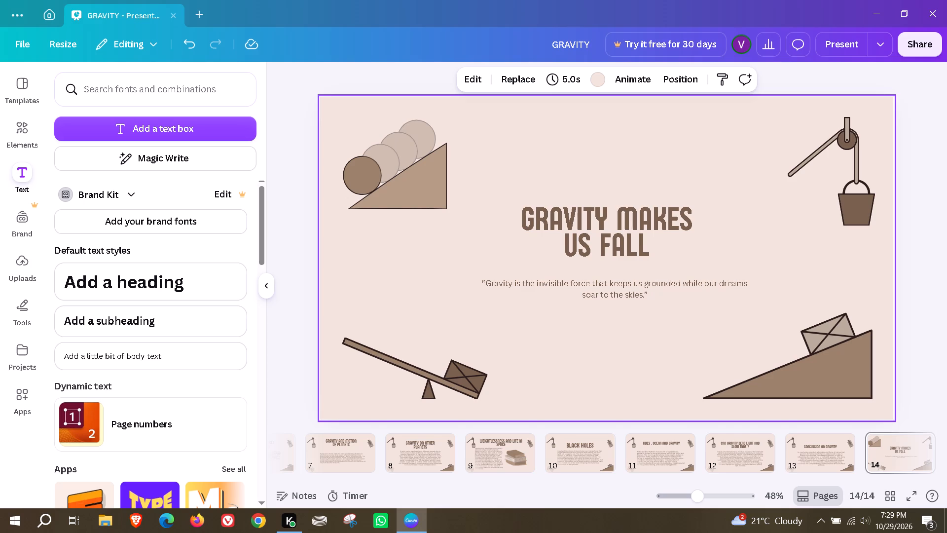
# Reduce the page 1 GRAVITY title to font size 123, centre it on the page, and raise the byline closer beneath it.
pyautogui.scroll(9, 557, 468)
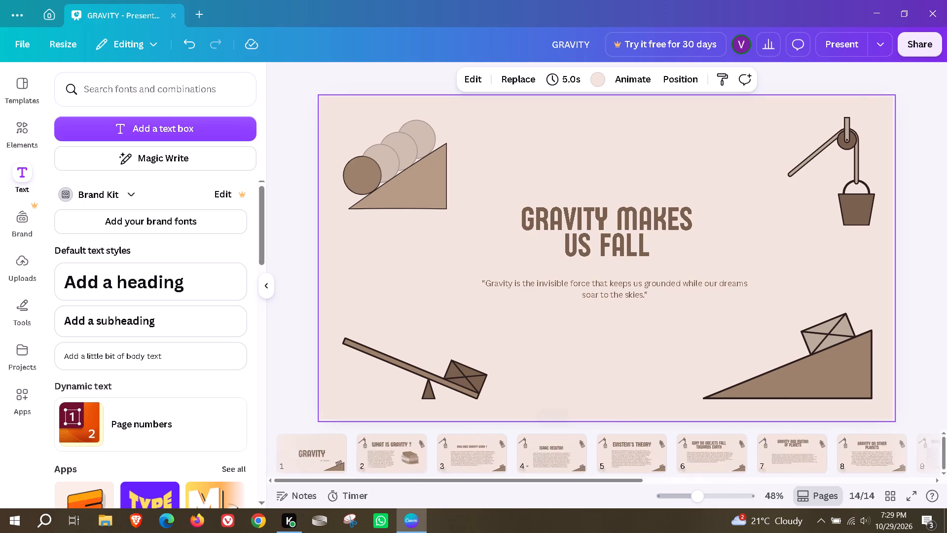
pyautogui.scroll(-5, 557, 468)
pyautogui.scroll(12, 557, 468)
pyautogui.click(330, 453)
pyautogui.click(637, 257)
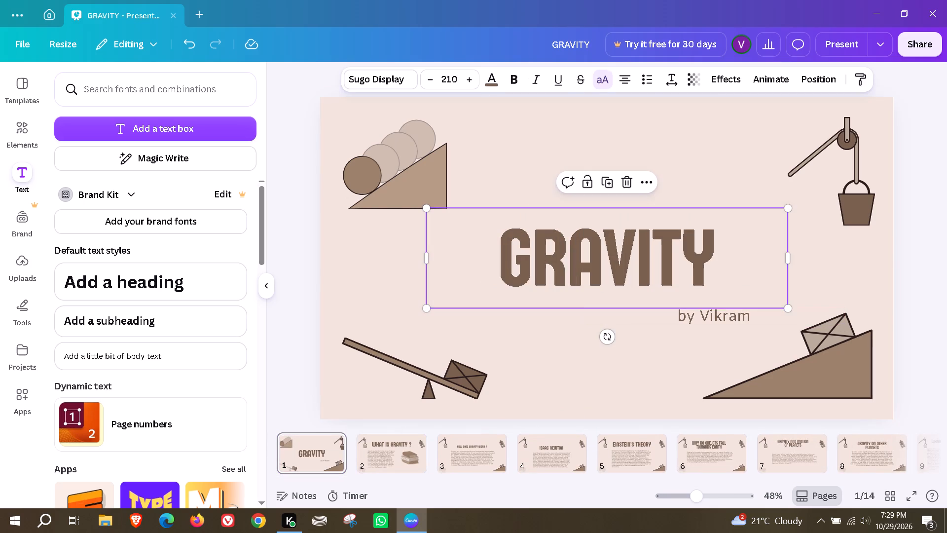
pyautogui.moveTo(788, 308); pyautogui.dragTo(634, 278)
pyautogui.moveTo(581, 254); pyautogui.dragTo(642, 263)
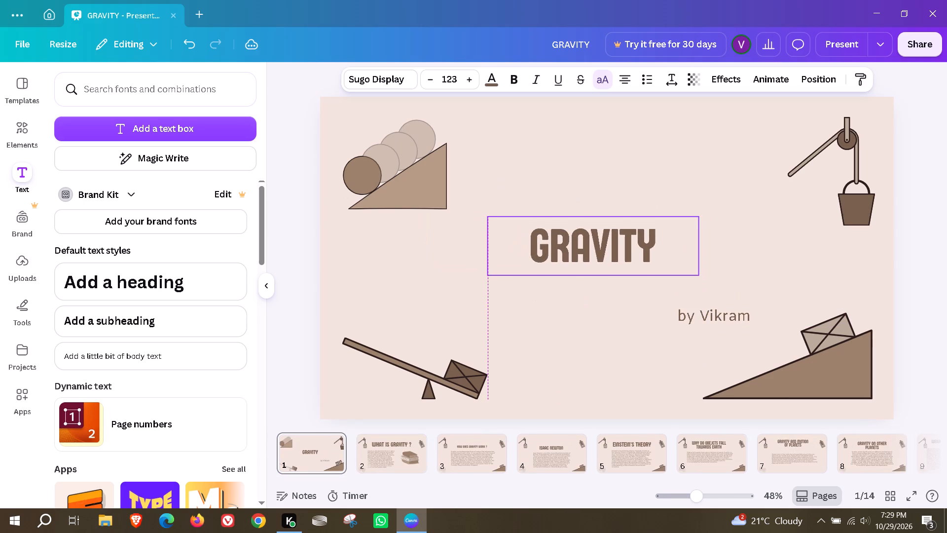
pyautogui.moveTo(642, 263); pyautogui.dragTo(656, 275)
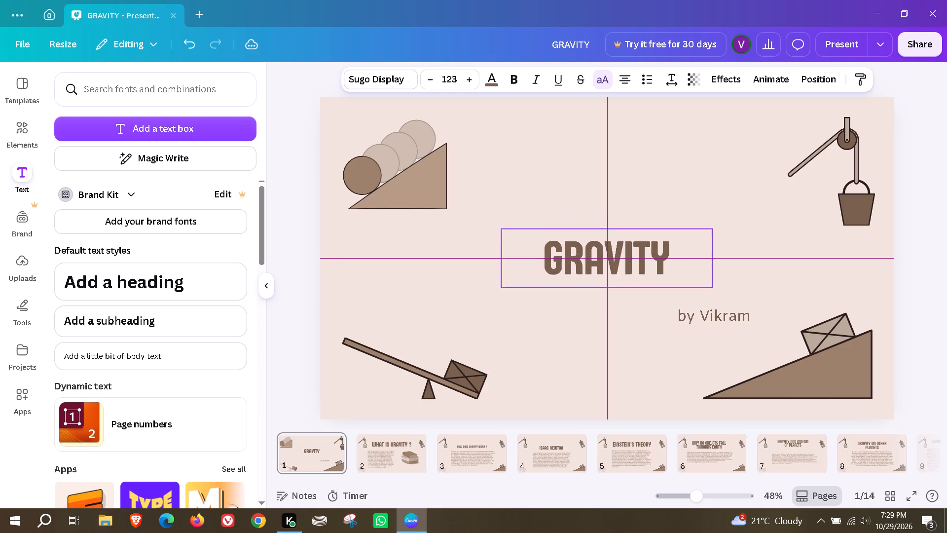
pyautogui.moveTo(656, 275); pyautogui.dragTo(656, 277)
pyautogui.moveTo(723, 320); pyautogui.dragTo(716, 305)
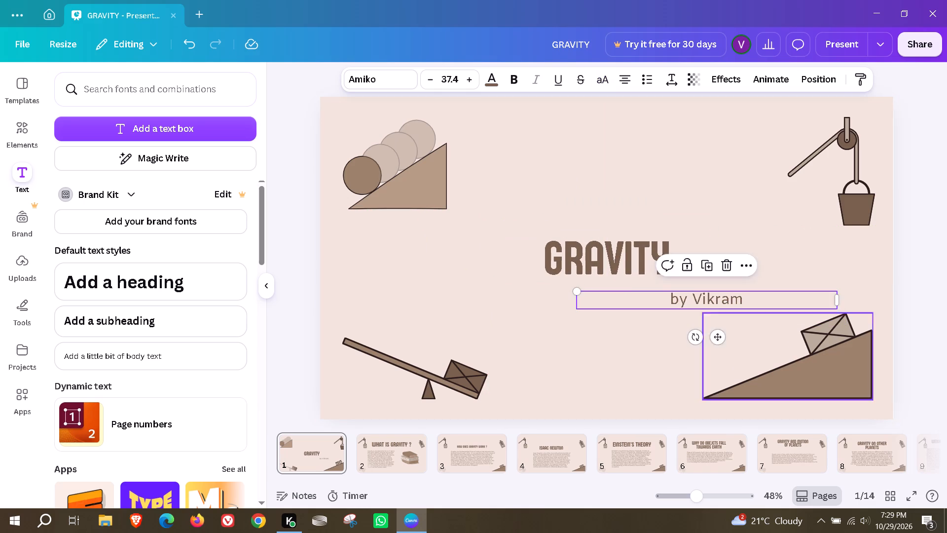
pyautogui.click(674, 373)
# Reduce the page 2 heading "What is gravity ?" to font size 66.3 and place it just above the paragraph.
pyautogui.click(373, 442)
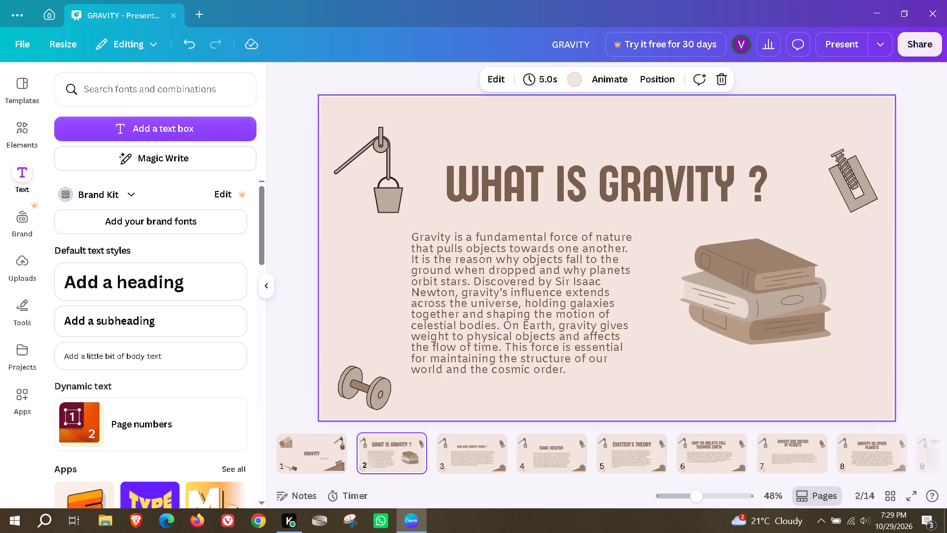
pyautogui.click(650, 190)
pyautogui.moveTo(800, 217); pyautogui.dragTo(602, 220)
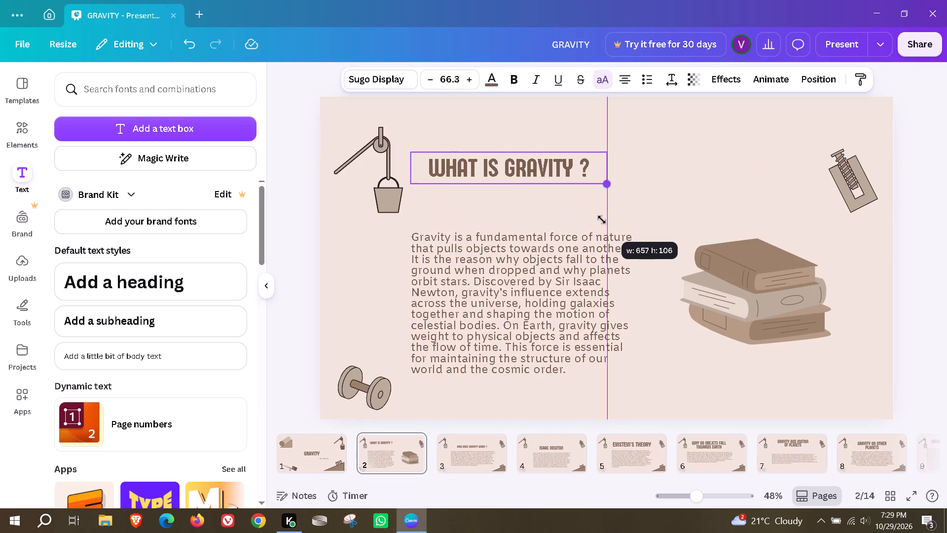
pyautogui.moveTo(602, 220); pyautogui.dragTo(598, 220)
pyautogui.moveTo(538, 181); pyautogui.dragTo(543, 223)
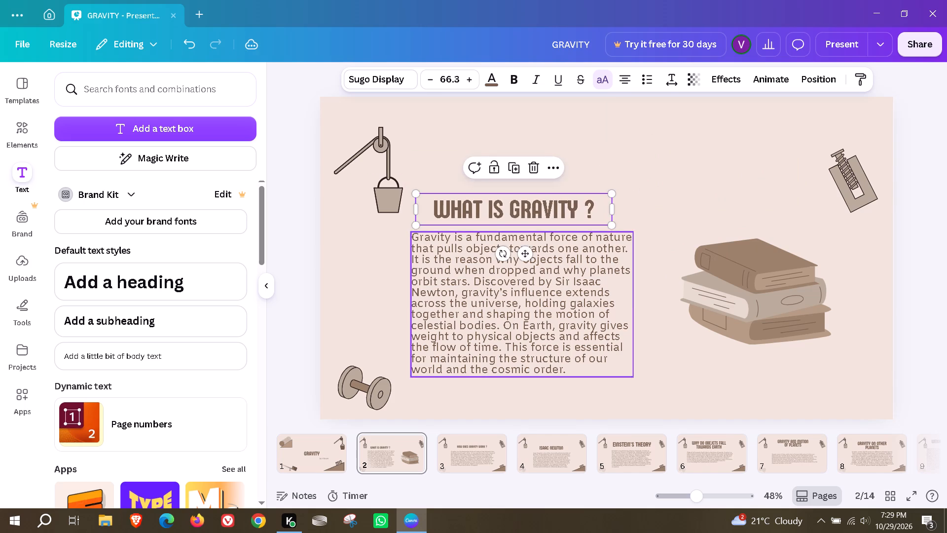
# Enlarge the page 2 paragraph to font size 30.1, widen it, and position it under the heading, clear of the books.
pyautogui.click(557, 306)
pyautogui.moveTo(635, 379); pyautogui.dragTo(650, 395)
pyautogui.moveTo(597, 339); pyautogui.dragTo(597, 347)
pyautogui.moveTo(653, 313); pyautogui.dragTo(685, 321)
pyautogui.moveTo(588, 315); pyautogui.dragTo(587, 316)
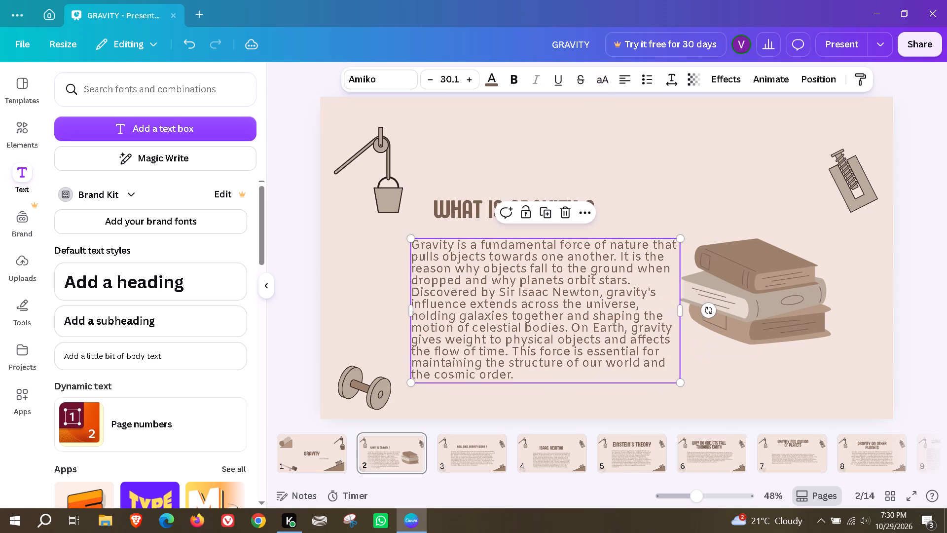
pyautogui.moveTo(587, 316); pyautogui.dragTo(571, 313)
# Move page 2's dumbbell and pulley illustrations to the page's left edge and raise the screw illustration towards its upper corner.
pyautogui.moveTo(372, 387); pyautogui.dragTo(359, 386)
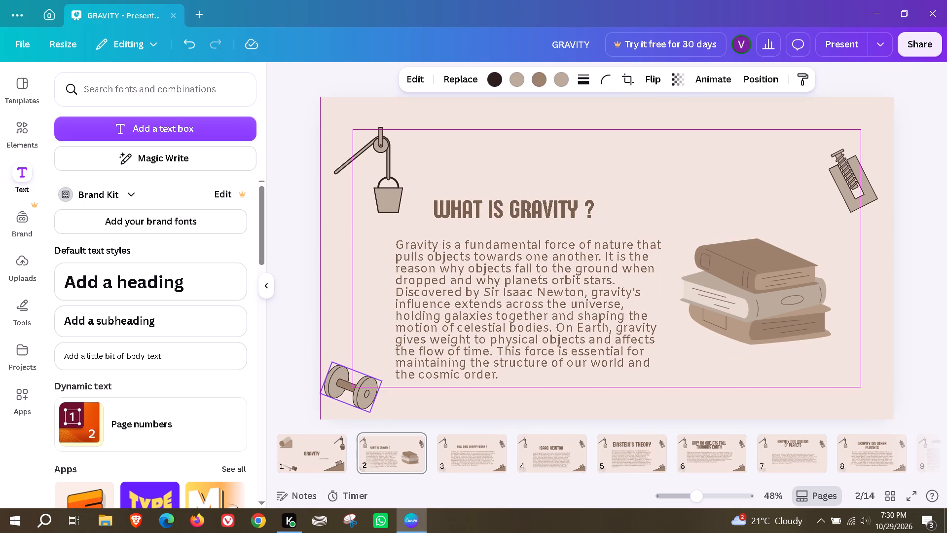
pyautogui.moveTo(359, 386); pyautogui.dragTo(358, 386)
pyautogui.moveTo(389, 176); pyautogui.dragTo(381, 173)
pyautogui.moveTo(384, 173); pyautogui.dragTo(378, 160)
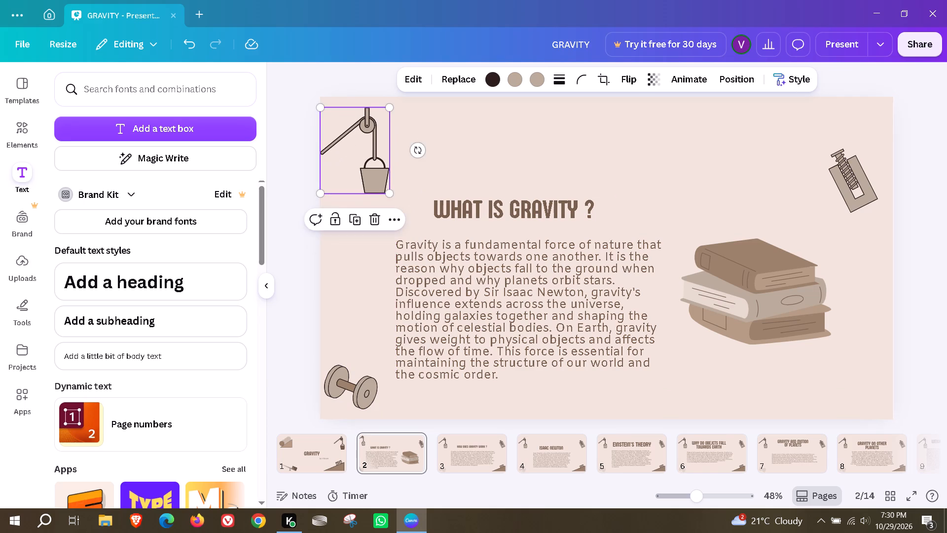
pyautogui.moveTo(856, 192); pyautogui.dragTo(858, 154)
# Reduce the books illustration on page 2 and shift it towards the page's right edge, away from the paragraph.
pyautogui.click(781, 296)
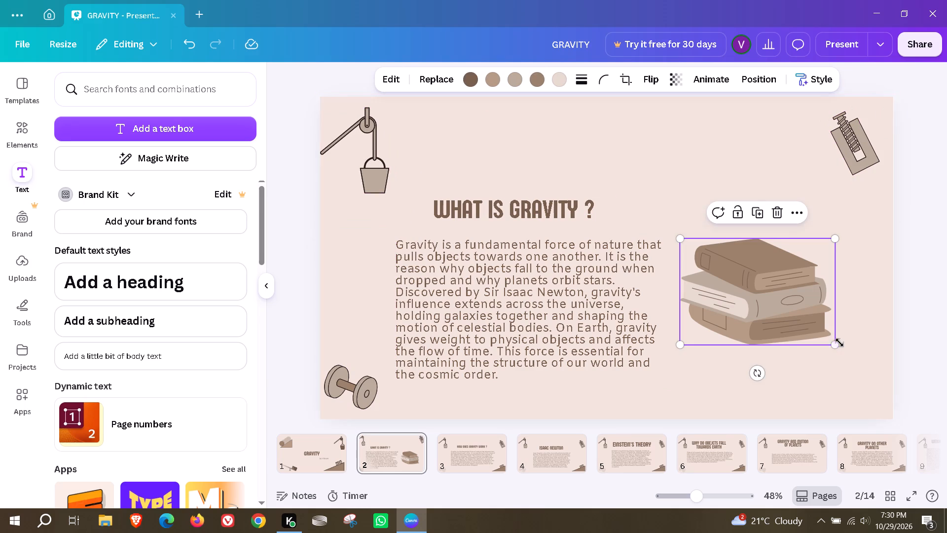
pyautogui.moveTo(839, 343); pyautogui.dragTo(801, 327)
pyautogui.moveTo(767, 295); pyautogui.dragTo(803, 316)
pyautogui.click(686, 370)
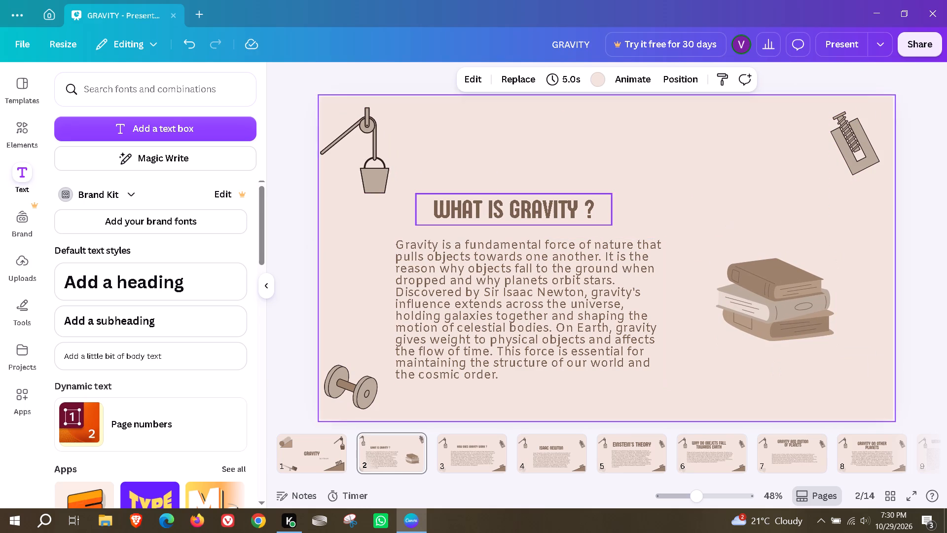
# Move the page 2 heading "What is gravity ?" so it sits centred and closer above the paragraph.
pyautogui.moveTo(569, 213); pyautogui.dragTo(581, 217)
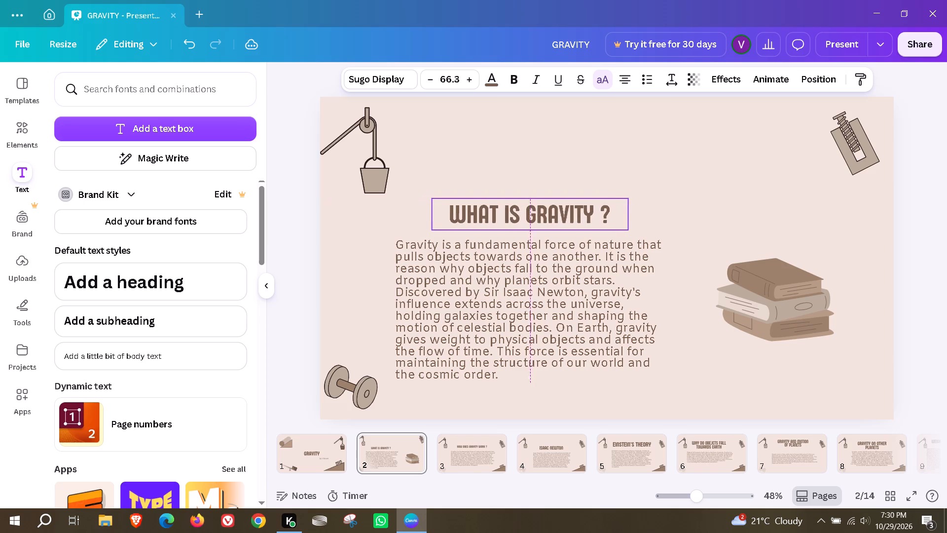
pyautogui.moveTo(581, 217); pyautogui.dragTo(582, 220)
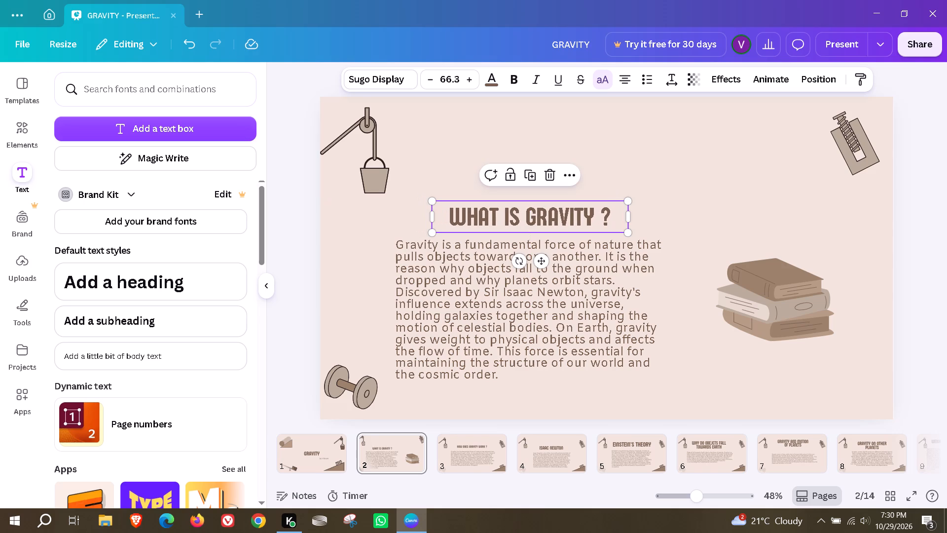
# Shrink the page 2 books illustration to a small corner decoration and place it in the page's lower-right corner.
pyautogui.click(825, 308)
pyautogui.moveTo(795, 300); pyautogui.dragTo(795, 305)
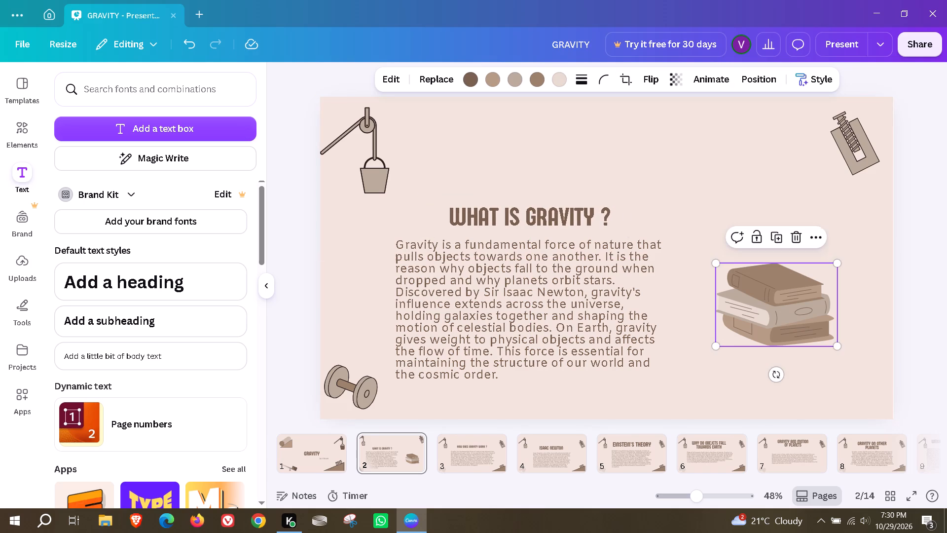
pyautogui.moveTo(835, 346); pyautogui.dragTo(778, 305)
pyautogui.moveTo(762, 295); pyautogui.dragTo(867, 400)
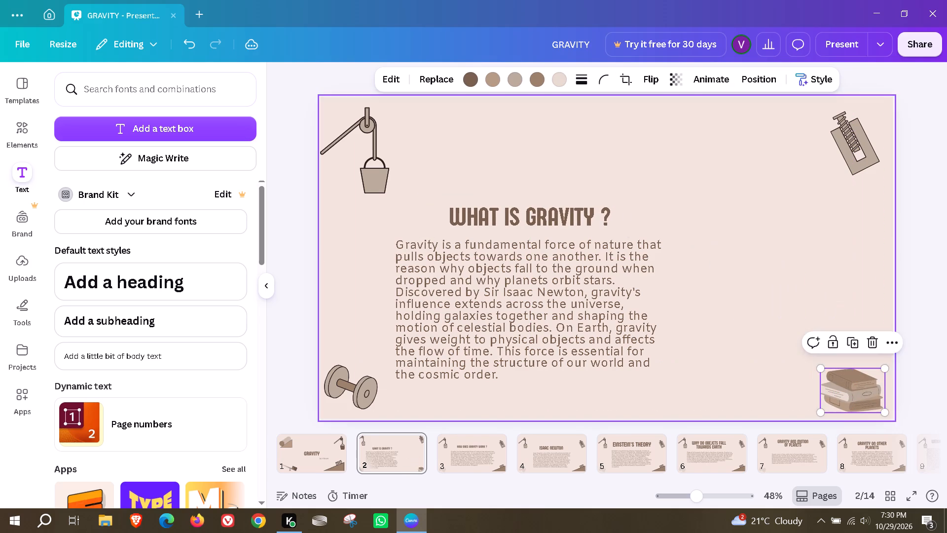
pyautogui.click(760, 380)
# Add the Polaroid-style photo frame to page 2, shrink it slightly, and position it to the right of the paragraph.
pyautogui.click(29, 142)
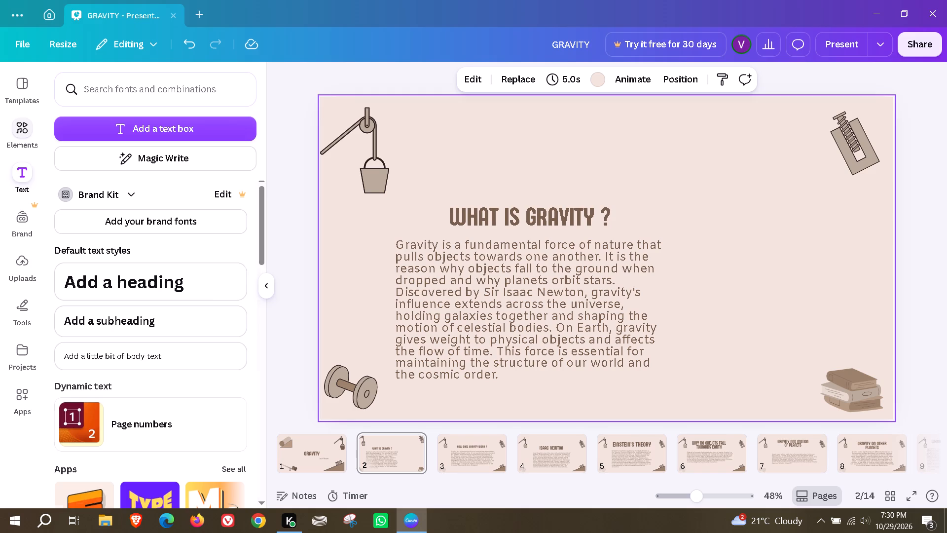
pyautogui.click(225, 457)
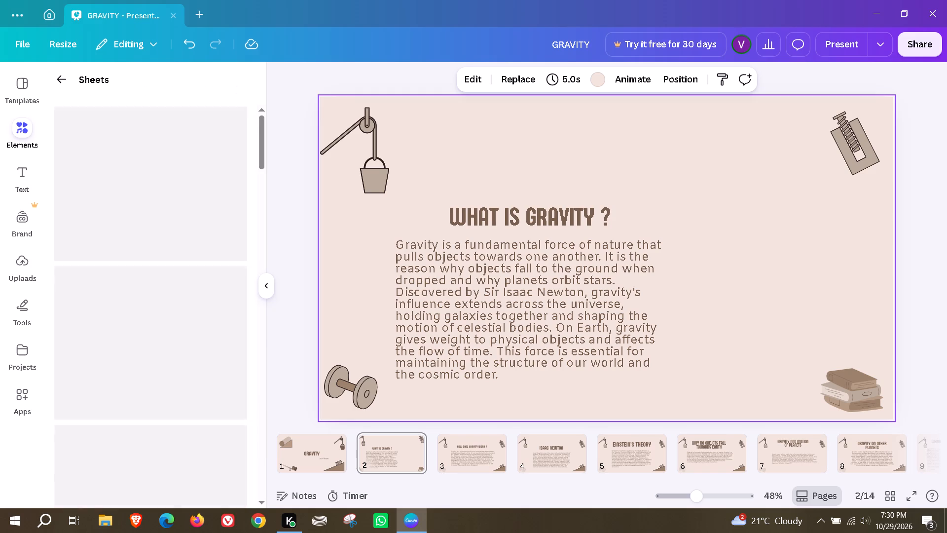
pyautogui.click(66, 76)
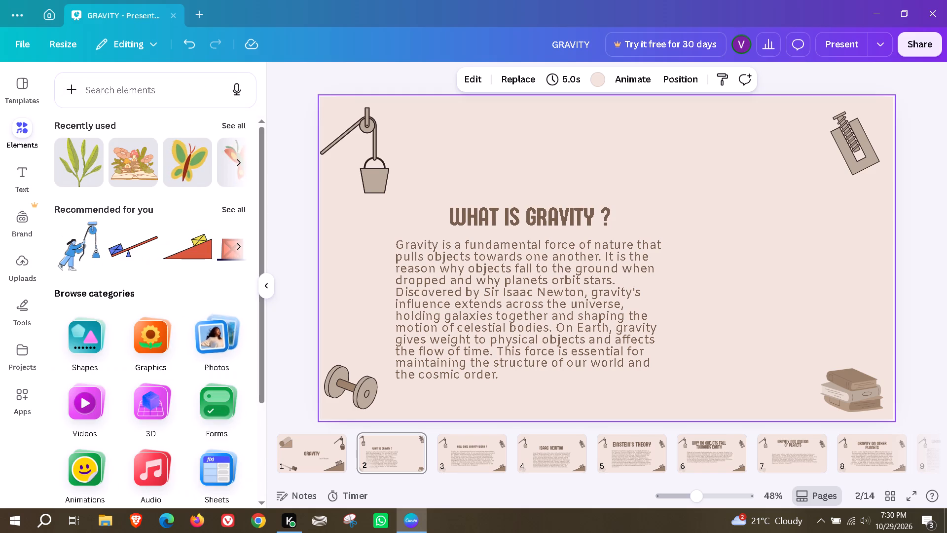
pyautogui.scroll(-2, 212, 417)
pyautogui.click(218, 419)
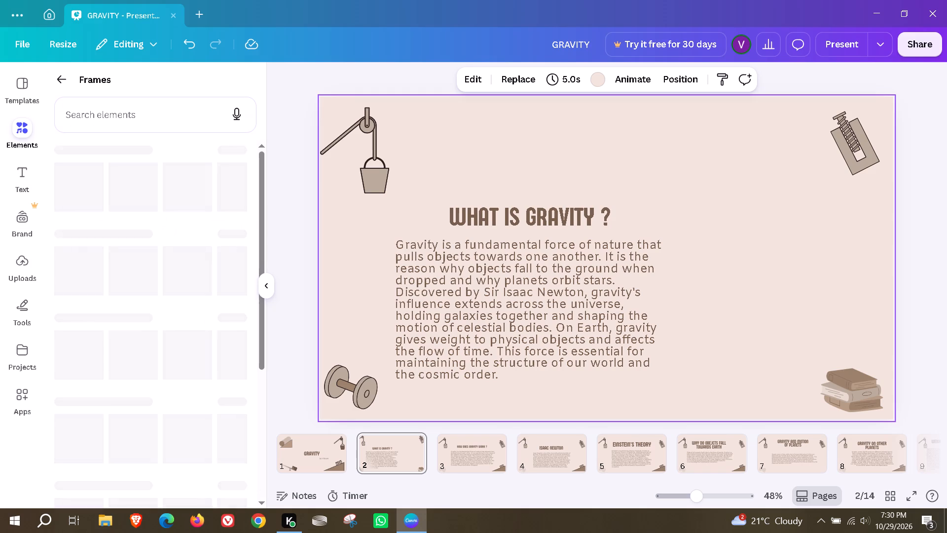
pyautogui.moveTo(73, 280); pyautogui.dragTo(695, 261)
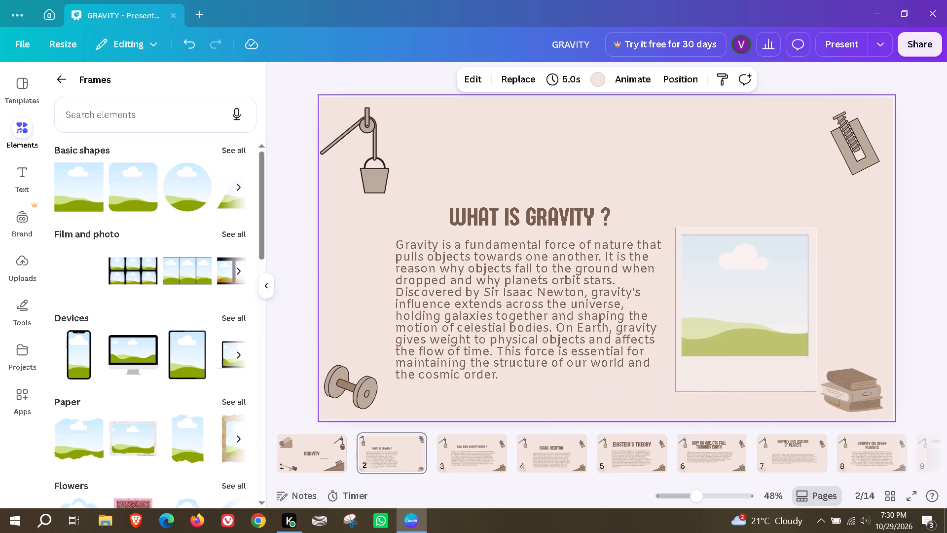
pyautogui.moveTo(695, 261); pyautogui.dragTo(711, 242)
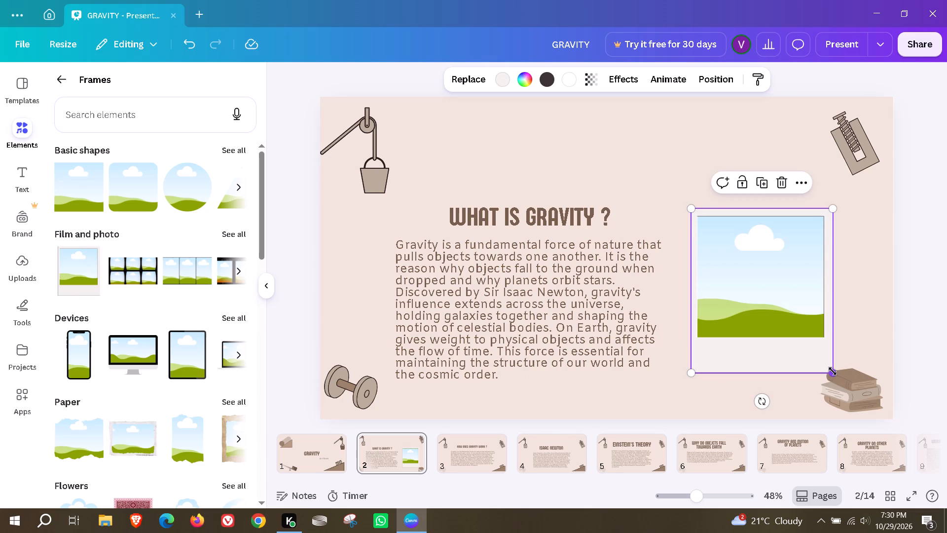
pyautogui.moveTo(833, 371); pyautogui.dragTo(818, 363)
pyautogui.moveTo(789, 333); pyautogui.dragTo(801, 340)
pyautogui.click(676, 386)
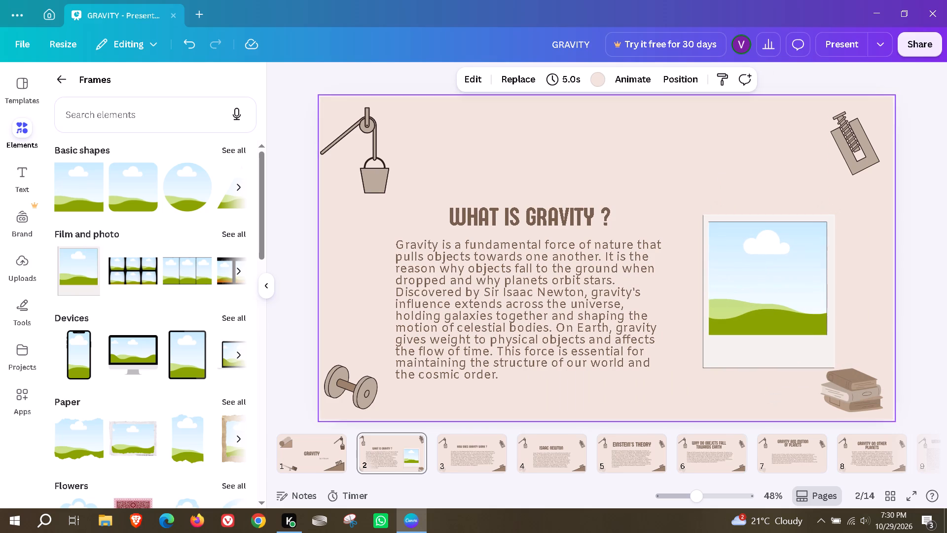
# Reduce the page 3 heading "How does gravity work ?" to font size 38.6.
pyautogui.click(475, 460)
pyautogui.click(636, 213)
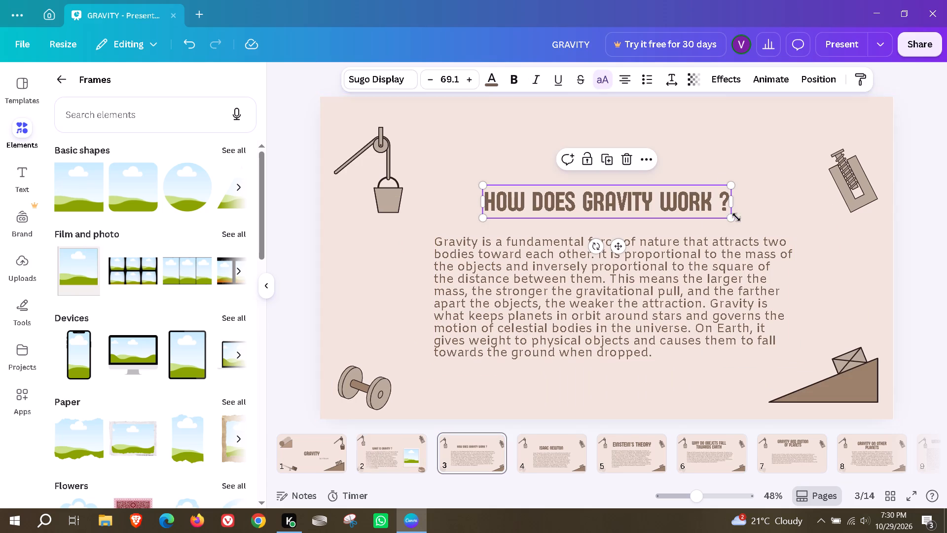
pyautogui.moveTo(729, 217); pyautogui.dragTo(620, 212)
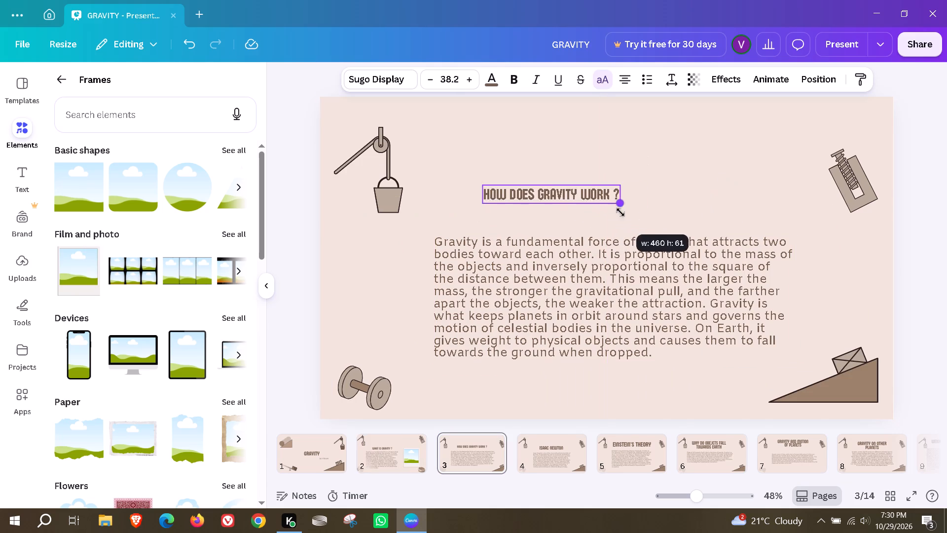
pyautogui.moveTo(620, 212); pyautogui.dragTo(618, 212)
# Narrow the page 3 paragraph, reduce it to font size 25.8, shift it left, and set the heading just above it.
pyautogui.click(599, 299)
pyautogui.moveTo(799, 303); pyautogui.dragTo(759, 304)
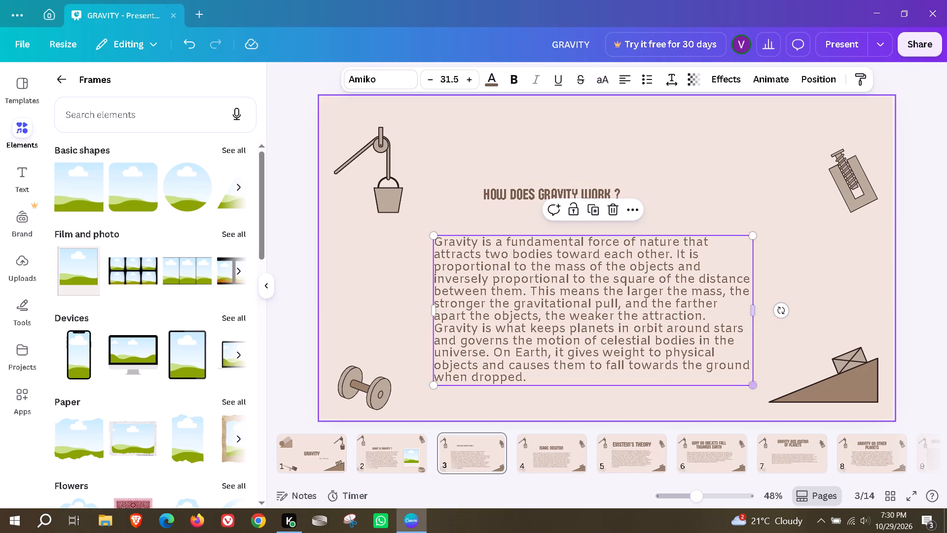
pyautogui.moveTo(754, 388); pyautogui.dragTo(696, 362)
pyautogui.moveTo(611, 321); pyautogui.dragTo(577, 337)
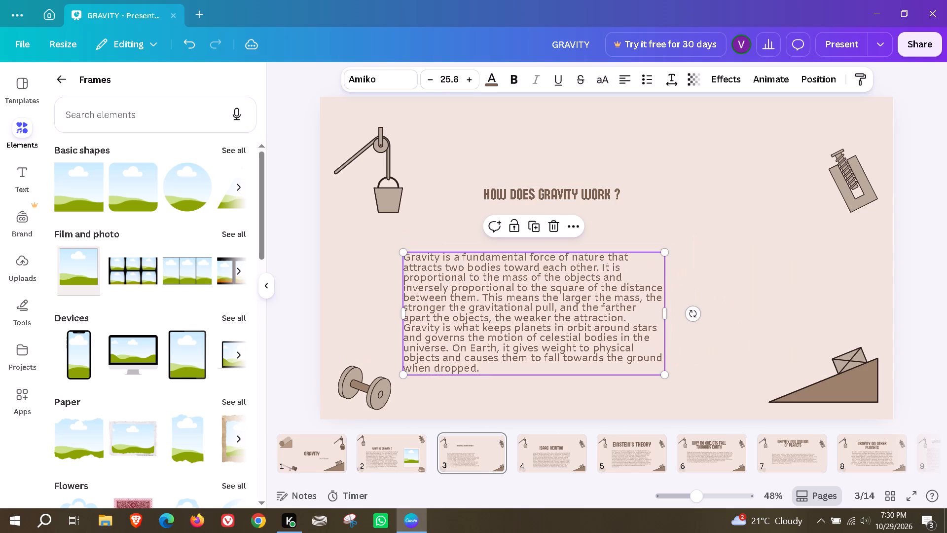
pyautogui.moveTo(581, 203); pyautogui.dragTo(548, 233)
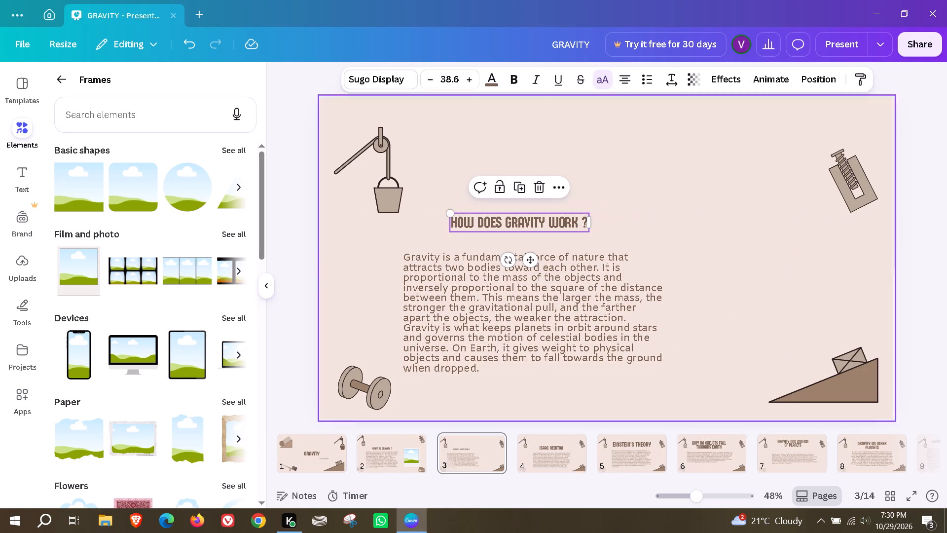
pyautogui.moveTo(523, 221); pyautogui.dragTo(525, 230)
# Add a circular photo frame to page 3, to the right of the paragraph.
pyautogui.moveTo(196, 193); pyautogui.dragTo(699, 241)
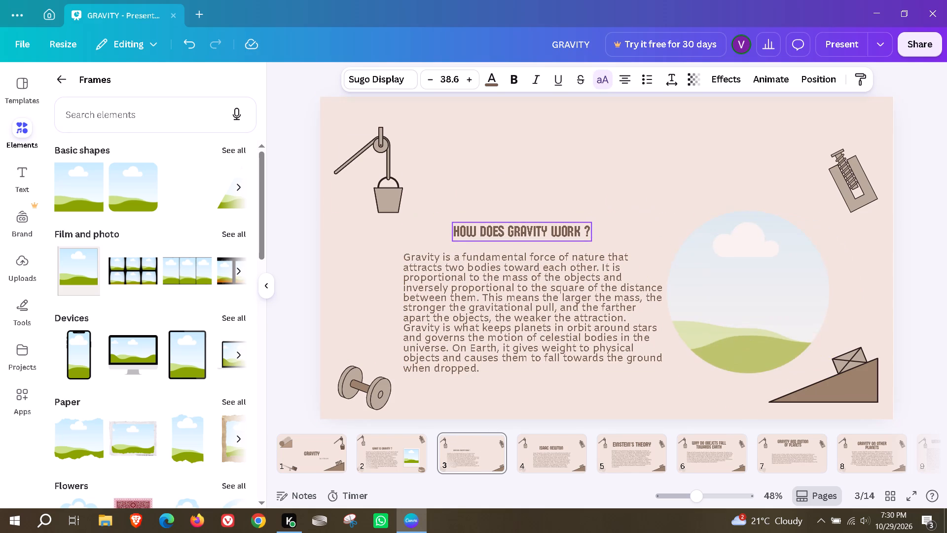
pyautogui.moveTo(699, 241); pyautogui.dragTo(704, 241)
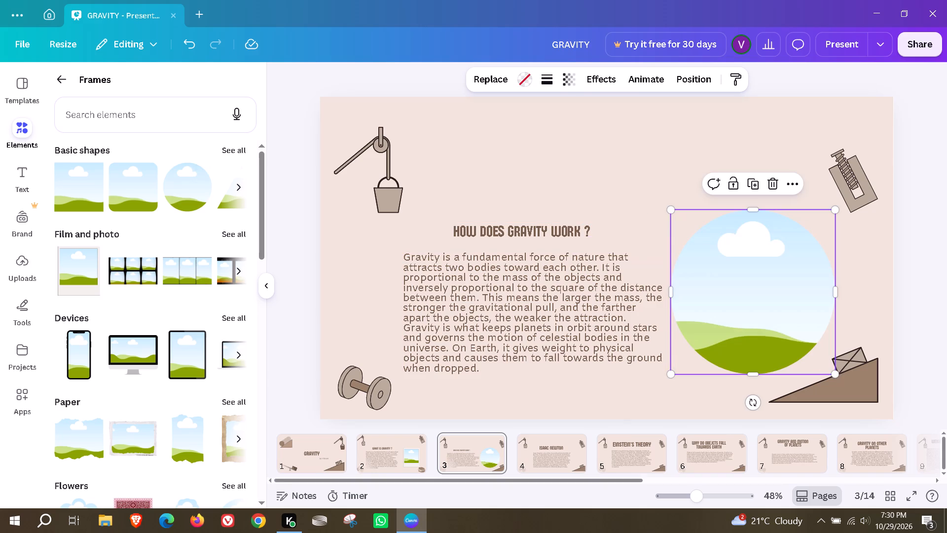
# Reduce the page 4 heading "Isaac Newton" and move it to the left part of the page.
pyautogui.click(561, 447)
pyautogui.moveTo(556, 214); pyautogui.dragTo(562, 214)
pyautogui.moveTo(762, 238); pyautogui.dragTo(637, 232)
pyautogui.moveTo(583, 206); pyautogui.dragTo(538, 215)
# Reduce the page 4 paragraph to font size 24 and place it left of centre, leaving room beside it.
pyautogui.moveTo(590, 311); pyautogui.dragTo(542, 312)
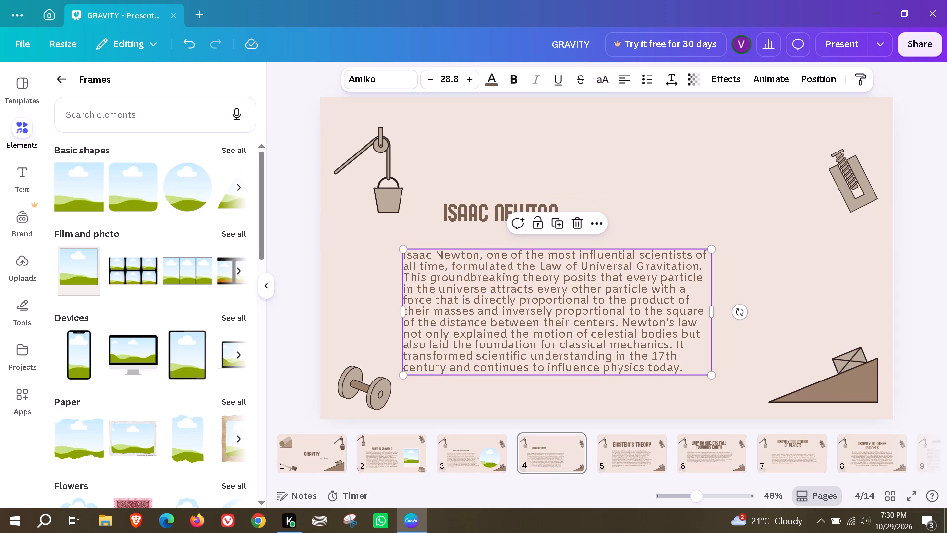
pyautogui.click(713, 308)
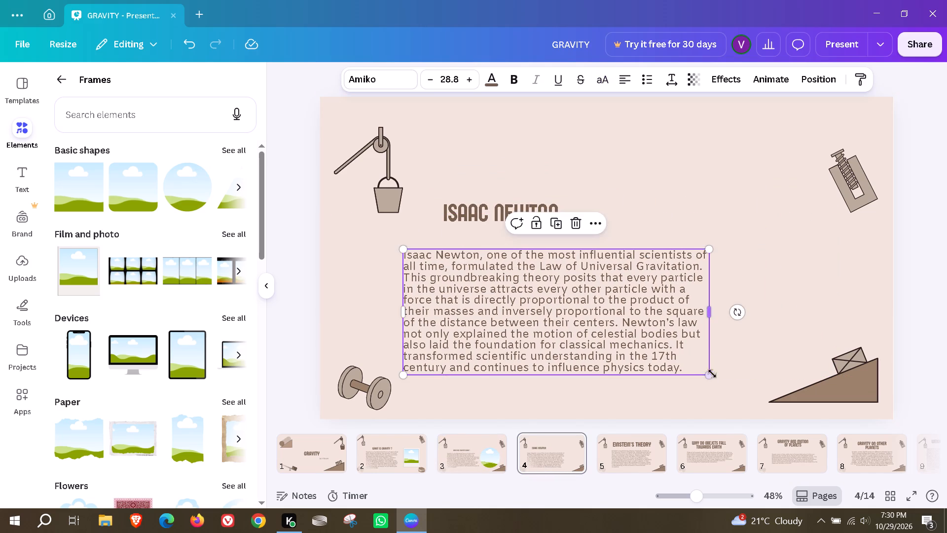
pyautogui.moveTo(711, 379); pyautogui.dragTo(661, 357)
pyautogui.moveTo(605, 327); pyautogui.dragTo(596, 339)
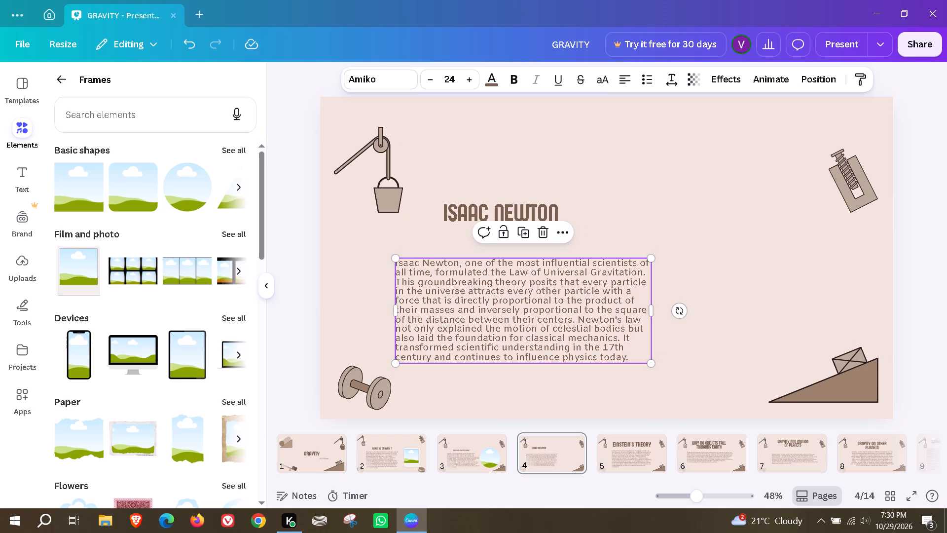
# Set the "Isaac Newton" heading to font size 52.7 and centre it just above the page 4 paragraph.
pyautogui.moveTo(544, 212); pyautogui.dragTo(554, 235)
pyautogui.moveTo(609, 254); pyautogui.dragTo(583, 242)
pyautogui.moveTo(546, 231); pyautogui.dragTo(566, 235)
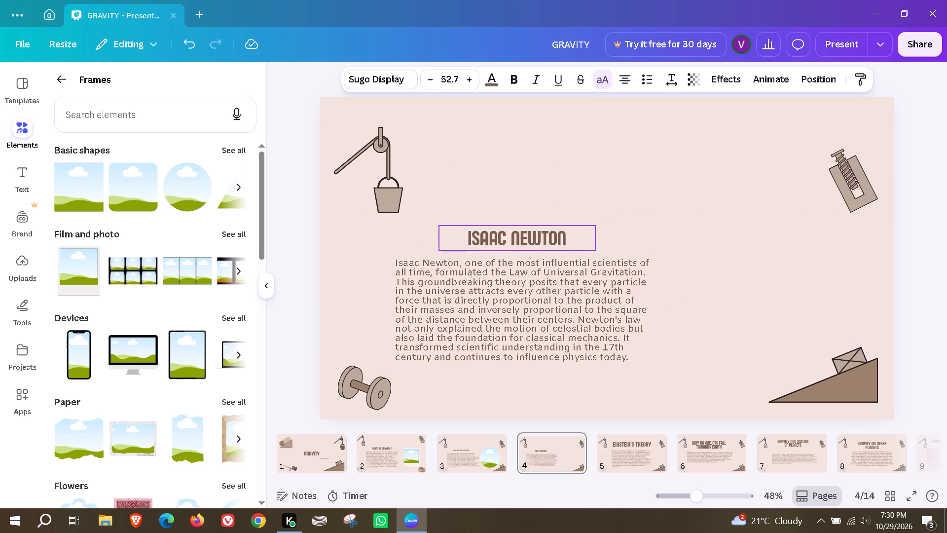
pyautogui.moveTo(566, 235); pyautogui.dragTo(567, 235)
pyautogui.click(701, 284)
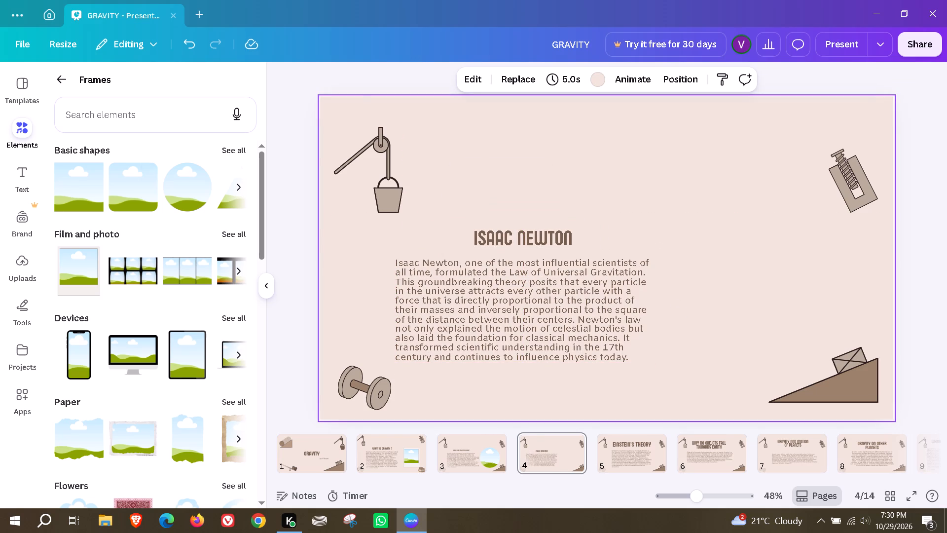
# Add the Polaroid-style photo frame to page 4, shrink it slightly, and position it to the right of the paragraph.
pyautogui.moveTo(87, 276); pyautogui.dragTo(701, 249)
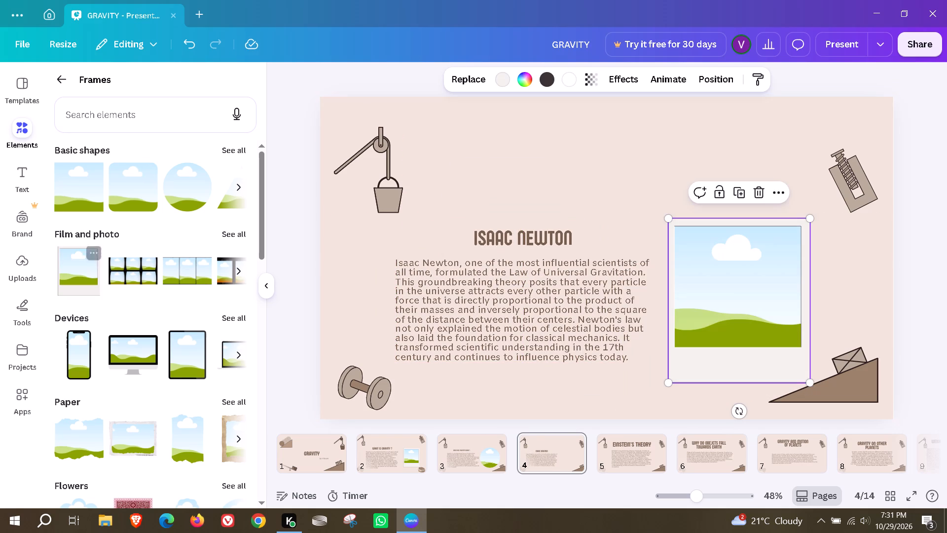
pyautogui.moveTo(810, 379); pyautogui.dragTo(798, 370)
pyautogui.moveTo(759, 321); pyautogui.dragTo(771, 324)
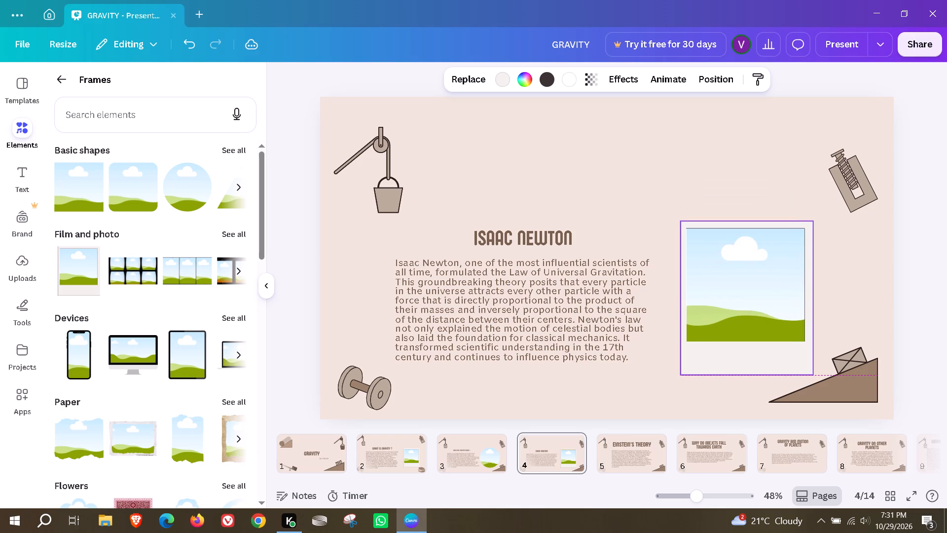
pyautogui.moveTo(771, 324); pyautogui.dragTo(772, 324)
pyautogui.moveTo(748, 329); pyautogui.dragTo(743, 330)
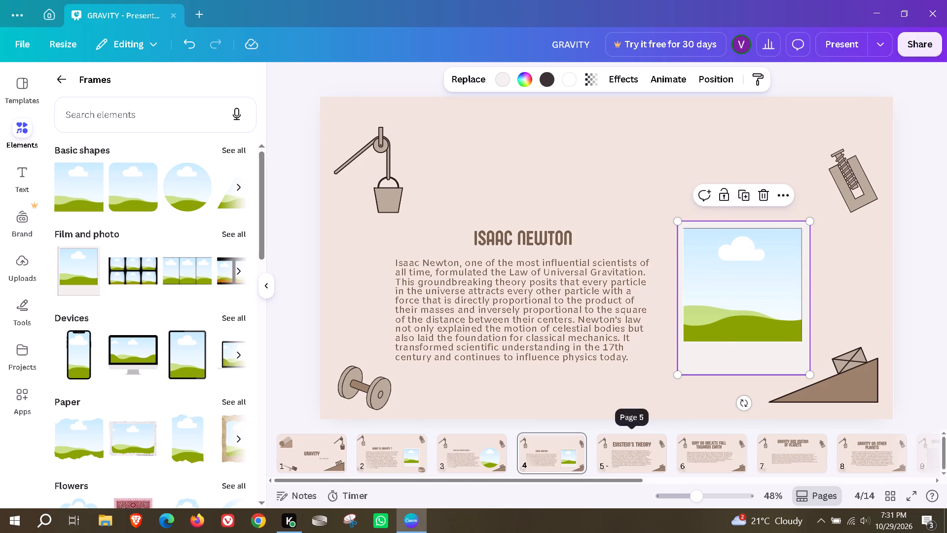
# Reduce the page 5 heading "Einstein's Theory" to font size 57.5 and lower it towards the paragraph.
pyautogui.click(627, 453)
pyautogui.click(621, 201)
pyautogui.moveTo(803, 213); pyautogui.dragTo(575, 215)
pyautogui.moveTo(526, 160); pyautogui.dragTo(523, 199)
# Reduce the page 5 paragraph to font size 24.2, shift it left, and set the heading centred just above it.
pyautogui.moveTo(556, 305); pyautogui.dragTo(516, 308)
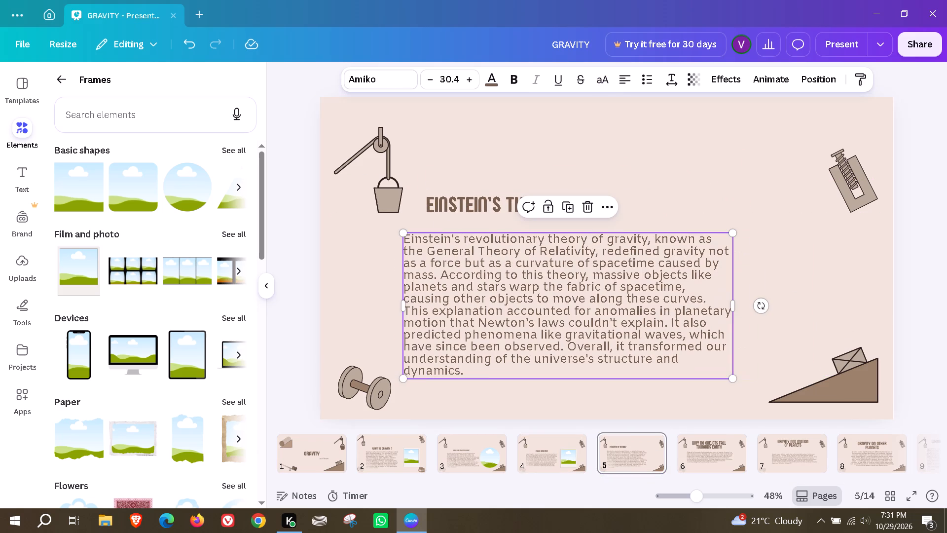
pyautogui.moveTo(735, 383); pyautogui.dragTo(654, 387)
pyautogui.moveTo(600, 316); pyautogui.dragTo(593, 327)
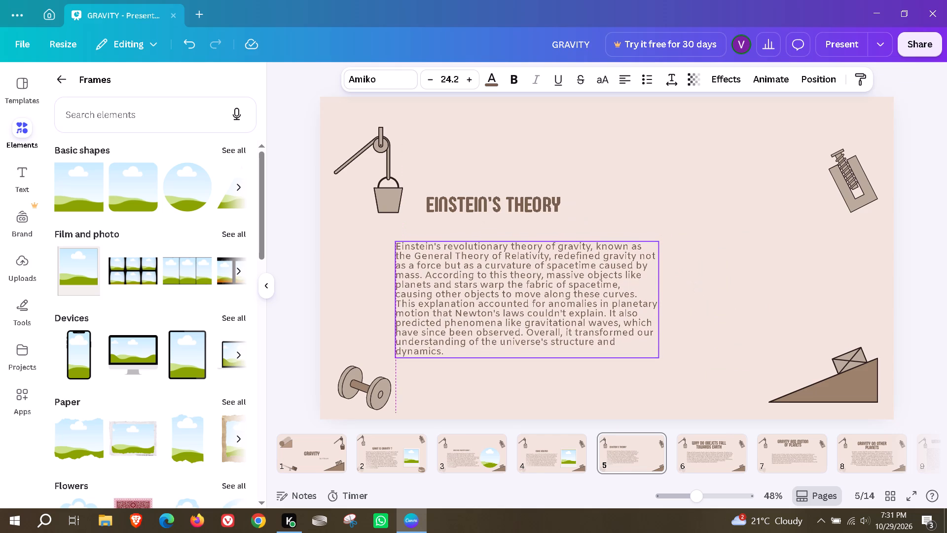
pyautogui.moveTo(593, 327); pyautogui.dragTo(593, 336)
pyautogui.moveTo(556, 209); pyautogui.dragTo(575, 233)
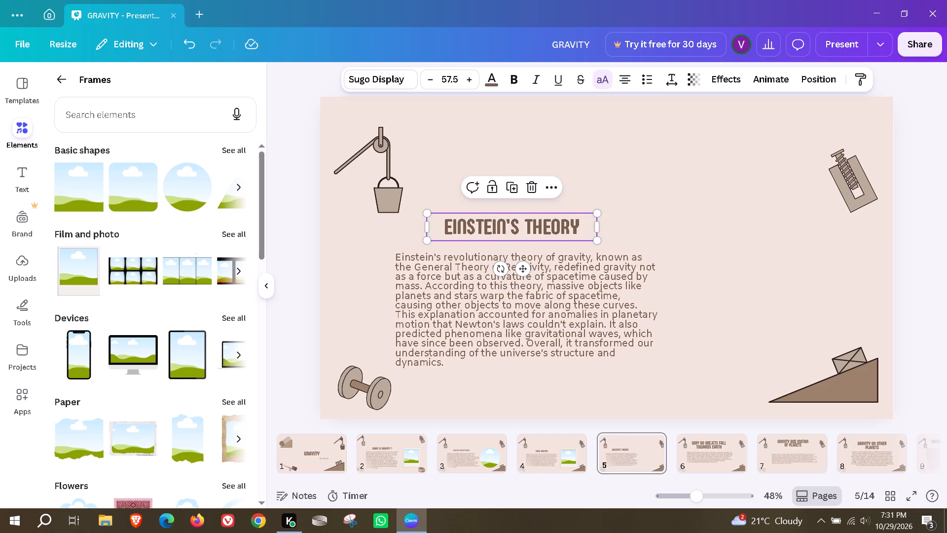
# Add a circular photo frame to page 5, to the right of the paragraph.
pyautogui.moveTo(198, 194); pyautogui.dragTo(707, 245)
# Reduce the page 6 heading about objects falling towards Earth and move it down to the left part of the page.
pyautogui.click(702, 450)
pyautogui.click(585, 204)
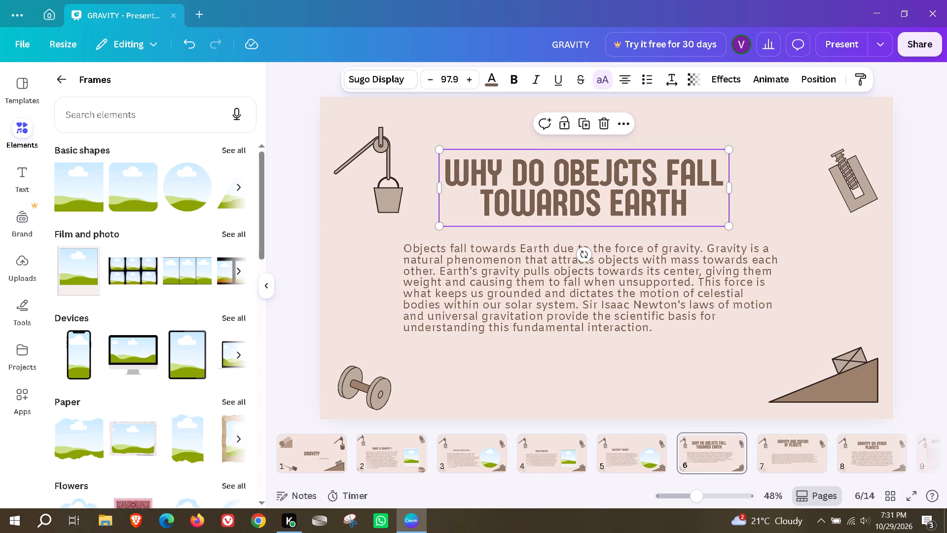
pyautogui.moveTo(728, 227); pyautogui.dragTo(591, 207)
pyautogui.moveTo(546, 173); pyautogui.dragTo(526, 214)
# Narrow the page 6 paragraph, reduce it to font size 24.5, and position it under the heading on the page's left side.
pyautogui.moveTo(597, 283); pyautogui.dragTo(597, 290)
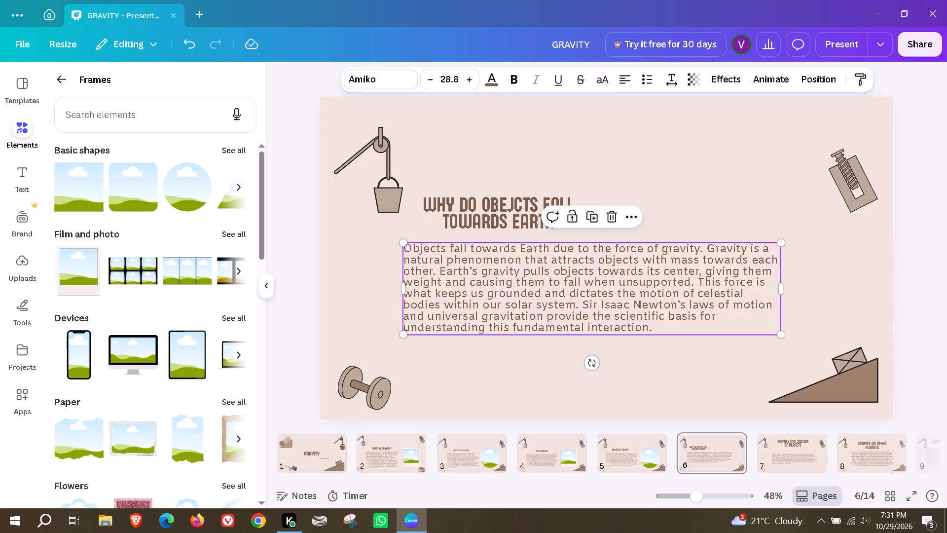
pyautogui.moveTo(597, 290); pyautogui.dragTo(595, 315)
pyautogui.moveTo(759, 367); pyautogui.dragTo(749, 363)
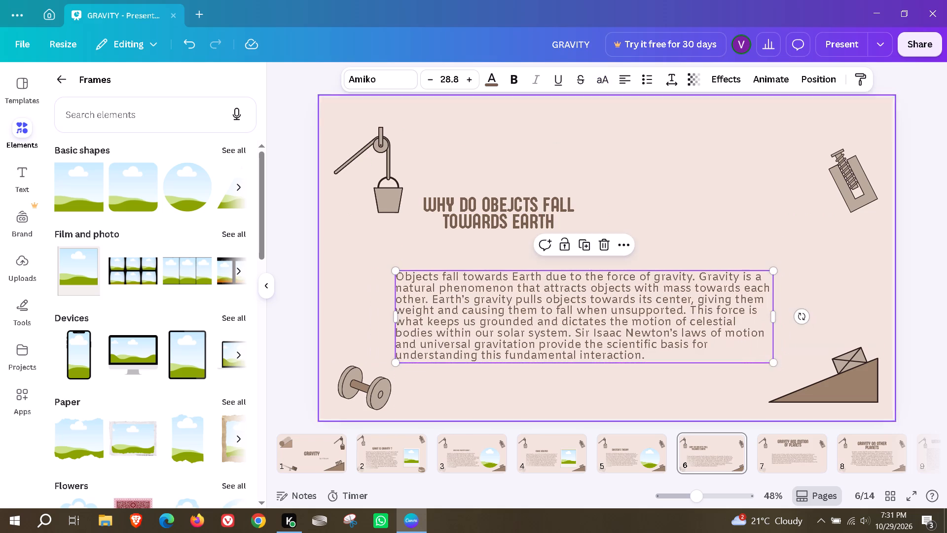
pyautogui.moveTo(773, 363); pyautogui.dragTo(681, 342)
pyautogui.moveTo(682, 310); pyautogui.dragTo(589, 337)
pyautogui.moveTo(587, 375); pyautogui.dragTo(608, 391)
pyautogui.moveTo(582, 350); pyautogui.dragTo(580, 342)
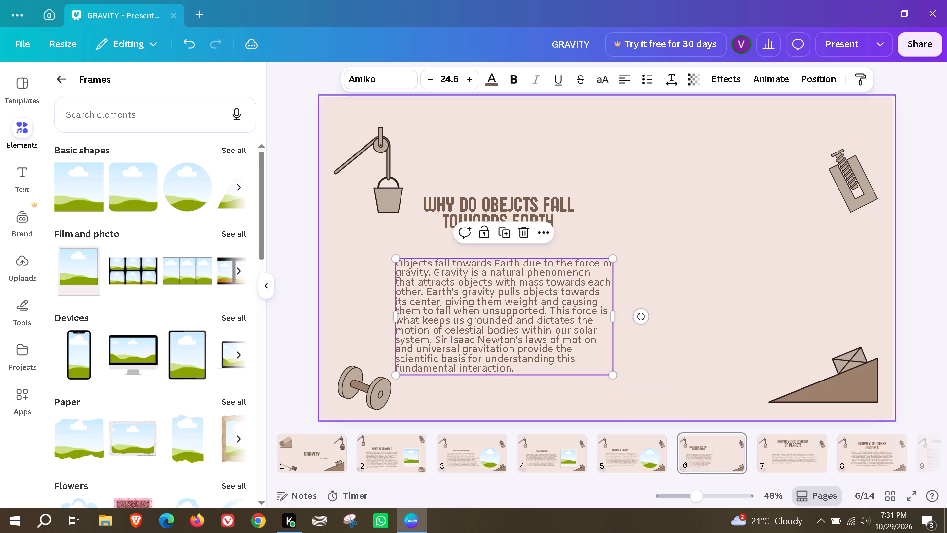
# Reduce the page 6 heading to font size 48.9 and centre it just above the paragraph.
pyautogui.moveTo(557, 207); pyautogui.dragTo(556, 223)
pyautogui.click(575, 245)
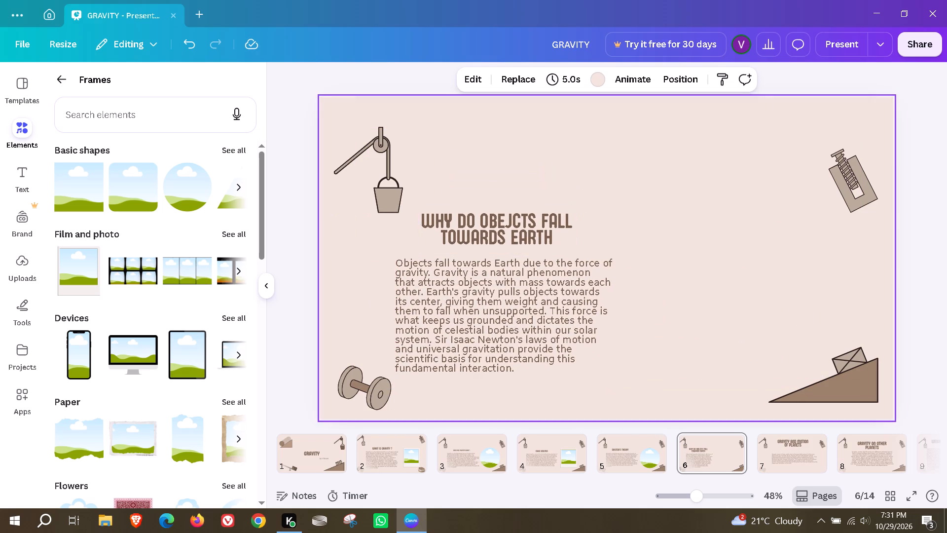
pyautogui.click(541, 226)
pyautogui.moveTo(574, 250); pyautogui.dragTo(563, 244)
pyautogui.moveTo(536, 228); pyautogui.dragTo(546, 235)
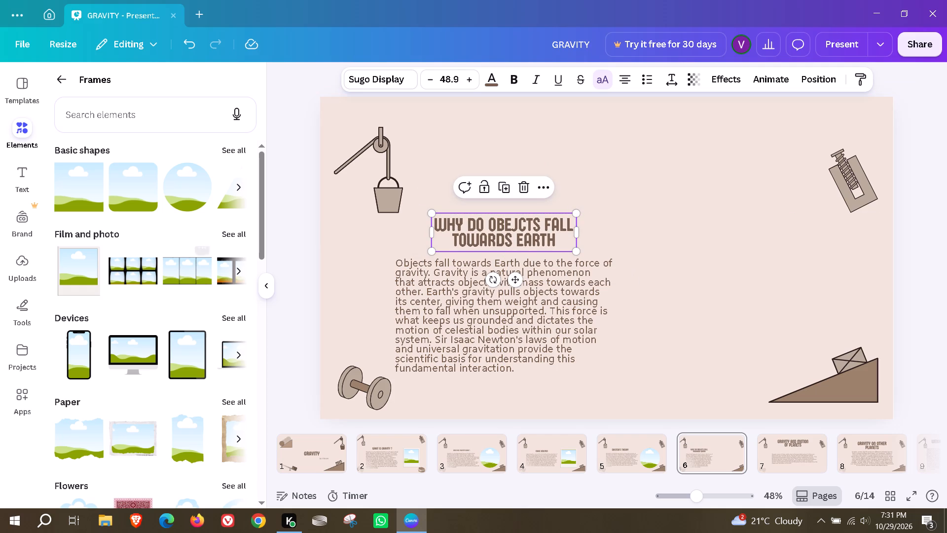
# Add a polaroid-style photo frame to page 6, to the right of the paragraph.
pyautogui.moveTo(85, 275); pyautogui.dragTo(681, 255)
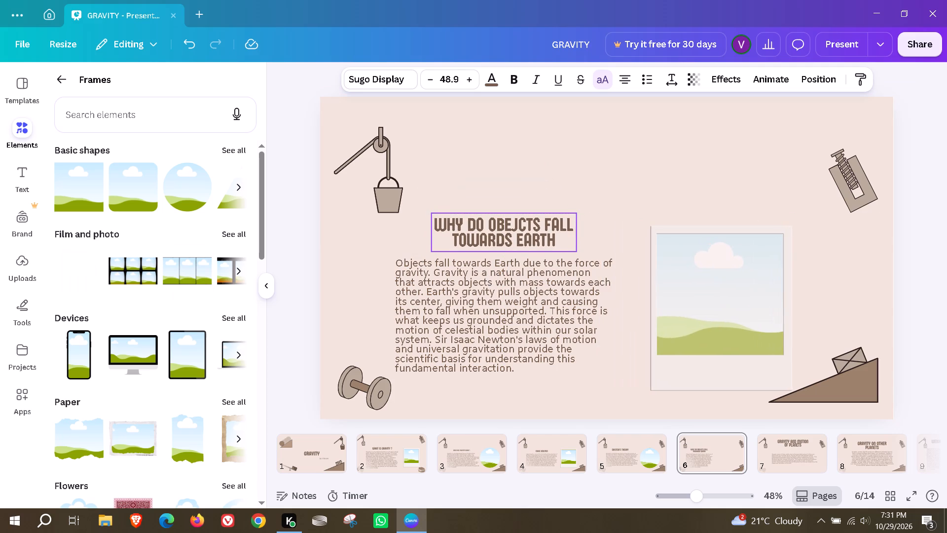
pyautogui.moveTo(681, 255); pyautogui.dragTo(679, 249)
# On page 7, reduce the heading about planetary motion to font size 48.4 and move it down to the left part of the page.
pyautogui.click(784, 449)
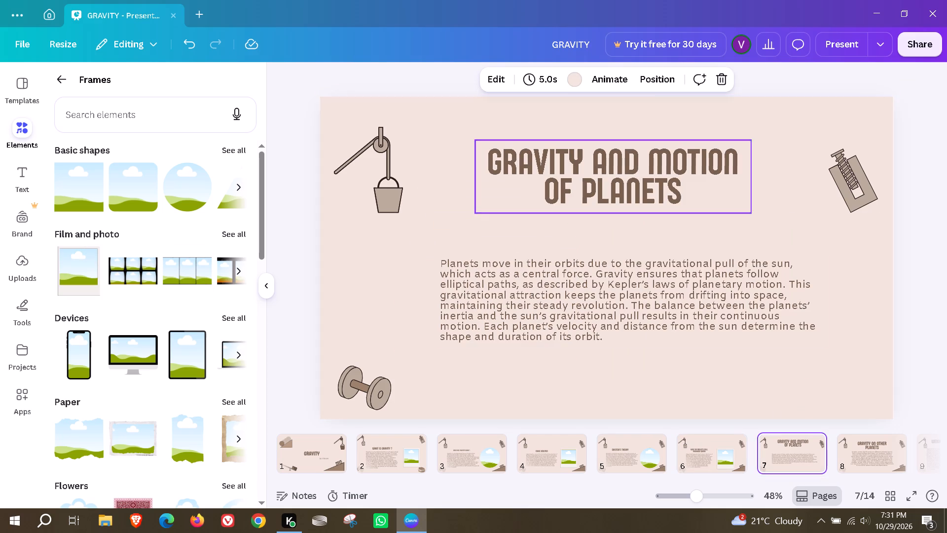
pyautogui.click(627, 187)
pyautogui.moveTo(753, 211); pyautogui.dragTo(613, 202)
pyautogui.moveTo(587, 167); pyautogui.dragTo(524, 228)
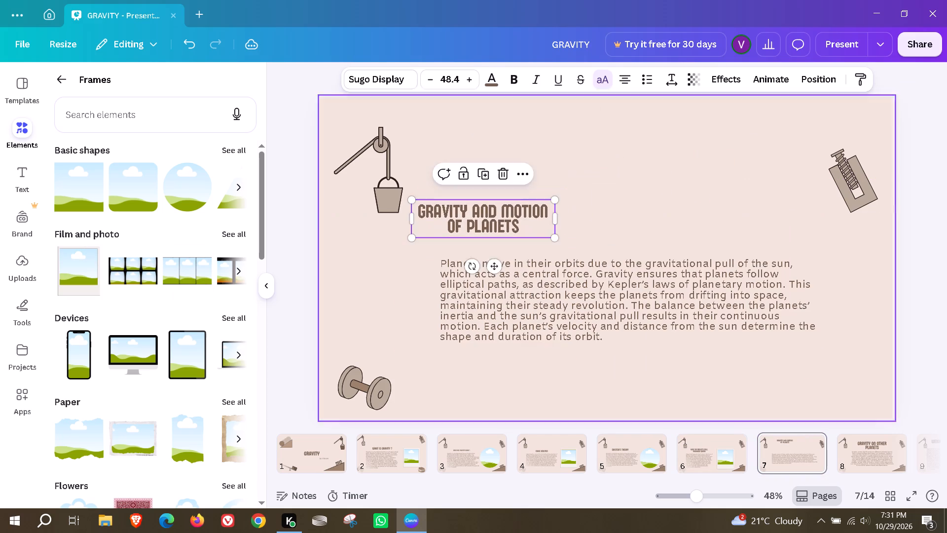
# Reduce the page 7 paragraph to font size 23.8, narrow it, shift it left, and set the heading centred just above it.
pyautogui.click(580, 307)
pyautogui.moveTo(824, 344); pyautogui.dragTo(784, 334)
pyautogui.moveTo(784, 302); pyautogui.dragTo(685, 301)
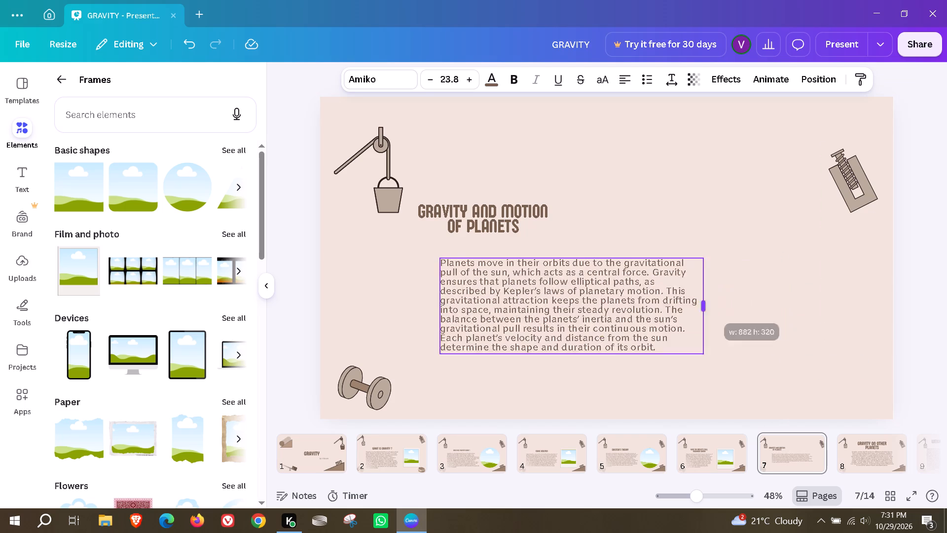
pyautogui.moveTo(685, 301); pyautogui.dragTo(664, 301)
pyautogui.moveTo(590, 310); pyautogui.dragTo(546, 313)
pyautogui.moveTo(543, 209); pyautogui.dragTo(552, 221)
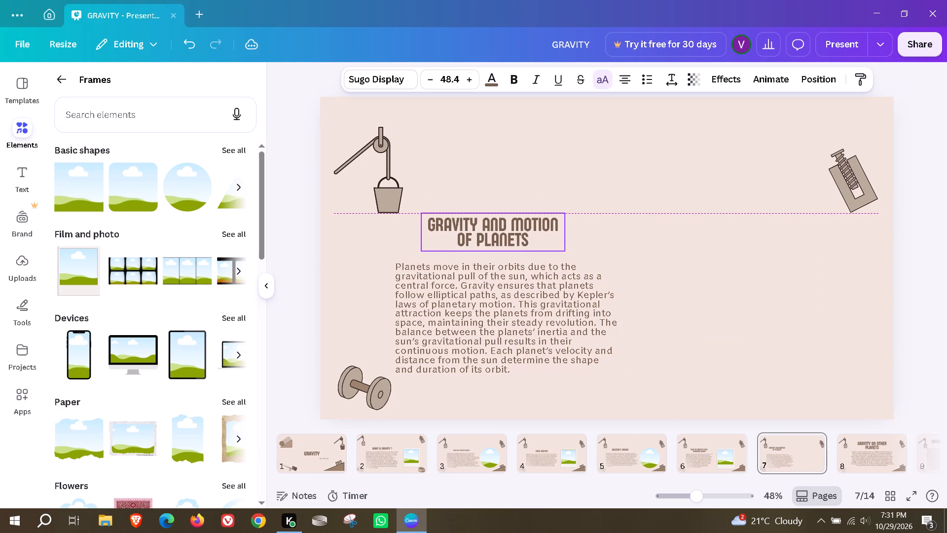
pyautogui.moveTo(552, 221); pyautogui.dragTo(557, 221)
# Add a polaroid-style photo frame to the right side of page 7 and nudge the paragraph and heading right towards it.
pyautogui.moveTo(75, 274); pyautogui.dragTo(715, 283)
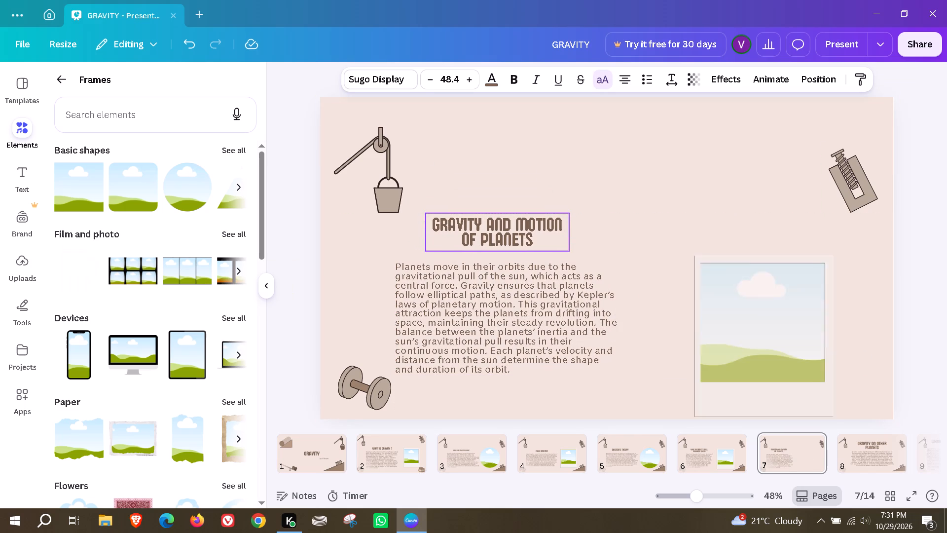
pyautogui.moveTo(715, 283); pyautogui.dragTo(676, 246)
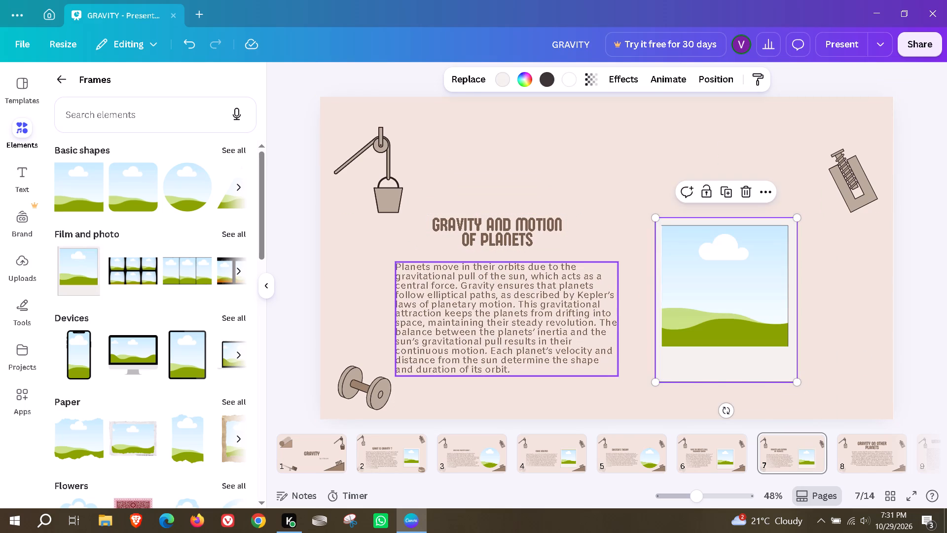
pyautogui.moveTo(553, 303); pyautogui.dragTo(573, 303)
pyautogui.moveTo(479, 222); pyautogui.dragTo(491, 222)
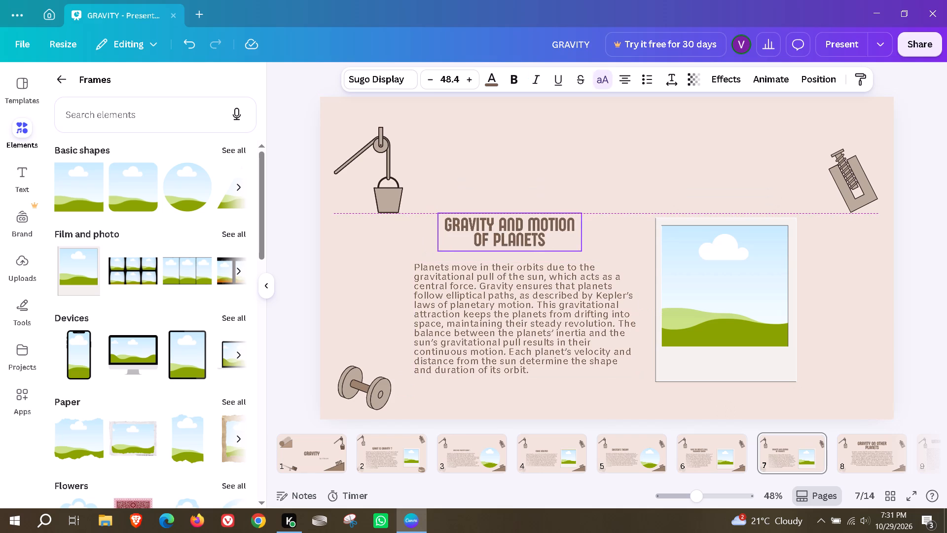
# On page 8, shrink the "Gravity on other planets" heading to well under half its size.
pyautogui.click(842, 450)
pyautogui.click(642, 217)
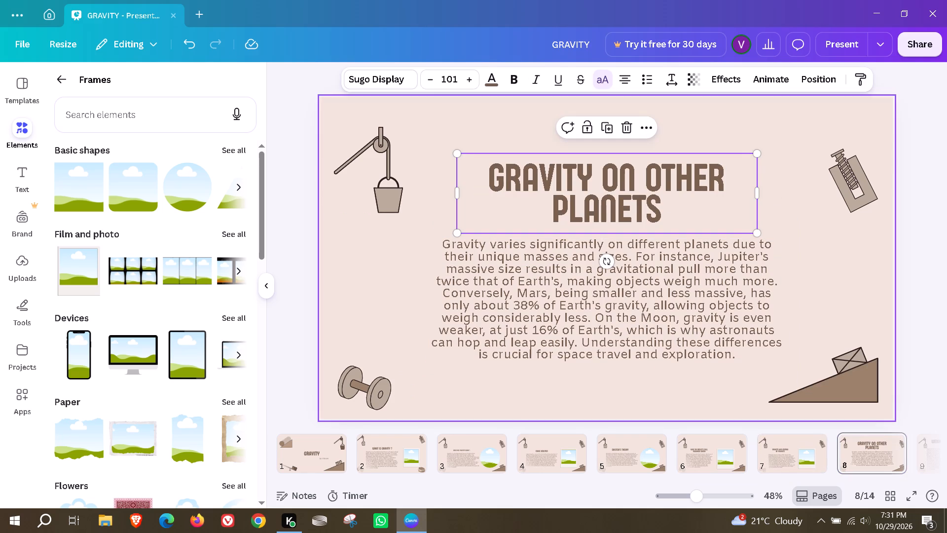
pyautogui.moveTo(760, 229); pyautogui.dragTo(570, 205)
# Reduce the page 8 paragraph to font size 23.5, narrow it, move it down-left, and place the heading centred just above it.
pyautogui.click(577, 278)
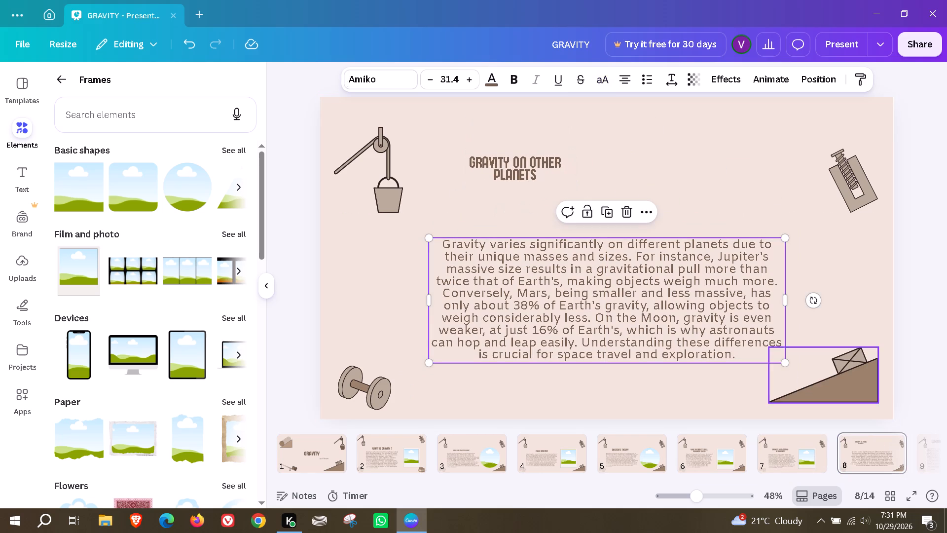
pyautogui.moveTo(782, 361); pyautogui.dragTo(657, 328)
pyautogui.moveTo(665, 322); pyautogui.dragTo(690, 351)
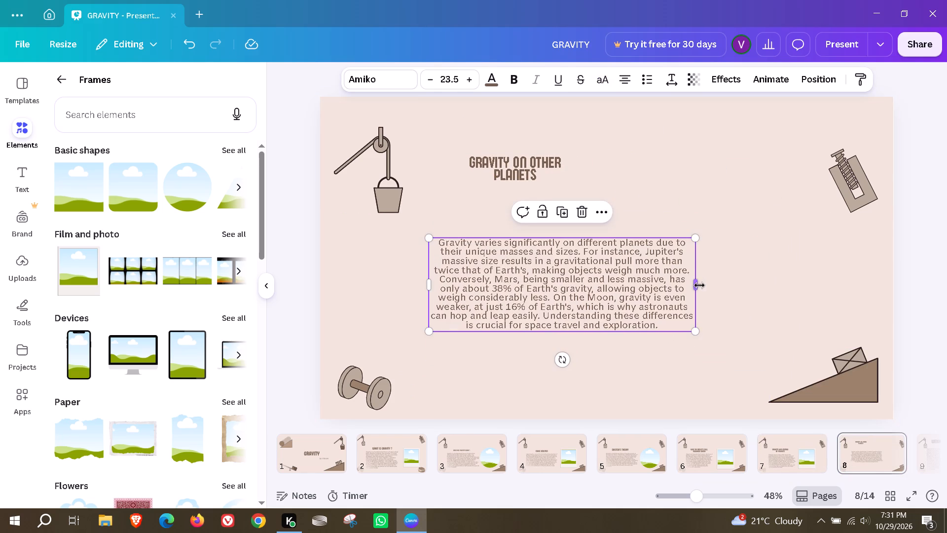
pyautogui.moveTo(699, 285); pyautogui.dragTo(649, 290)
pyautogui.moveTo(586, 312); pyautogui.dragTo(545, 332)
pyautogui.moveTo(537, 157); pyautogui.dragTo(523, 219)
# Add a polaroid-style photo frame to page 8, to the right of the paragraph.
pyautogui.moveTo(99, 271); pyautogui.dragTo(689, 245)
# On page 9, shrink the stacked-books illustration and move it into the page's bottom-right corner.
pyautogui.scroll(-2, 833, 458)
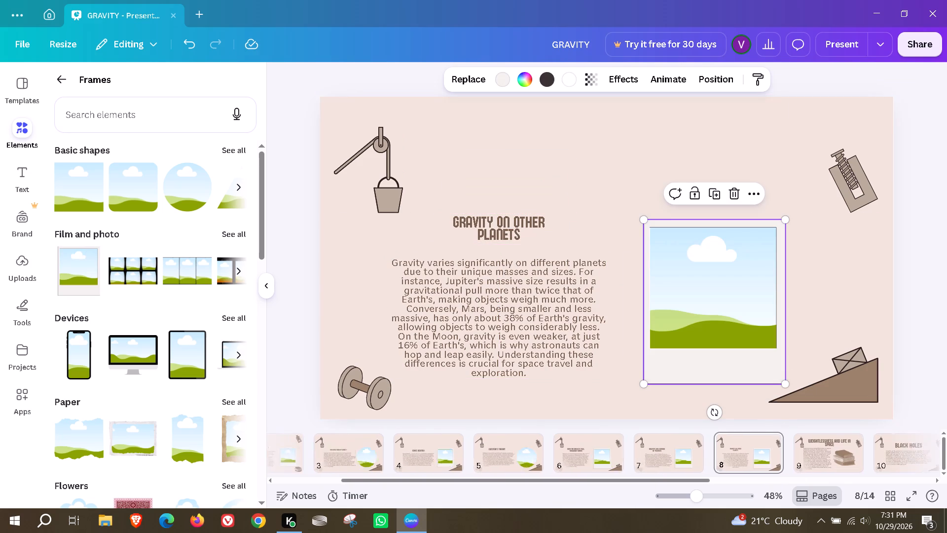
pyautogui.scroll(-1, 833, 463)
pyautogui.click(761, 462)
pyautogui.click(777, 324)
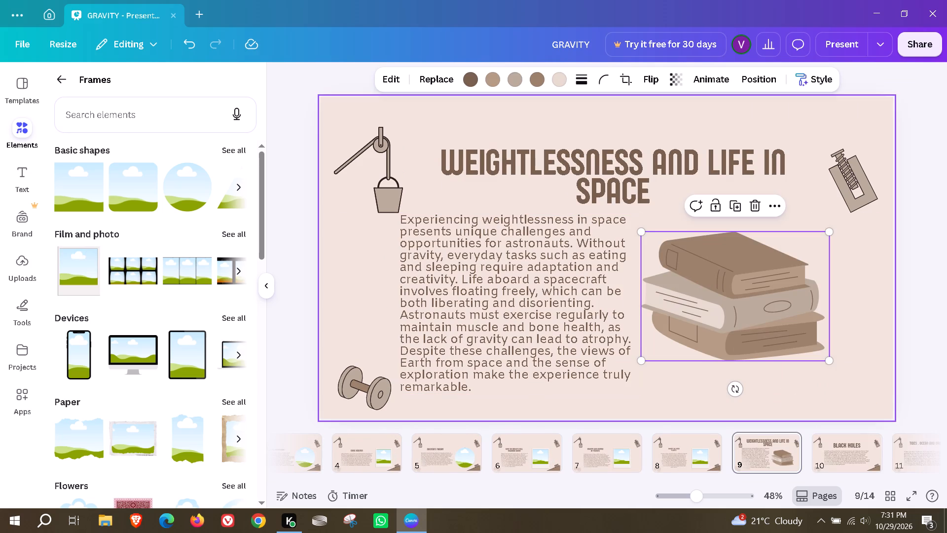
pyautogui.moveTo(829, 359); pyautogui.dragTo(689, 297)
pyautogui.moveTo(688, 258); pyautogui.dragTo(759, 314)
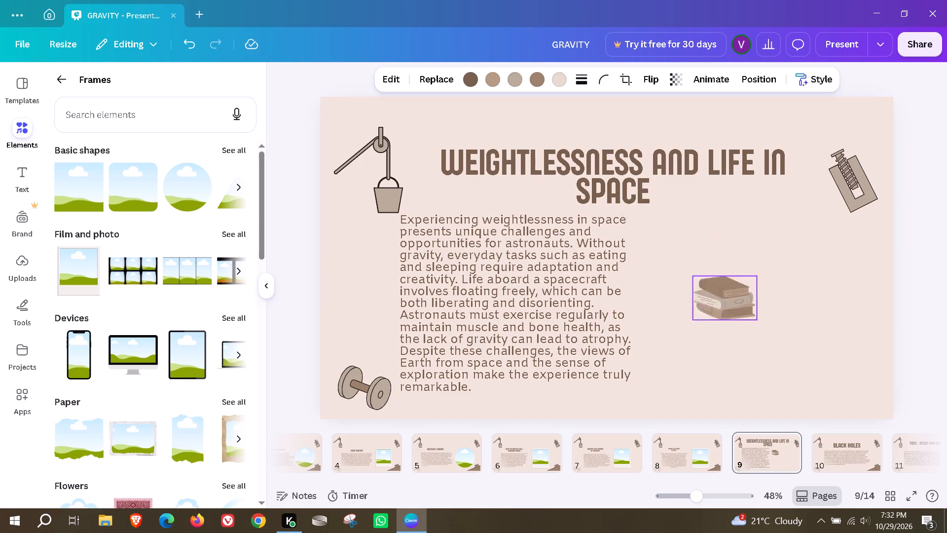
pyautogui.moveTo(759, 314); pyautogui.dragTo(856, 381)
# Shrink the page 9 paragraph about weightlessness and move it down on the left side of the page.
pyautogui.moveTo(539, 317); pyautogui.dragTo(557, 324)
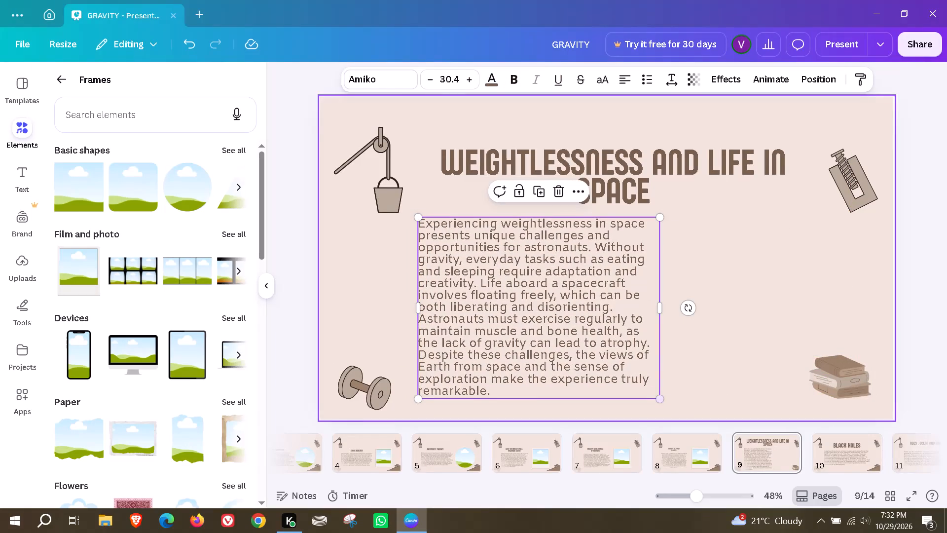
pyautogui.moveTo(656, 401); pyautogui.dragTo(588, 349)
pyautogui.moveTo(534, 309); pyautogui.dragTo(529, 350)
# Reduce the page 9 heading to font size 36.4 and centre it just above the paragraph.
pyautogui.click(674, 198)
pyautogui.moveTo(788, 214); pyautogui.dragTo(555, 184)
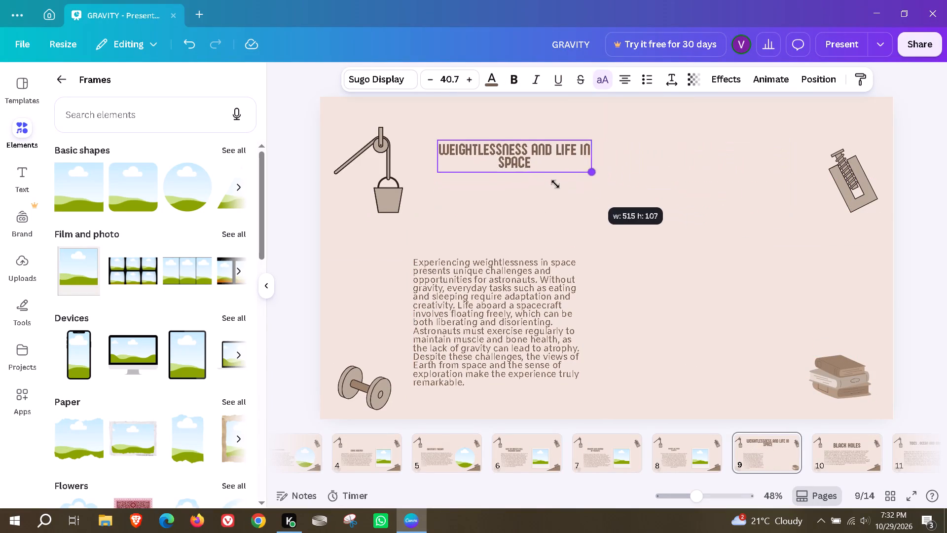
pyautogui.moveTo(555, 184); pyautogui.dragTo(569, 195)
pyautogui.moveTo(539, 162); pyautogui.dragTo(523, 240)
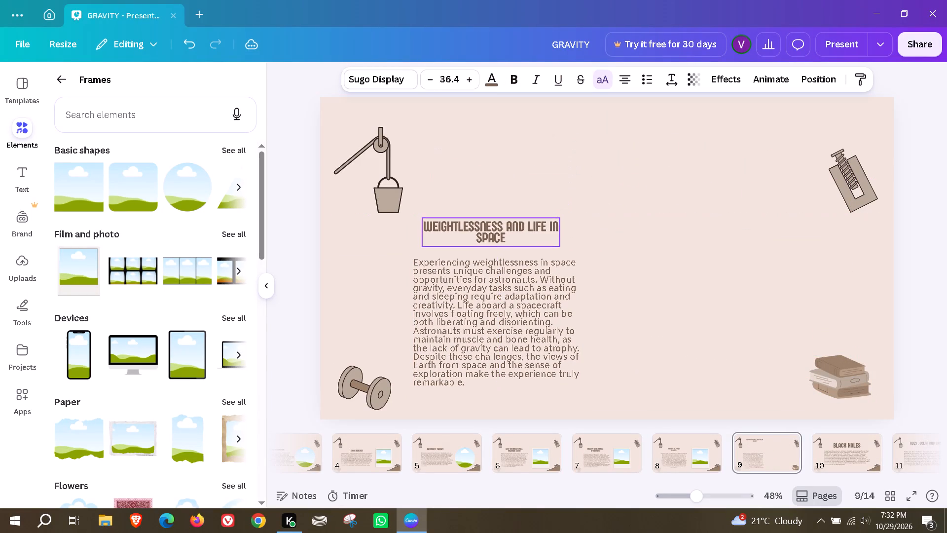
pyautogui.moveTo(523, 240); pyautogui.dragTo(528, 244)
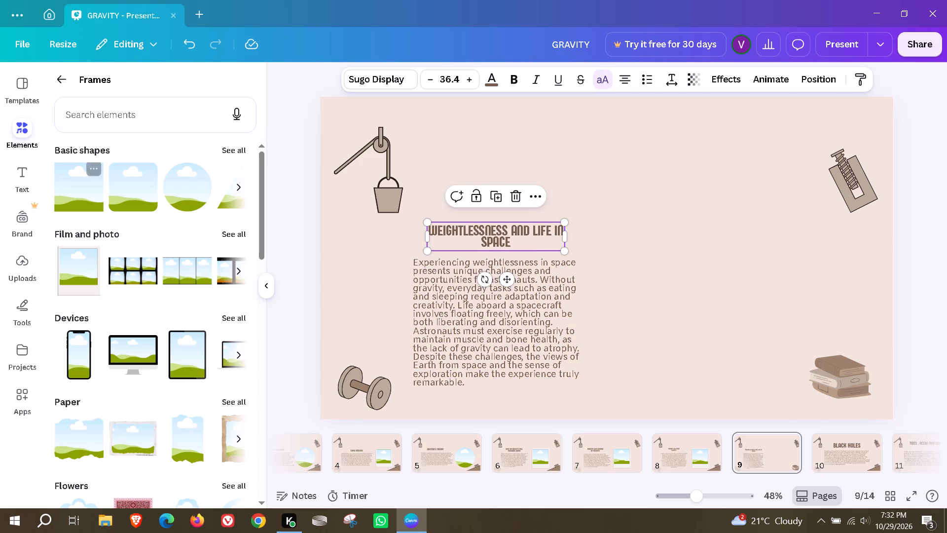
# Add a polaroid-style photo frame to the right side of page 9, slightly enlarge the paragraph, and shift paragraph and heading right to match.
pyautogui.moveTo(79, 280); pyautogui.dragTo(662, 253)
pyautogui.moveTo(525, 299); pyautogui.dragTo(540, 300)
pyautogui.moveTo(603, 390); pyautogui.dragTo(624, 403)
pyautogui.moveTo(572, 360); pyautogui.dragTo(577, 353)
pyautogui.moveTo(500, 239); pyautogui.dragTo(529, 234)
# On page 10, reduce the "Black holes" heading to font size 41.7 and move it down above the paragraph.
pyautogui.click(825, 454)
pyautogui.click(597, 204)
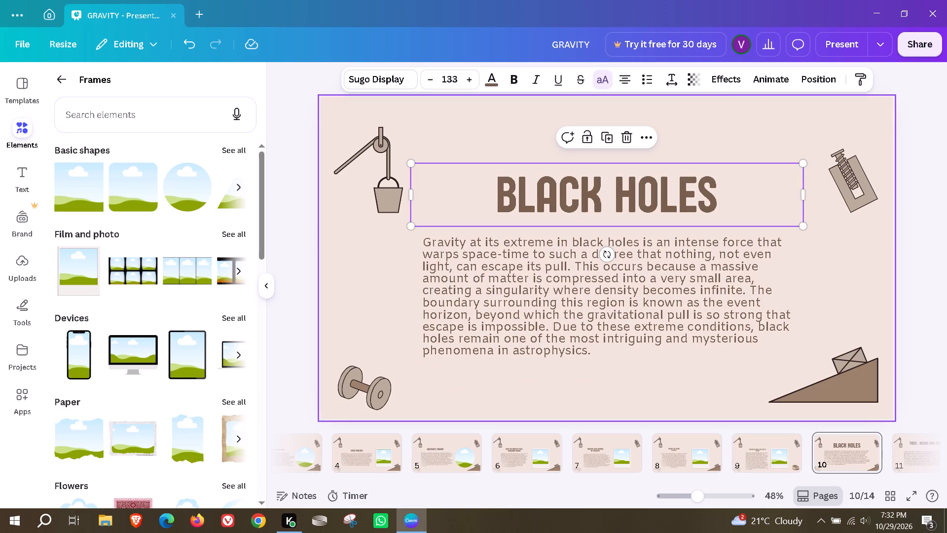
pyautogui.moveTo(805, 227); pyautogui.dragTo(532, 216)
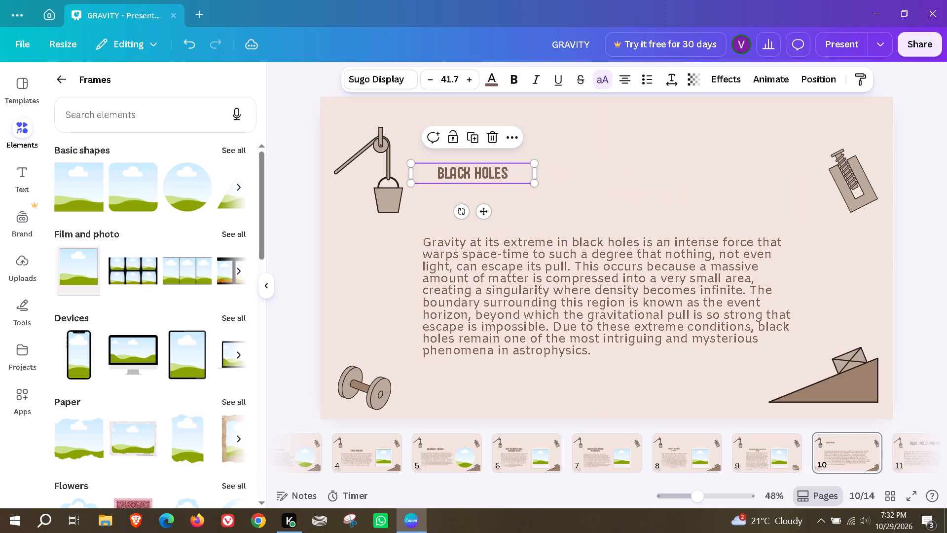
pyautogui.moveTo(488, 174); pyautogui.dragTo(495, 210)
# Narrow the page 10 paragraph, reduce it to font size 24.6, and position it lower on the page's left side.
pyautogui.click(585, 309)
pyautogui.moveTo(792, 354); pyautogui.dragTo(654, 355)
pyautogui.moveTo(656, 340); pyautogui.dragTo(737, 344)
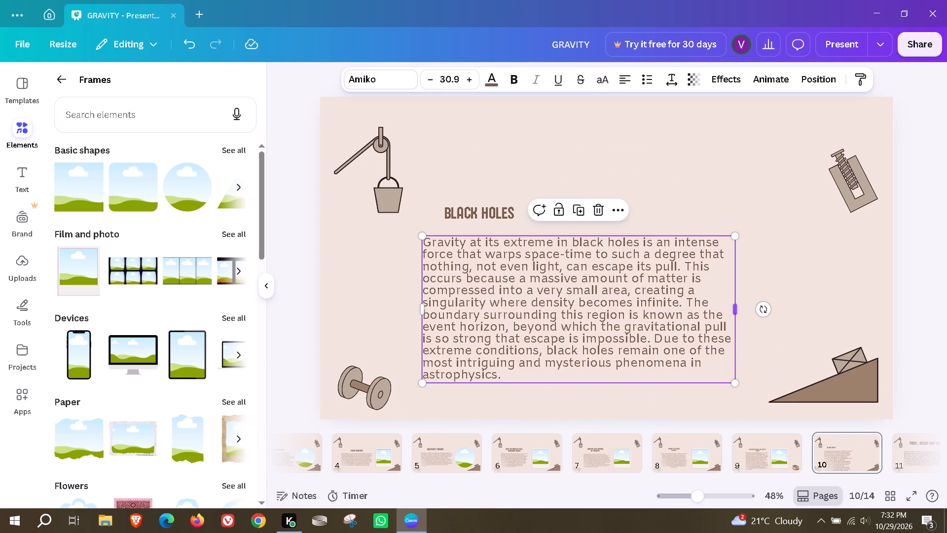
pyautogui.moveTo(734, 383); pyautogui.dragTo(618, 347)
pyautogui.moveTo(626, 329); pyautogui.dragTo(631, 339)
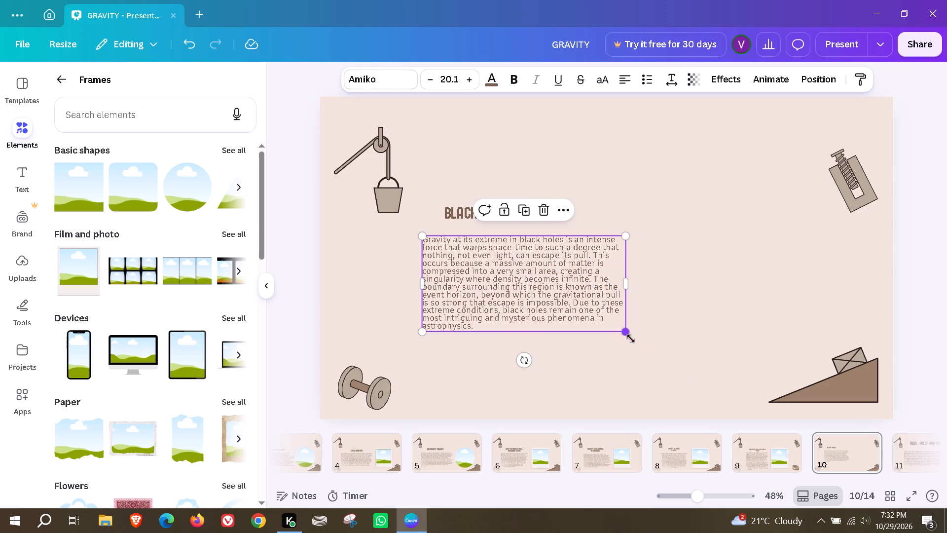
pyautogui.moveTo(631, 339); pyautogui.dragTo(651, 369)
pyautogui.moveTo(602, 303); pyautogui.dragTo(589, 327)
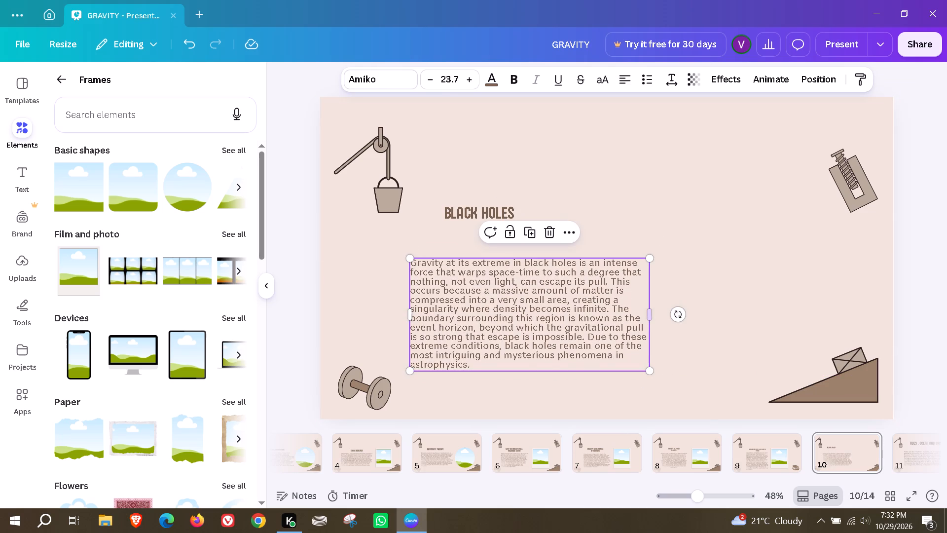
pyautogui.moveTo(651, 321); pyautogui.dragTo(619, 321)
pyautogui.moveTo(621, 389); pyautogui.dragTo(629, 395)
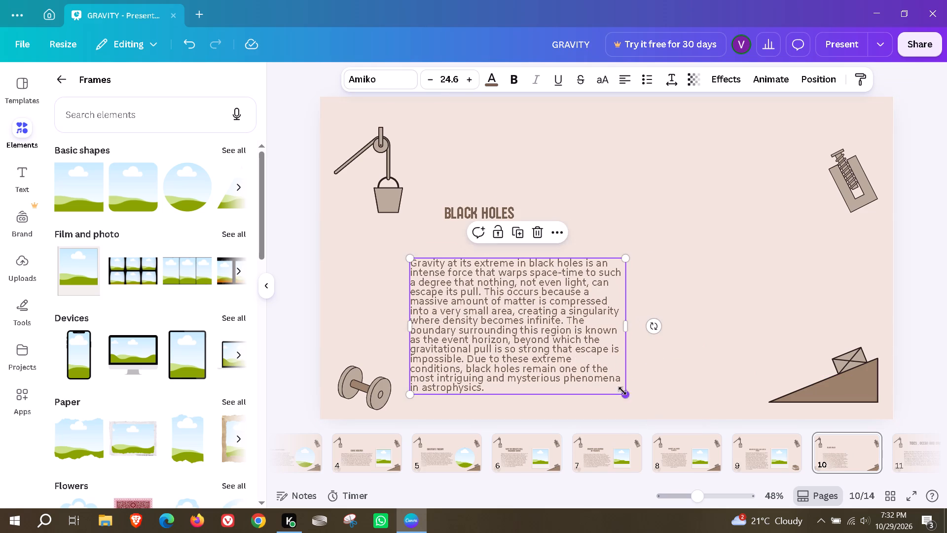
# Centre the page 10 heading just above the paragraph and nudge both slightly upwards.
pyautogui.moveTo(502, 210); pyautogui.dragTo(528, 235)
pyautogui.moveTo(539, 324); pyautogui.dragTo(533, 312)
pyautogui.moveTo(505, 239); pyautogui.dragTo(505, 233)
# Add a polaroid-style photo frame to page 10, to the right of the paragraph.
pyautogui.moveTo(78, 274); pyautogui.dragTo(666, 258)
pyautogui.moveTo(694, 299); pyautogui.dragTo(701, 288)
# On page 11, shrink and narrow the paragraph about tides and position it on the page's left side.
pyautogui.scroll(-3, 848, 440)
pyautogui.click(740, 453)
pyautogui.click(558, 297)
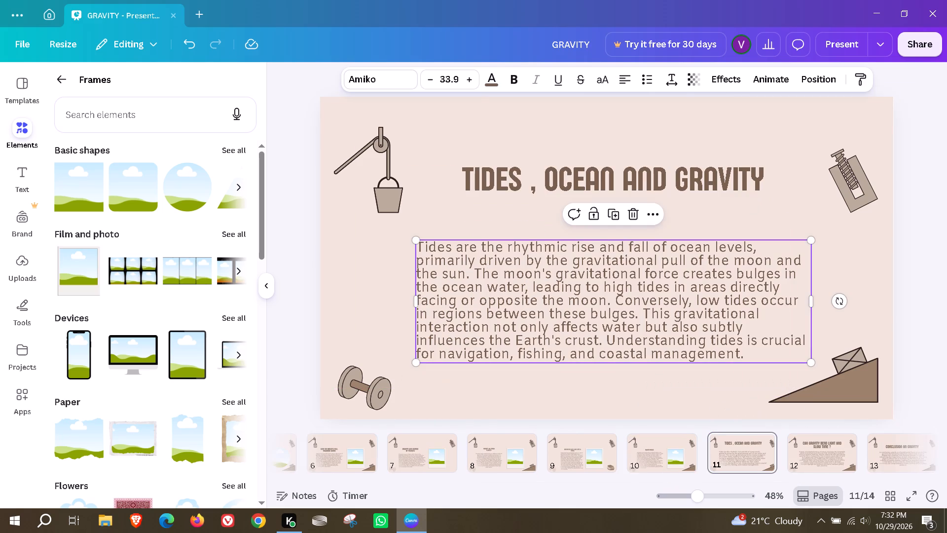
pyautogui.moveTo(814, 368); pyautogui.dragTo(712, 363)
pyautogui.moveTo(723, 290); pyautogui.dragTo(635, 302)
pyautogui.moveTo(629, 381); pyautogui.dragTo(644, 396)
pyautogui.moveTo(532, 354); pyautogui.dragTo(522, 354)
# Reduce the page 11 heading to font size 43.6 and centre it just above the paragraph.
pyautogui.moveTo(673, 184); pyautogui.dragTo(661, 183)
pyautogui.moveTo(769, 203); pyautogui.dragTo(602, 197)
pyautogui.moveTo(548, 167); pyautogui.dragTo(527, 218)
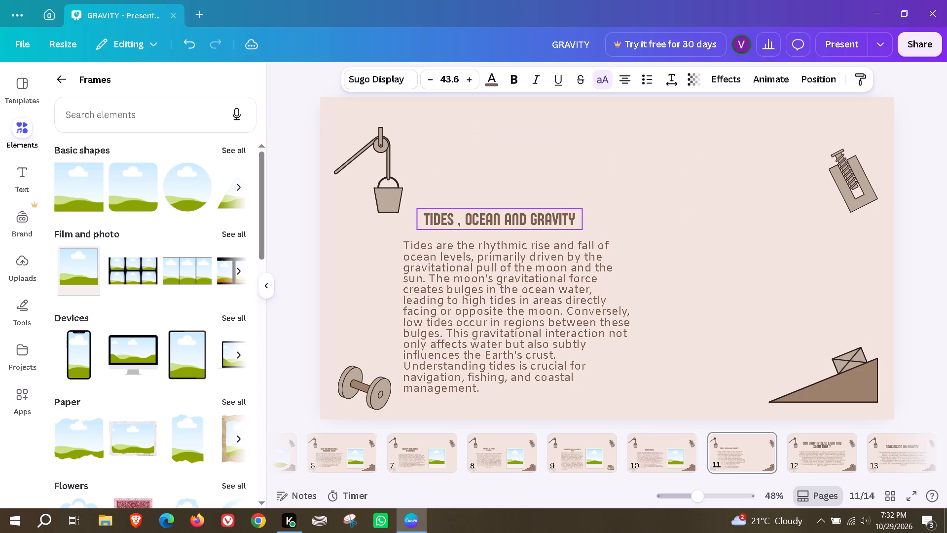
pyautogui.moveTo(527, 218); pyautogui.dragTo(523, 218)
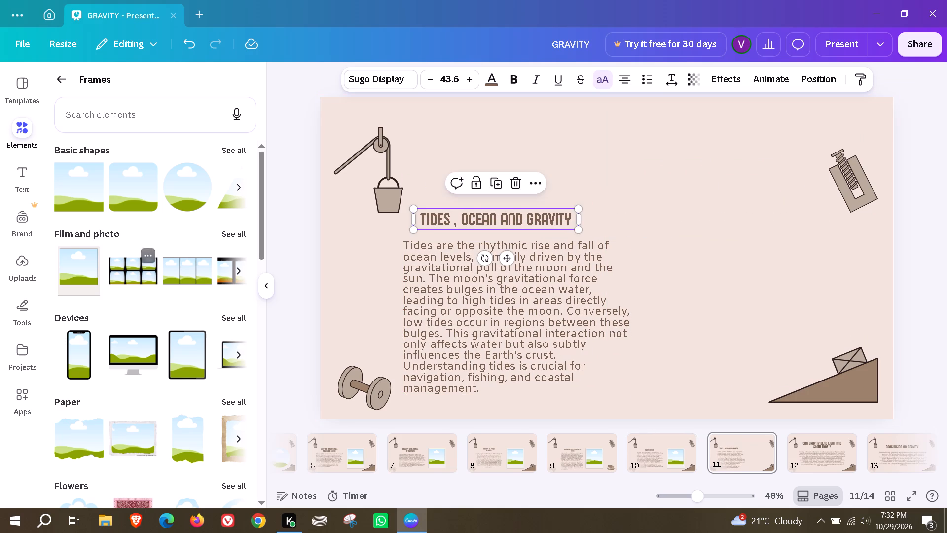
# Add a polaroid-style photo frame to page 11, to the right of the paragraph.
pyautogui.moveTo(89, 279); pyautogui.dragTo(682, 249)
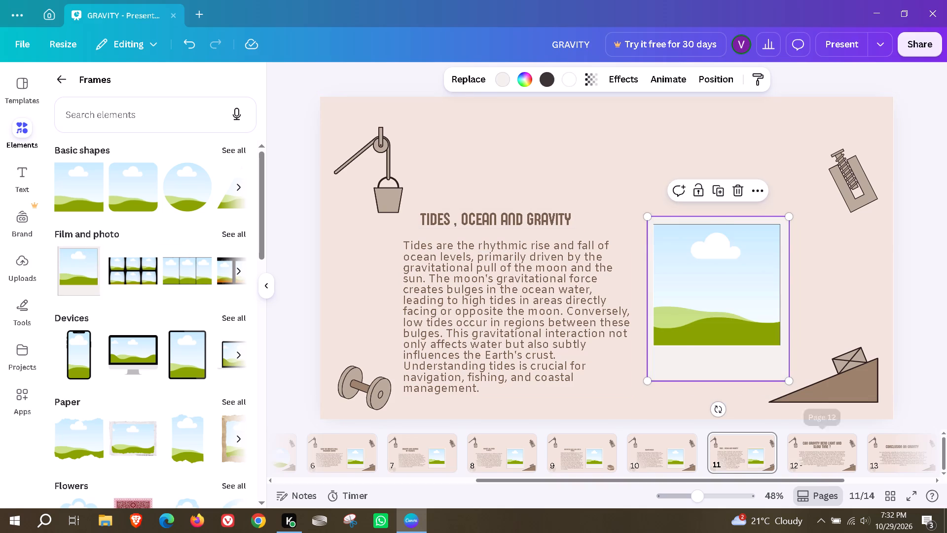
# On page 12, shrink and narrow the paragraph about bending light and time, and move it down on the page's left side.
pyautogui.click(799, 455)
pyautogui.click(562, 308)
pyautogui.moveTo(797, 371); pyautogui.dragTo(673, 354)
pyautogui.moveTo(682, 292); pyautogui.dragTo(583, 306)
pyautogui.moveTo(533, 306); pyautogui.dragTo(535, 324)
# Reduce the page 12 heading to font size 43.7 and centre it just above the paragraph.
pyautogui.moveTo(624, 183); pyautogui.dragTo(580, 215)
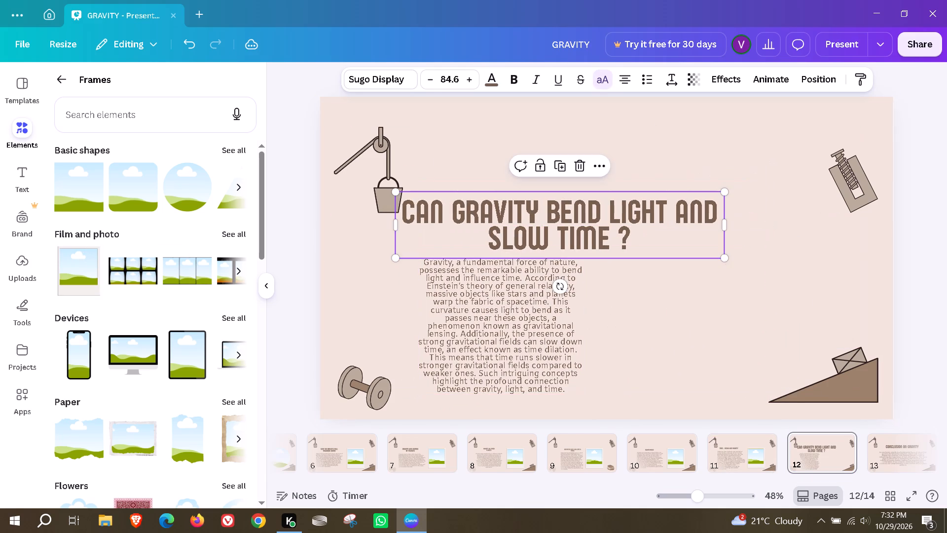
pyautogui.moveTo(729, 261); pyautogui.dragTo(565, 256)
pyautogui.moveTo(541, 218); pyautogui.dragTo(560, 233)
# Add a polaroid-style photo frame to page 12, to the right of the paragraph.
pyautogui.moveTo(79, 273); pyautogui.dragTo(683, 261)
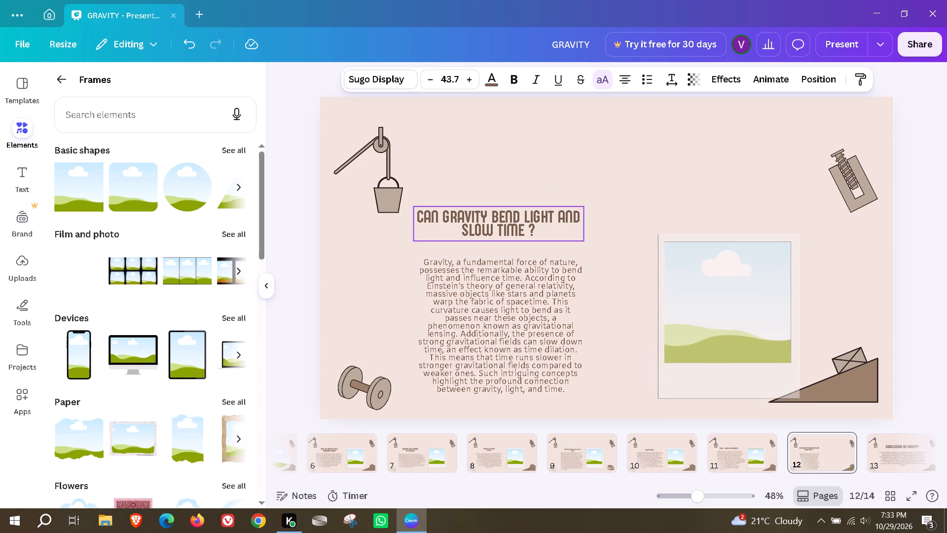
pyautogui.moveTo(683, 261); pyautogui.dragTo(670, 252)
# On page 13, reduce the "Conclusion on gravity" heading to font size 56.1 and centre it above the paragraph.
pyautogui.scroll(-3, 831, 448)
pyautogui.click(743, 451)
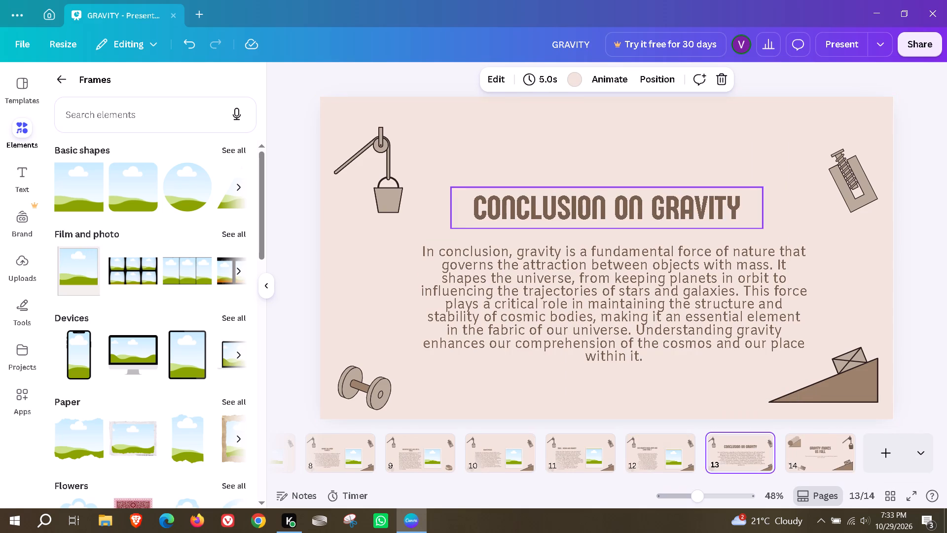
pyautogui.click(519, 200)
pyautogui.moveTo(770, 238); pyautogui.dragTo(657, 236)
pyautogui.moveTo(603, 205); pyautogui.dragTo(648, 220)
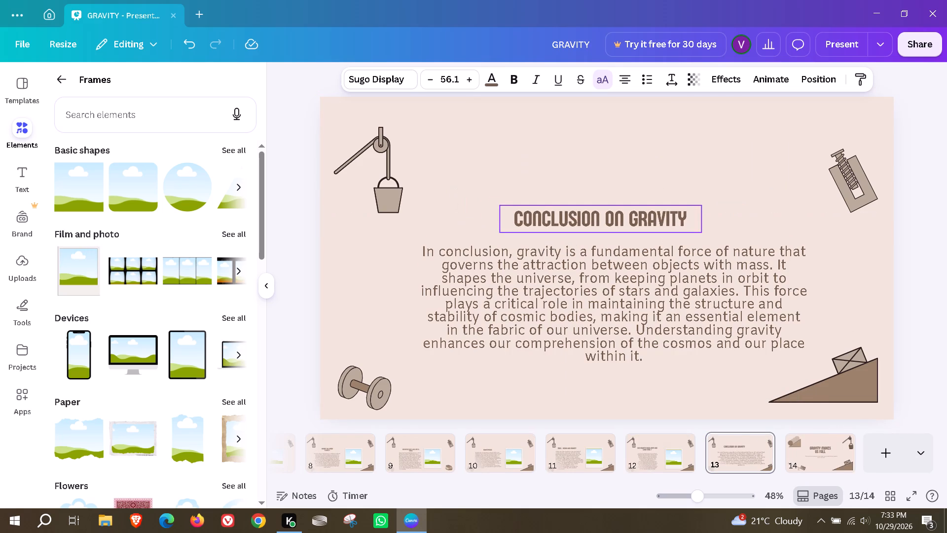
pyautogui.moveTo(648, 220); pyautogui.dragTo(648, 213)
# Move the conclusion paragraph on page 13 slightly up, closer to its heading.
pyautogui.click(661, 310)
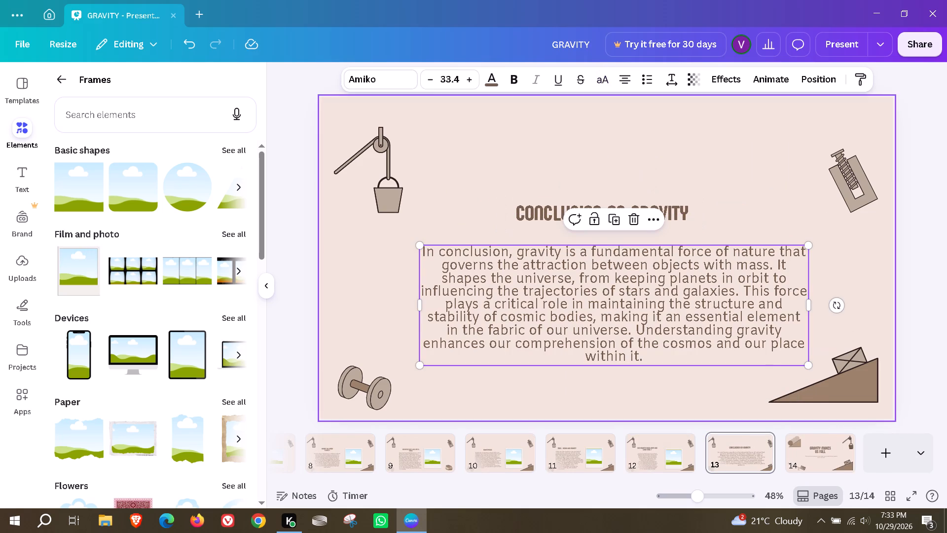
pyautogui.moveTo(656, 344); pyautogui.dragTo(652, 340)
# Search the photo library for gravity and fill page 2's polaroid frame with the purple starry galaxy photo.
pyautogui.click(810, 450)
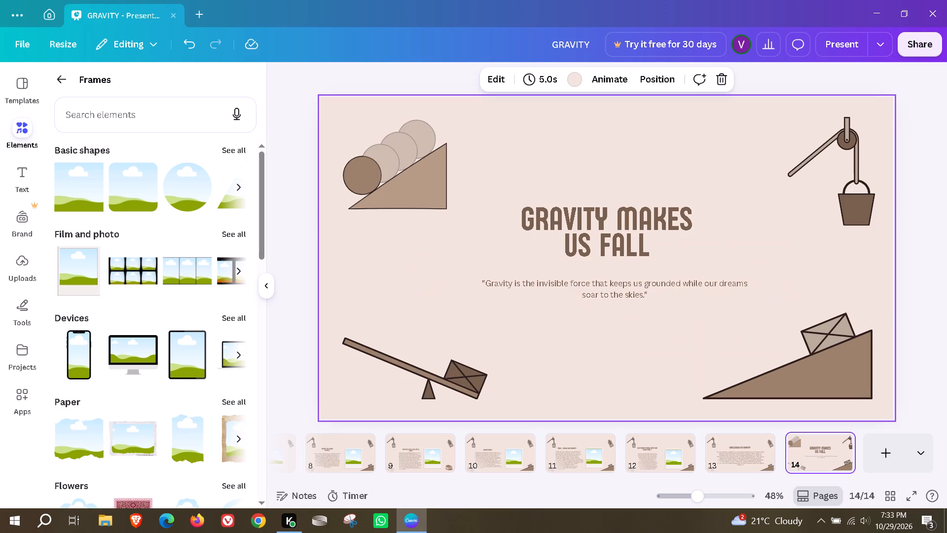
pyautogui.scroll(10, 455, 455)
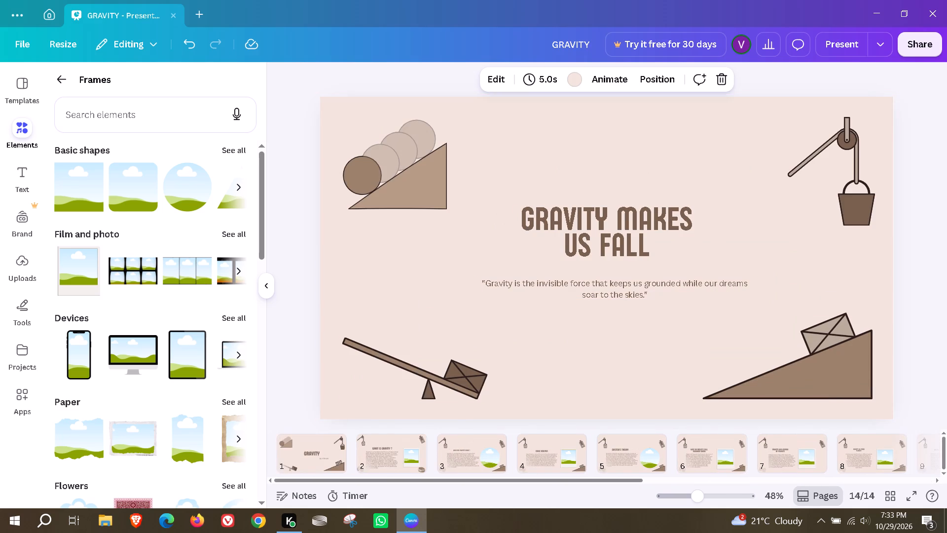
pyautogui.scroll(4, 420, 466)
pyautogui.click(327, 461)
pyautogui.click(417, 454)
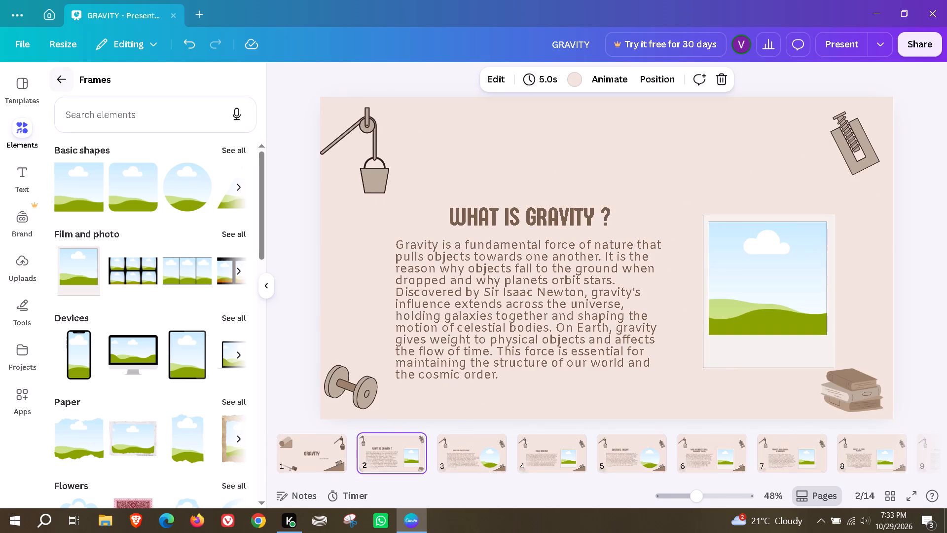
pyautogui.click(57, 83)
pyautogui.scroll(4, 104, 317)
pyautogui.click(224, 339)
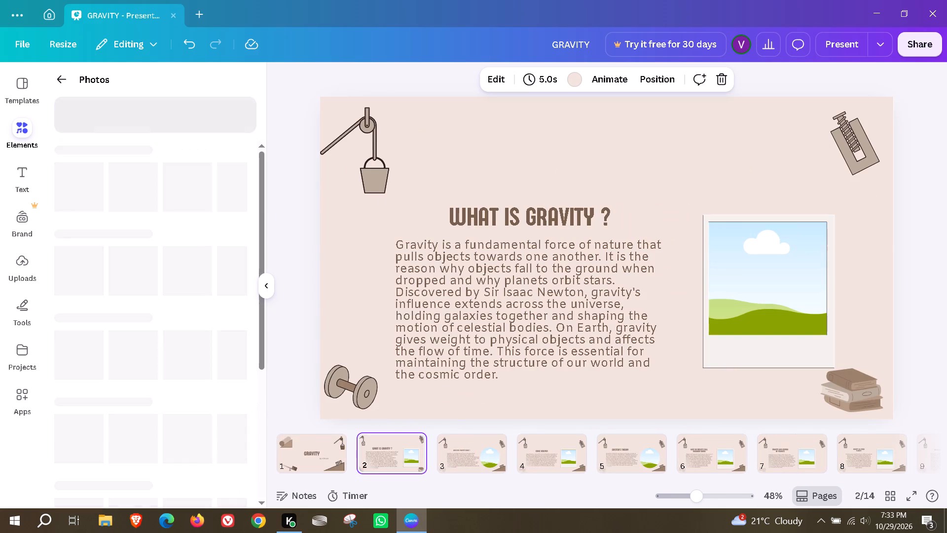
pyautogui.click(132, 114)
pyautogui.click(132, 114)
pyautogui.click(132, 114)
pyautogui.write('gravity')
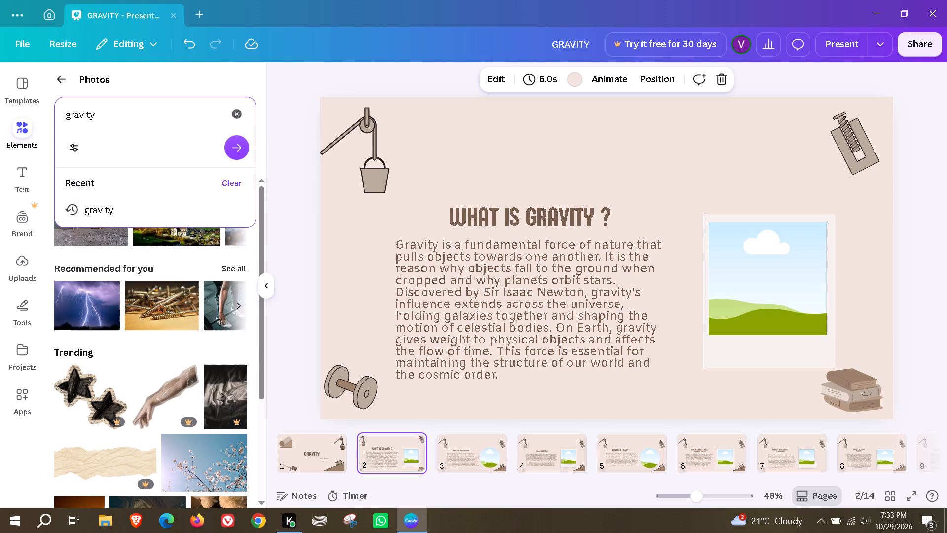
pyautogui.press('Return')
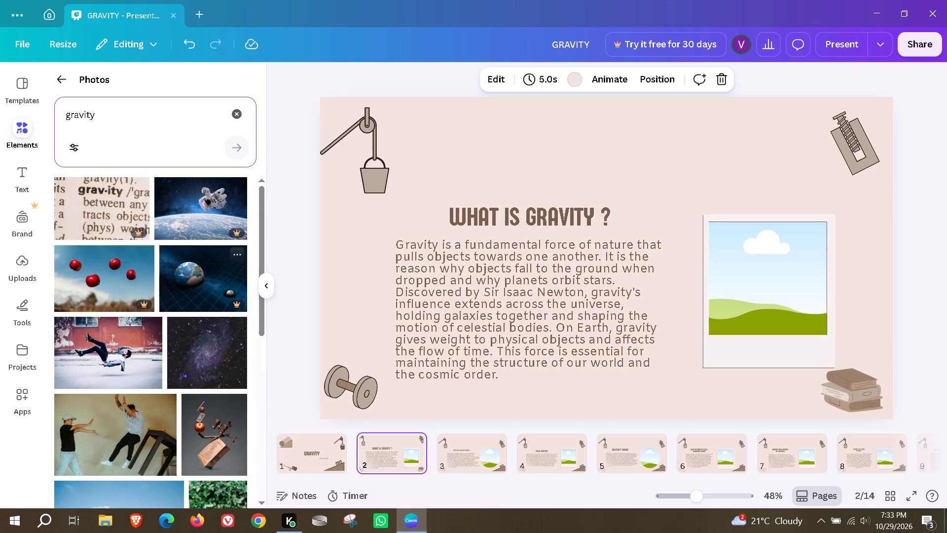
pyautogui.scroll(-1, 130, 341)
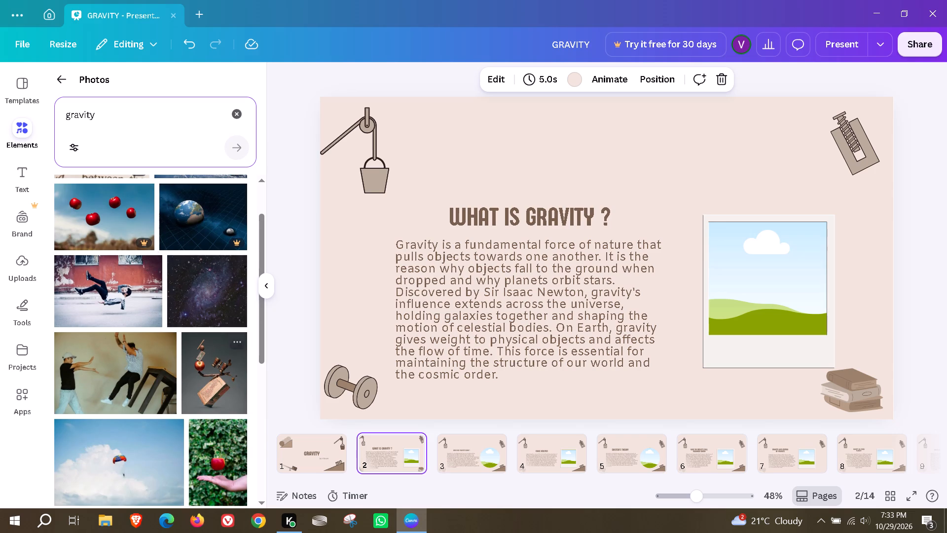
pyautogui.moveTo(204, 310); pyautogui.dragTo(745, 273)
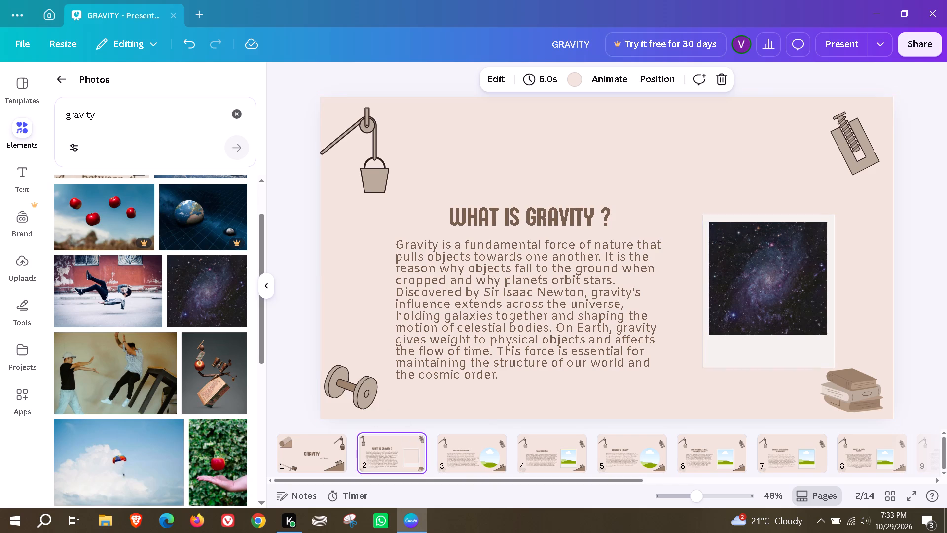
# Fill page 3's circular frame with the photo of two people where one is falling backwards beside a chair.
pyautogui.click(485, 450)
pyautogui.scroll(-3, 130, 371)
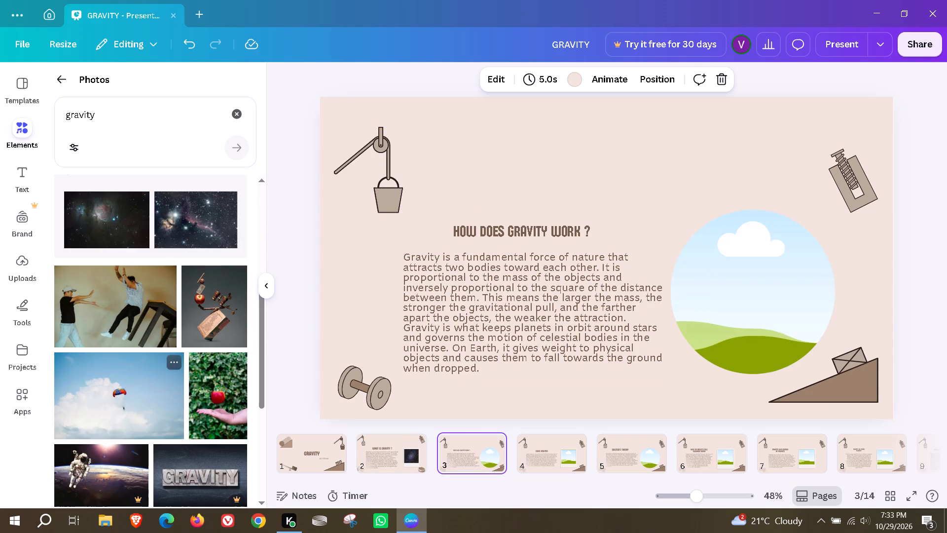
pyautogui.moveTo(141, 309); pyautogui.dragTo(700, 307)
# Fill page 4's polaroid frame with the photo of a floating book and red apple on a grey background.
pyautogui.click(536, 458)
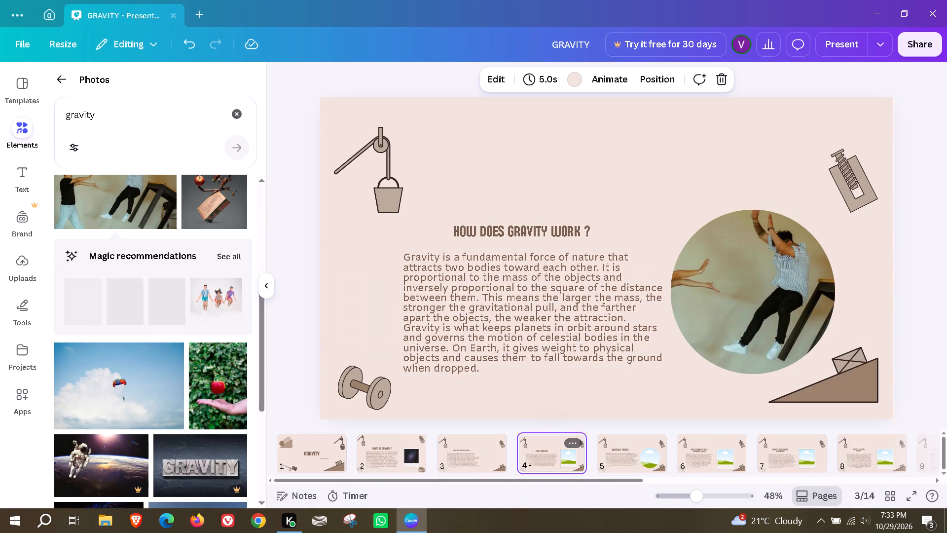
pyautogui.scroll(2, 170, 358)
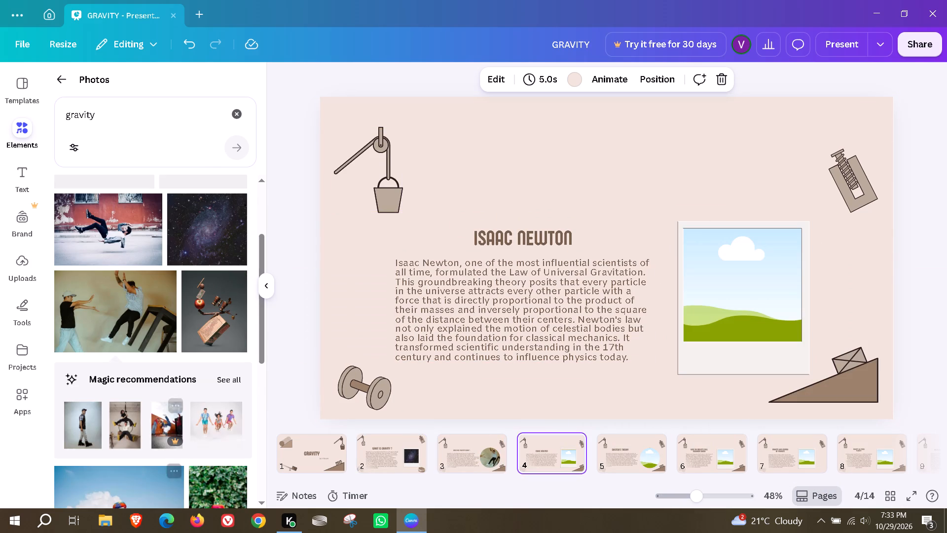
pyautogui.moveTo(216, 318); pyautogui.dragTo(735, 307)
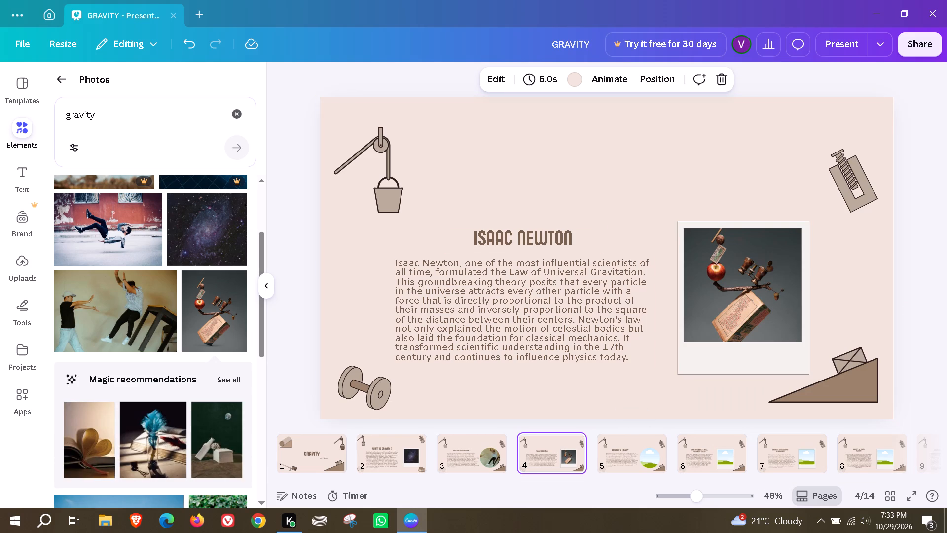
# Search the photo library for newton and look through the results for a picture suited to page 4.
pyautogui.moveTo(151, 117); pyautogui.dragTo(35, 126)
pyautogui.press('n')
pyautogui.write('ewton')
pyautogui.press('Return')
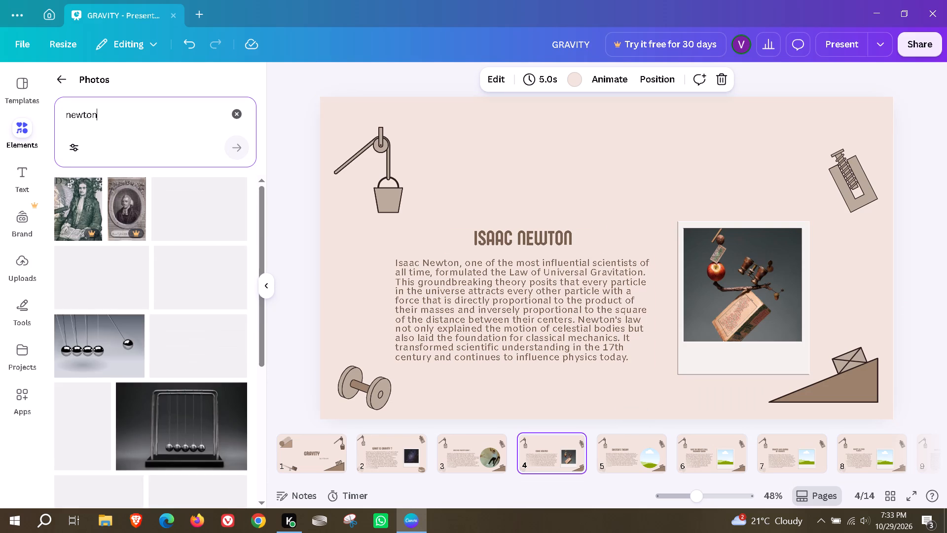
pyautogui.scroll(-2, 155, 382)
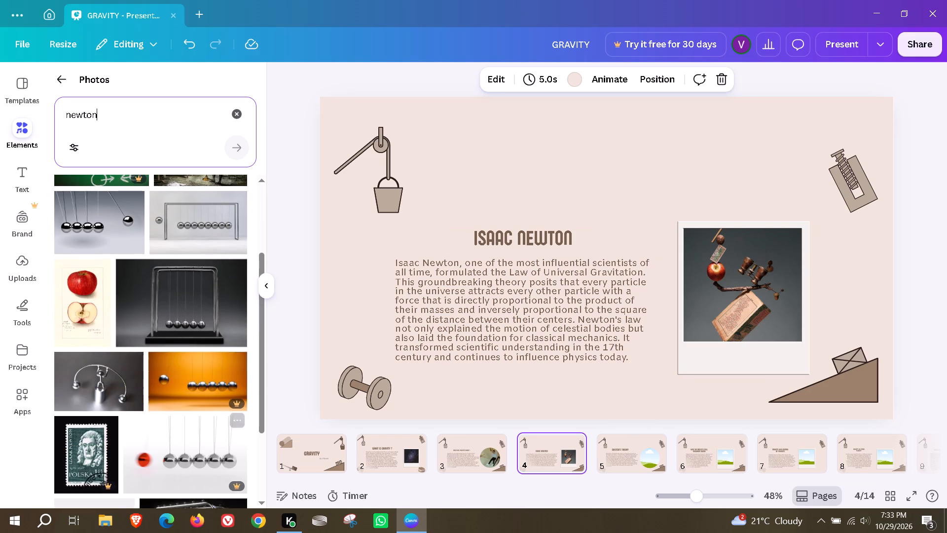
pyautogui.scroll(-3, 133, 388)
pyautogui.scroll(-2, 111, 350)
pyautogui.scroll(12, 121, 368)
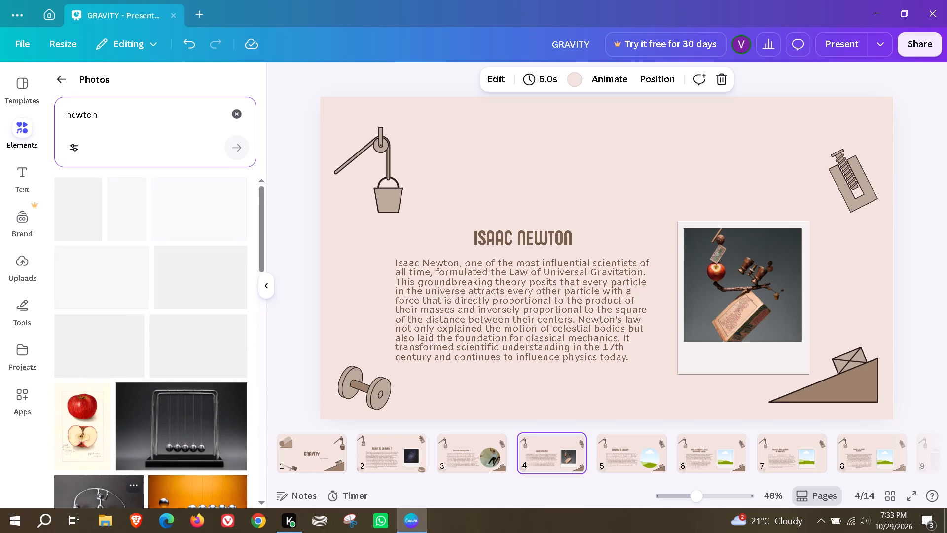
pyautogui.scroll(-5, 118, 336)
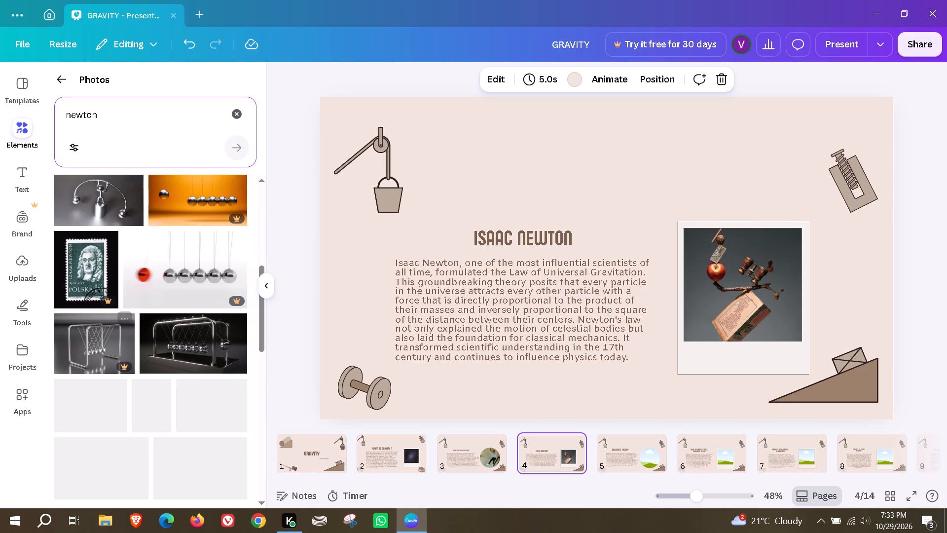
pyautogui.scroll(-5, 128, 342)
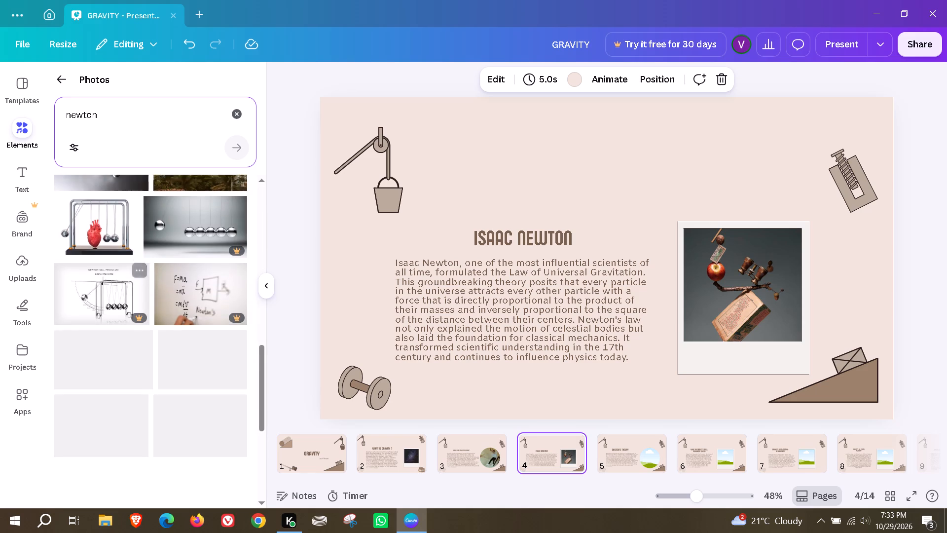
pyautogui.scroll(-1, 128, 342)
pyautogui.scroll(-7, 185, 323)
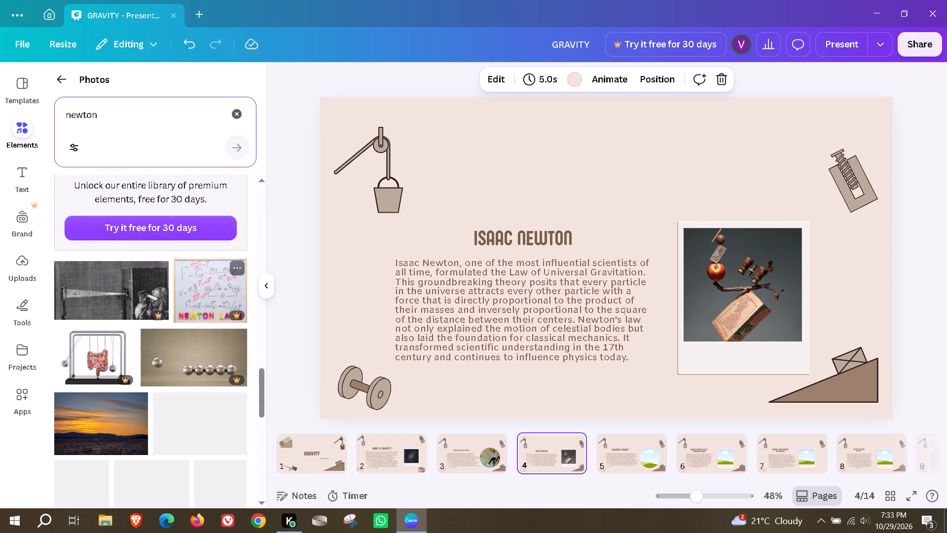
pyautogui.scroll(-2, 206, 320)
pyautogui.scroll(-2, 215, 368)
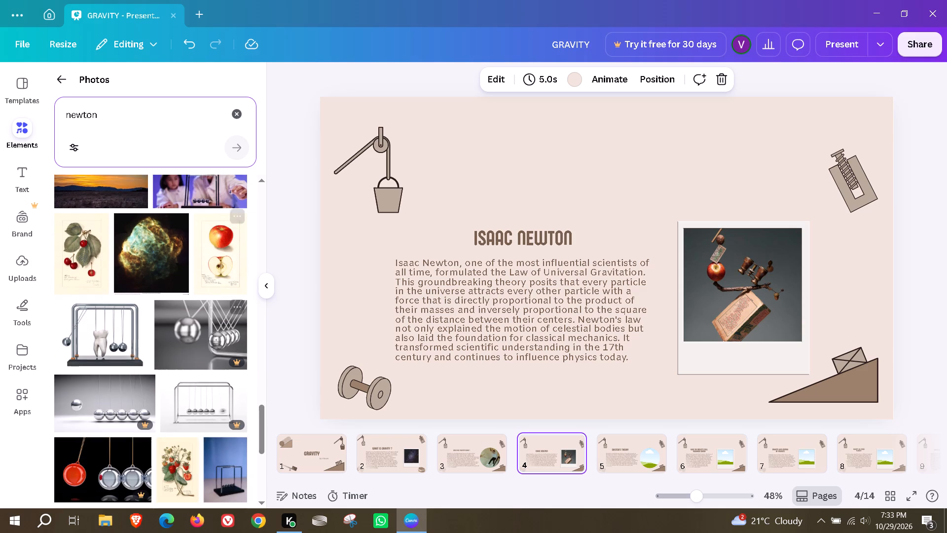
pyautogui.scroll(-7, 215, 368)
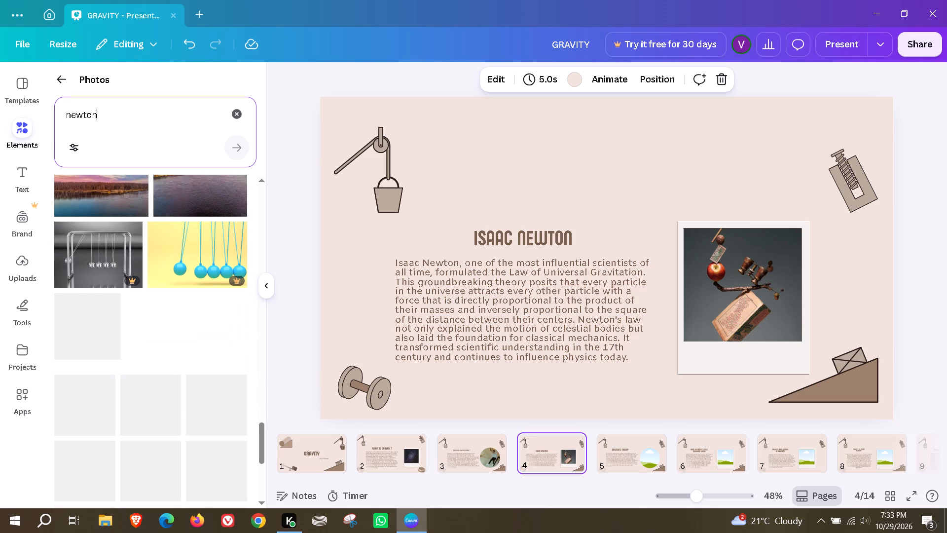
pyautogui.scroll(6, 215, 368)
# Search the photos for isaac newton and replace page 4's framed picture with the sepia portrait drawing of a curly-haired person.
pyautogui.moveTo(116, 117); pyautogui.dragTo(46, 115)
pyautogui.write('isaac')
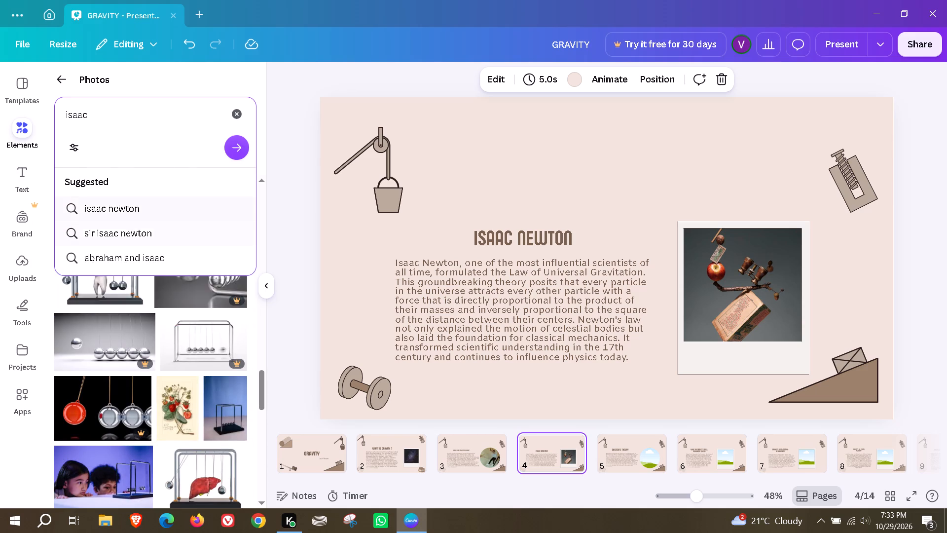
pyautogui.click(142, 209)
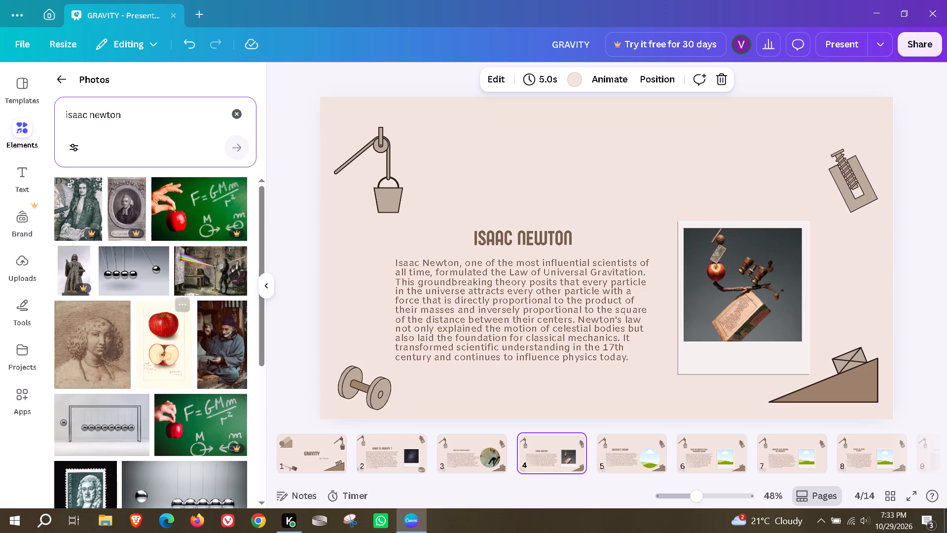
pyautogui.moveTo(100, 370); pyautogui.dragTo(735, 289)
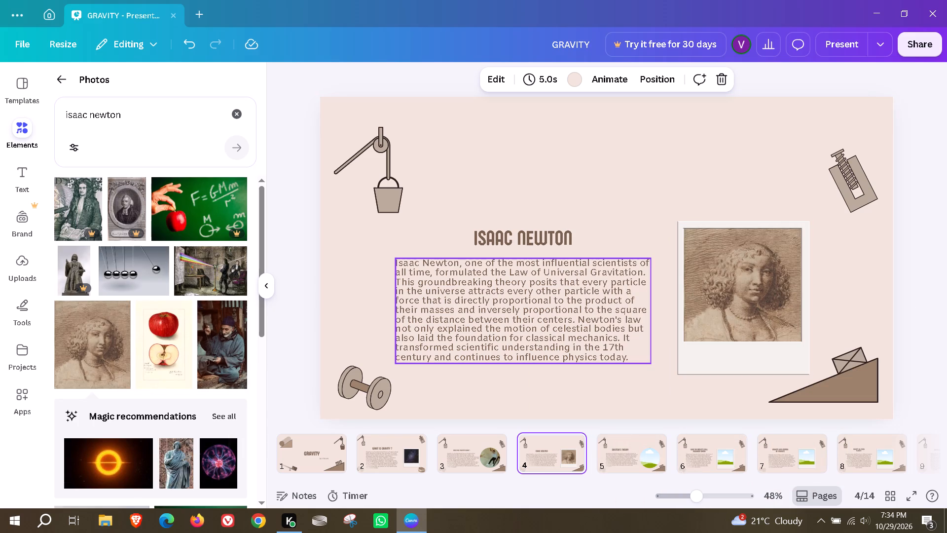
# For page 5, search the photo library for einstein and look through the results for a suitable picture.
pyautogui.click(646, 443)
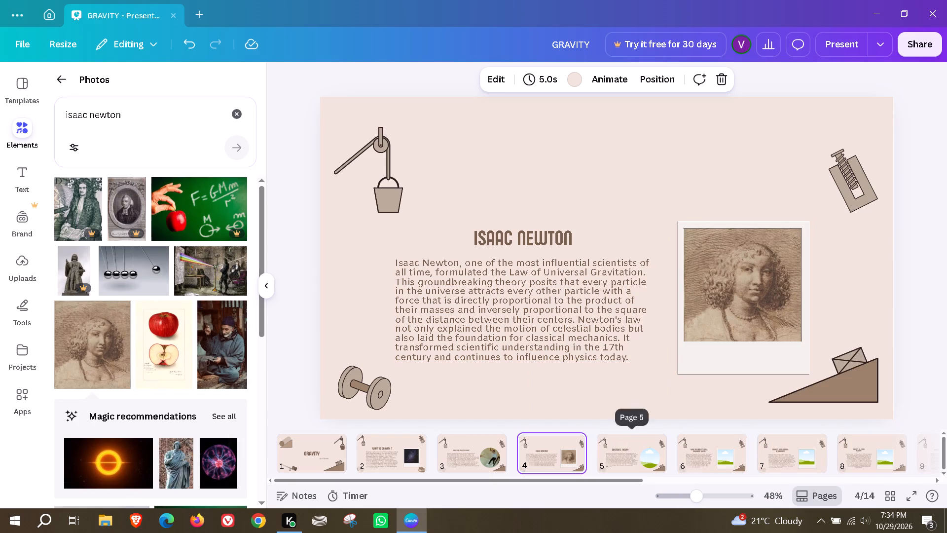
pyautogui.moveTo(133, 111); pyautogui.dragTo(55, 111)
pyautogui.write('einstein')
pyautogui.press('Return')
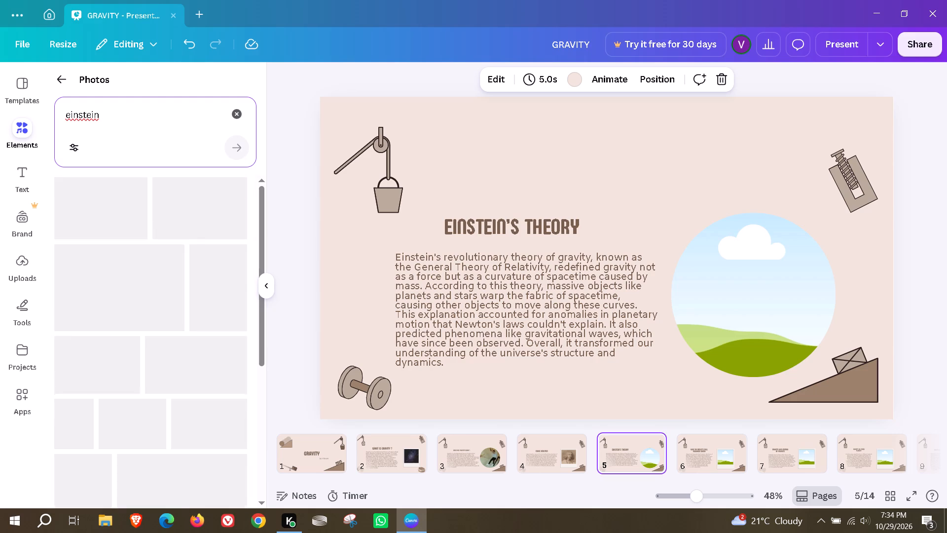
pyautogui.scroll(-2, 188, 343)
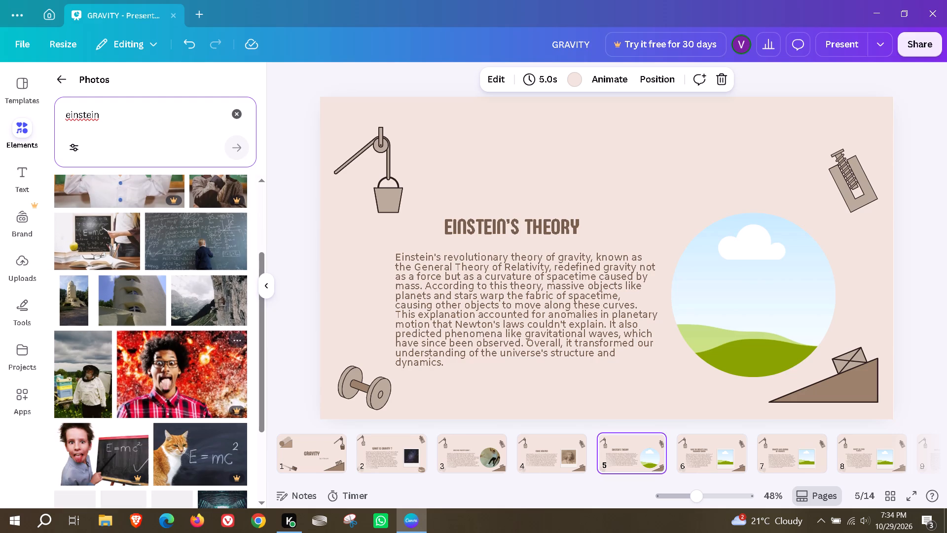
pyautogui.scroll(-2, 172, 345)
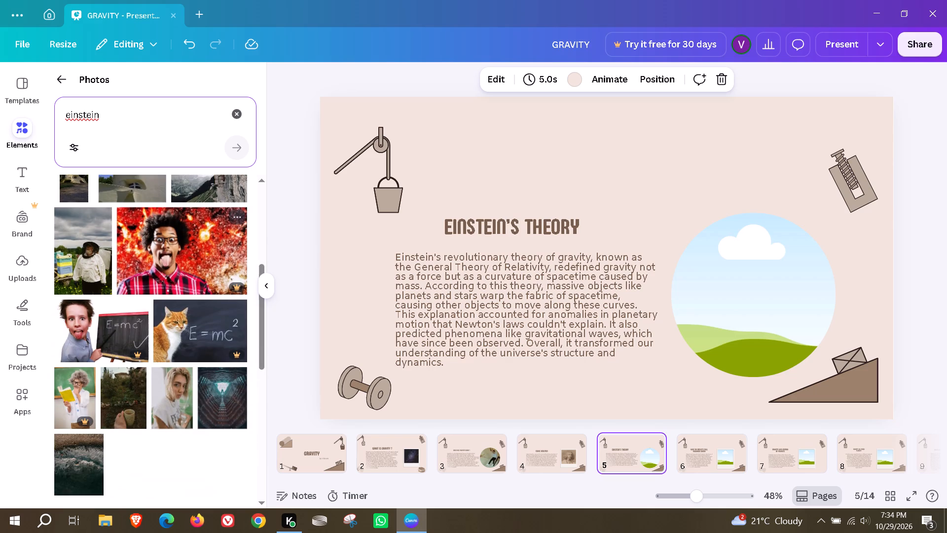
pyautogui.scroll(-1, 168, 421)
pyautogui.scroll(-3, 154, 356)
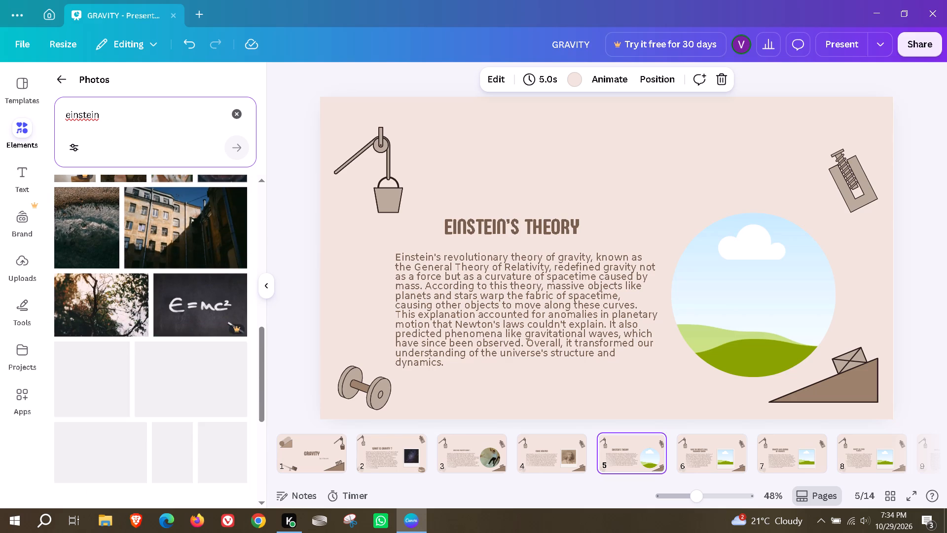
pyautogui.scroll(-5, 152, 360)
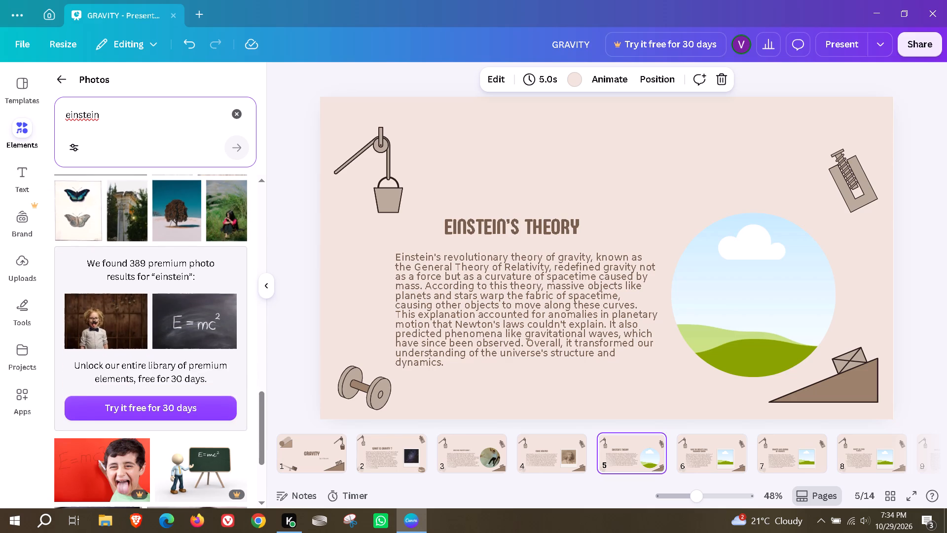
pyautogui.scroll(-6, 193, 349)
pyautogui.scroll(6, 193, 349)
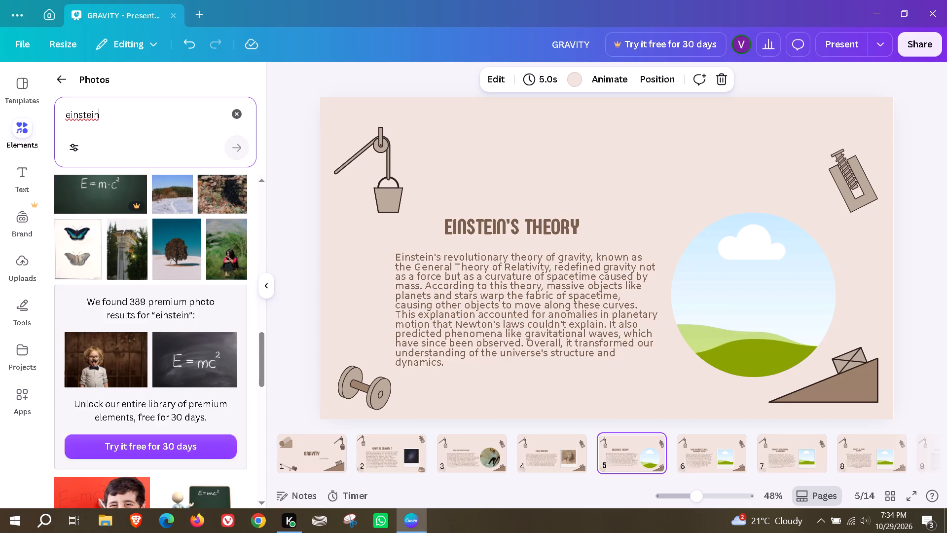
# Search all elements for albert einstein and look through the graphics and photos for a picture suited to page 5.
pyautogui.click(59, 87)
pyautogui.click(103, 91)
pyautogui.write('ein')
pyautogui.press('s')
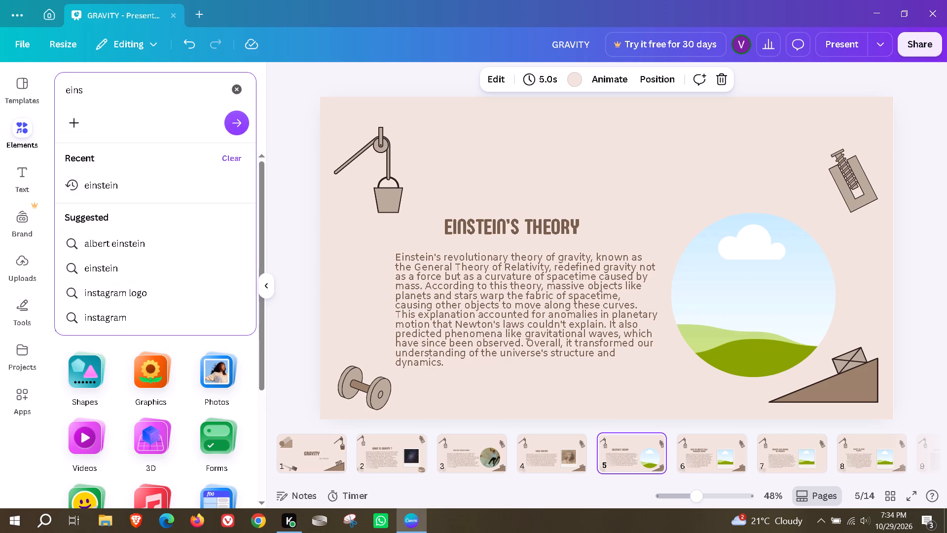
pyautogui.click(130, 251)
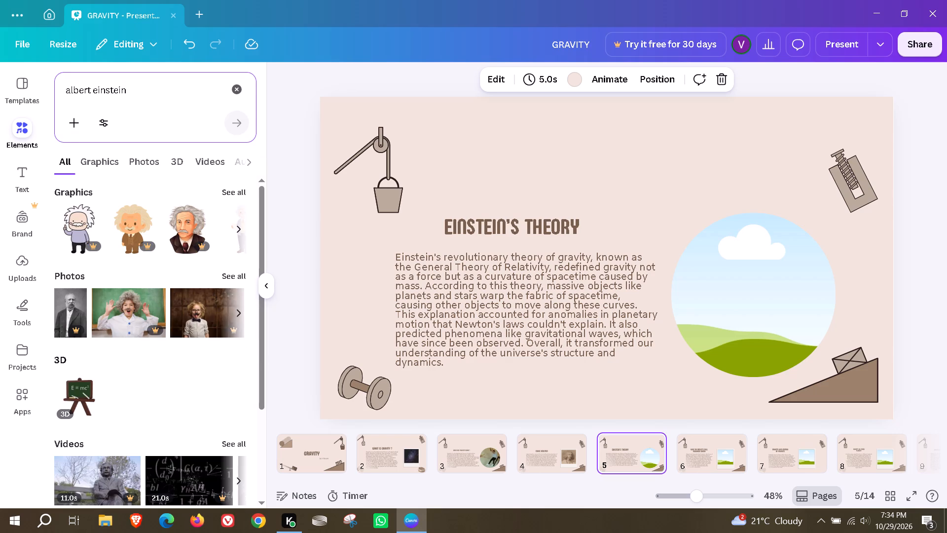
pyautogui.click(245, 225)
pyautogui.click(245, 225)
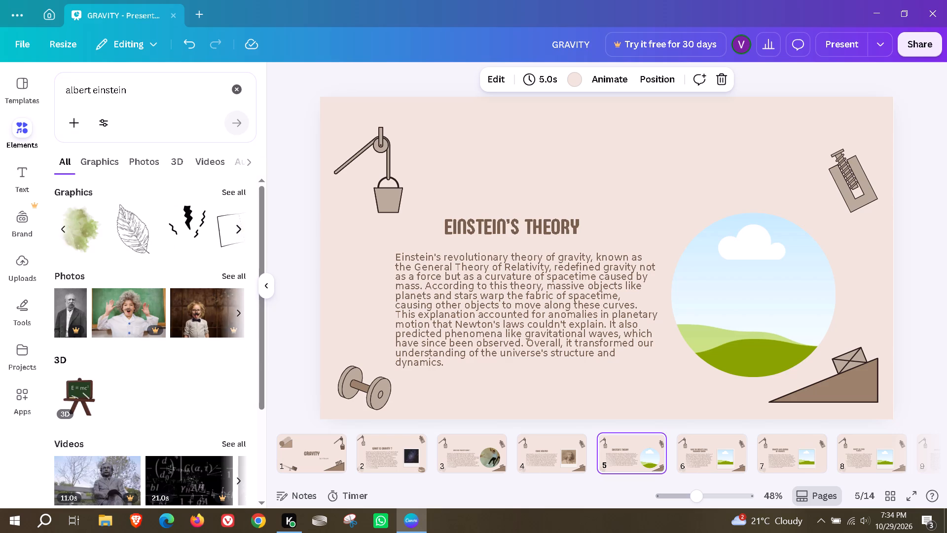
pyautogui.click(245, 225)
pyautogui.scroll(-1, 157, 326)
pyautogui.tripleClick(243, 252)
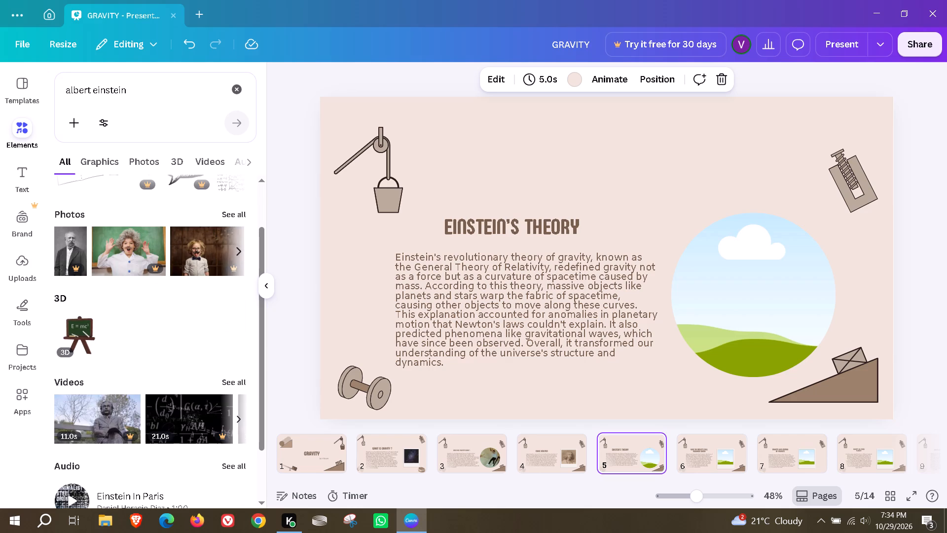
pyautogui.doubleClick(243, 252)
pyautogui.doubleClick(243, 252)
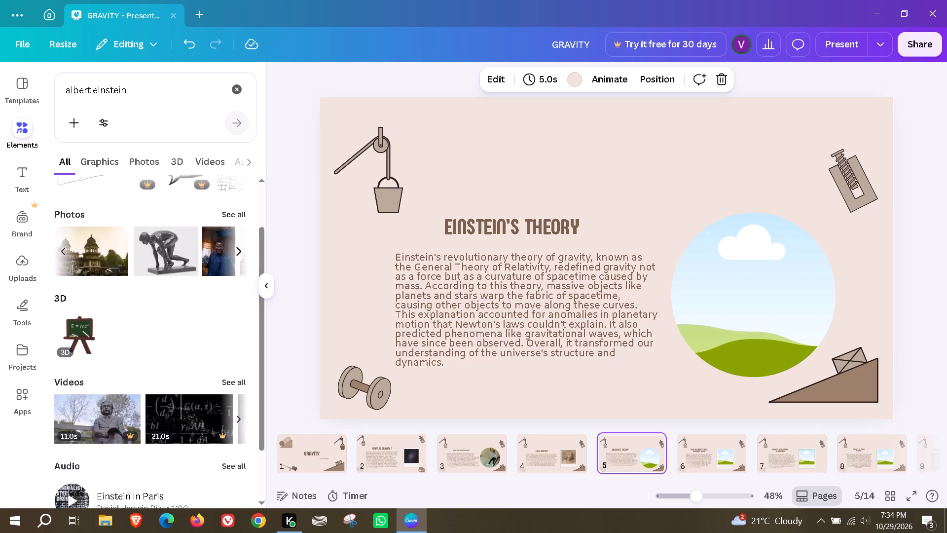
# Search the photo library for gravity and fill page 5's circular frame with the sunlit tree and swinging figure.
pyautogui.click(235, 96)
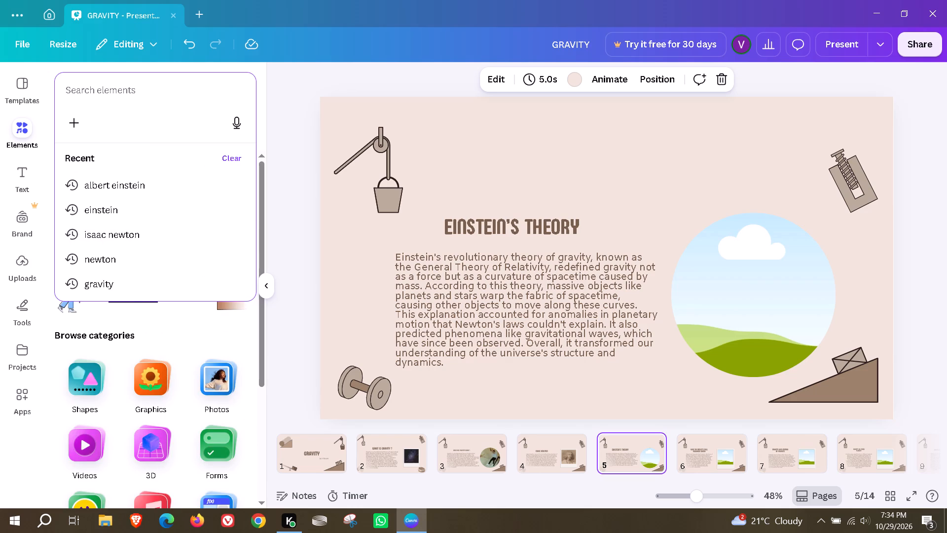
pyautogui.click(213, 375)
pyautogui.click(108, 113)
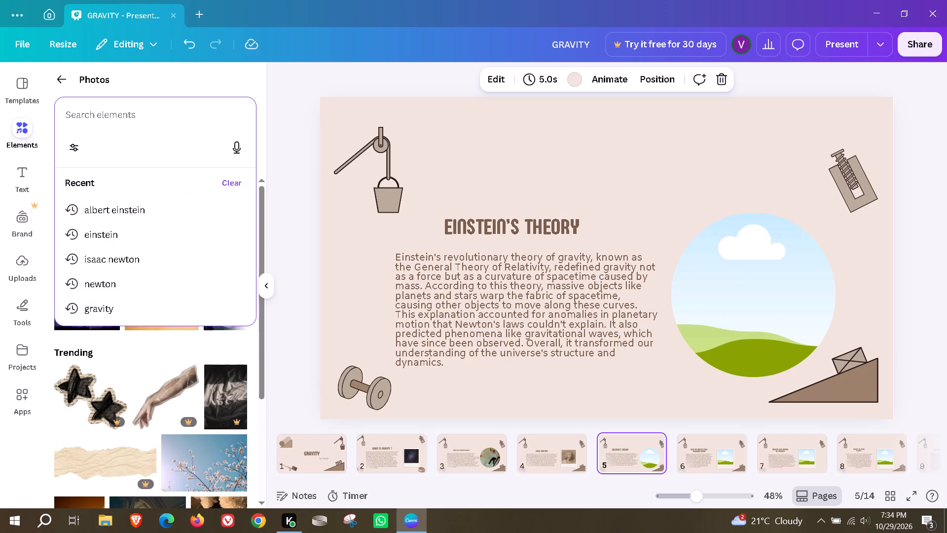
pyautogui.write('gr')
pyautogui.press('a')
pyautogui.press('v')
pyautogui.press('i')
pyautogui.press('t')
pyautogui.press('y')
pyautogui.press('Return')
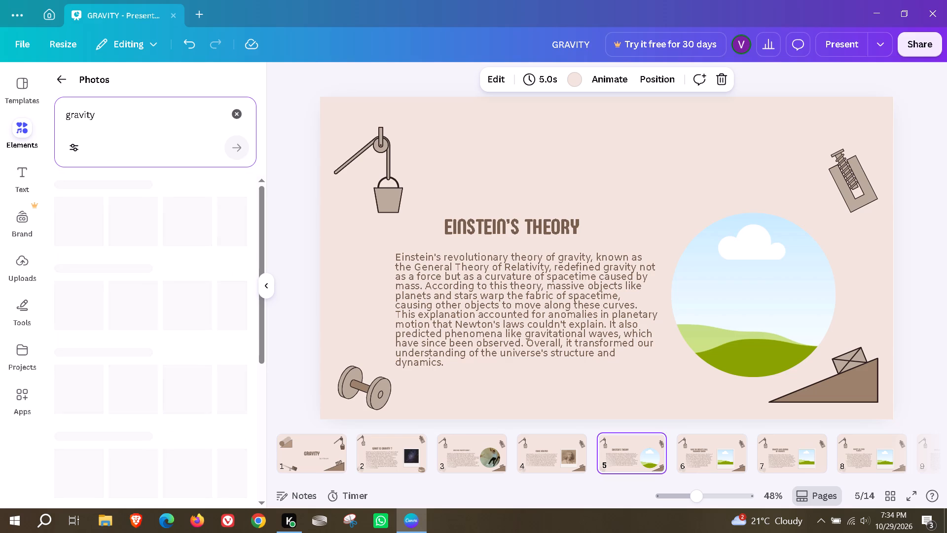
pyautogui.scroll(-6, 147, 356)
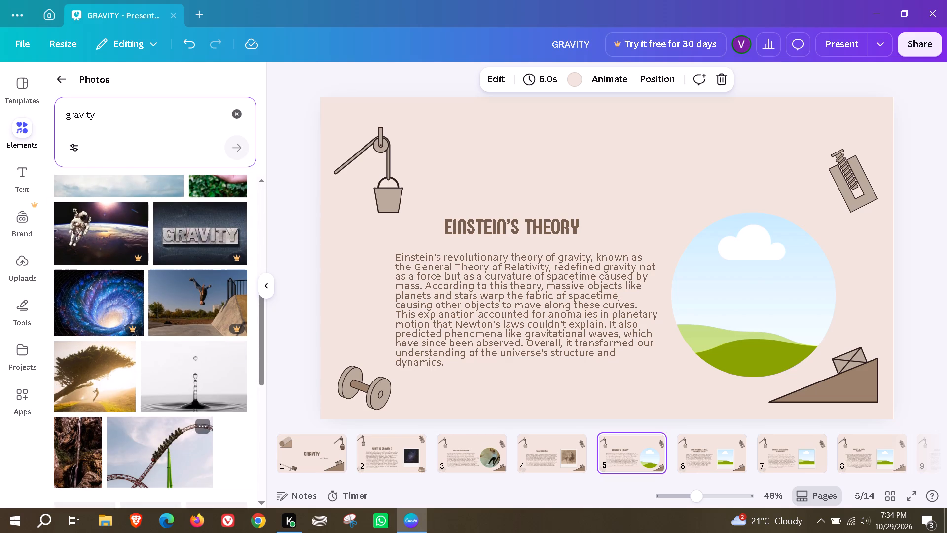
pyautogui.scroll(-1, 164, 443)
pyautogui.moveTo(113, 322); pyautogui.dragTo(739, 285)
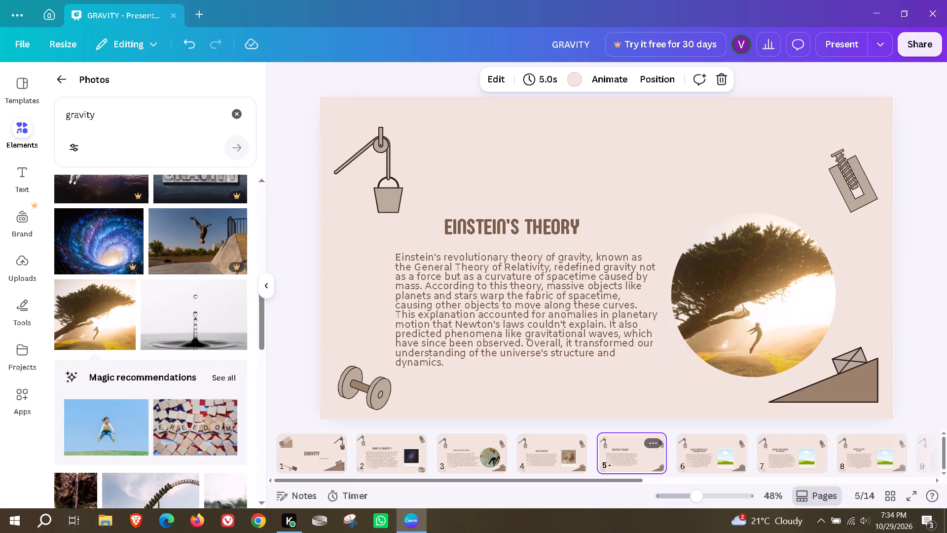
# Fill page 6's polaroid frame with the photo of a water drop rising above rippled water.
pyautogui.click(713, 456)
pyautogui.moveTo(185, 325); pyautogui.dragTo(654, 312)
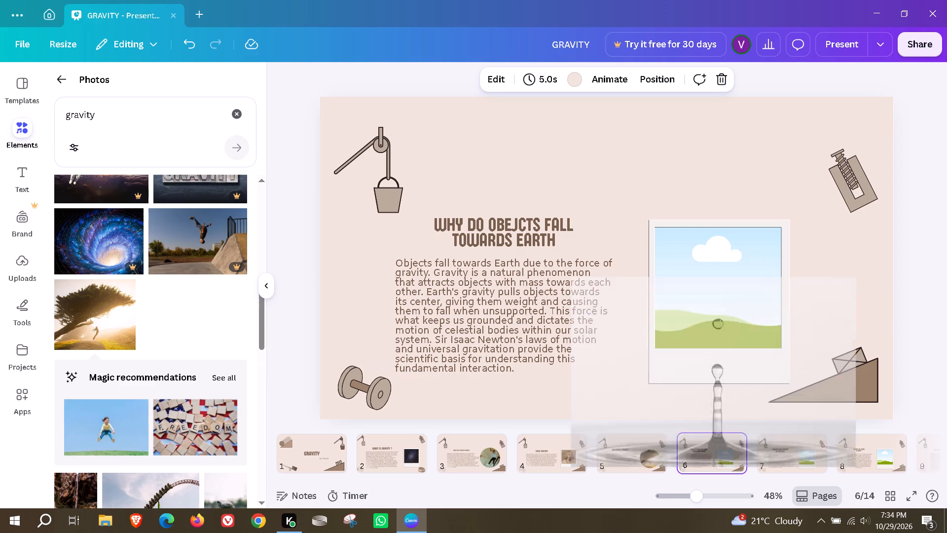
pyautogui.moveTo(654, 312); pyautogui.dragTo(708, 295)
# Fill page 7's polaroid frame with the roller coaster photo from the gravity results.
pyautogui.click(787, 448)
pyautogui.scroll(-3, 172, 361)
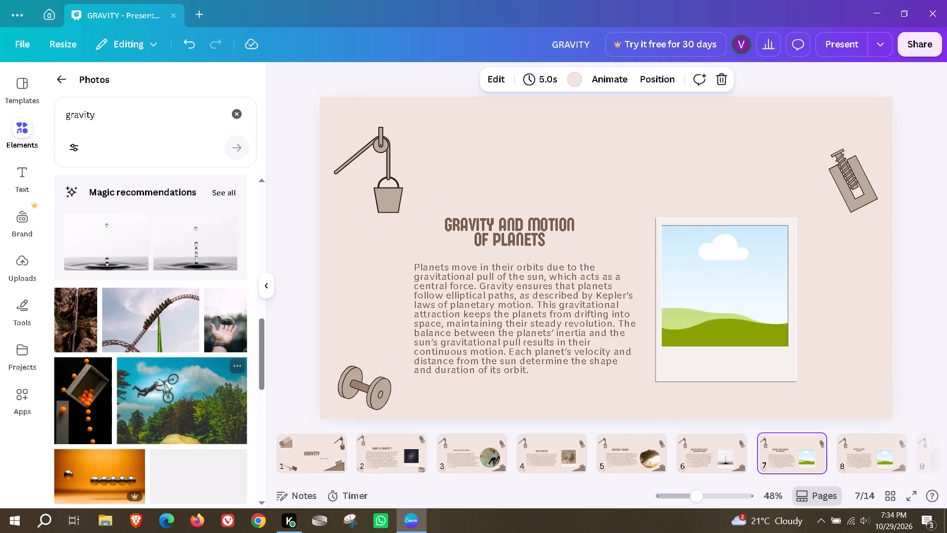
pyautogui.moveTo(154, 335); pyautogui.dragTo(701, 295)
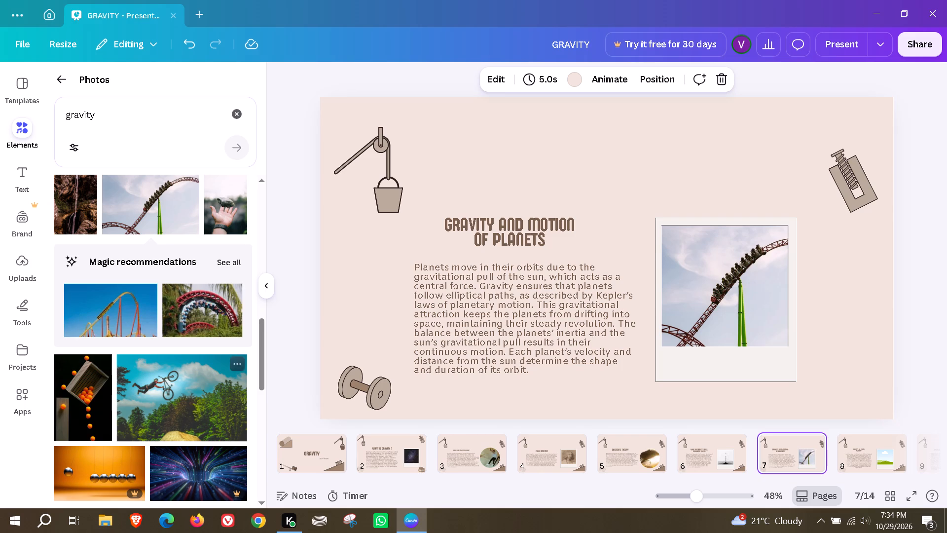
# Fill page 8's polaroid frame with the Milky Way night sky photo from the gravity results.
pyautogui.scroll(-2, 145, 387)
pyautogui.click(866, 456)
pyautogui.scroll(-2, 152, 349)
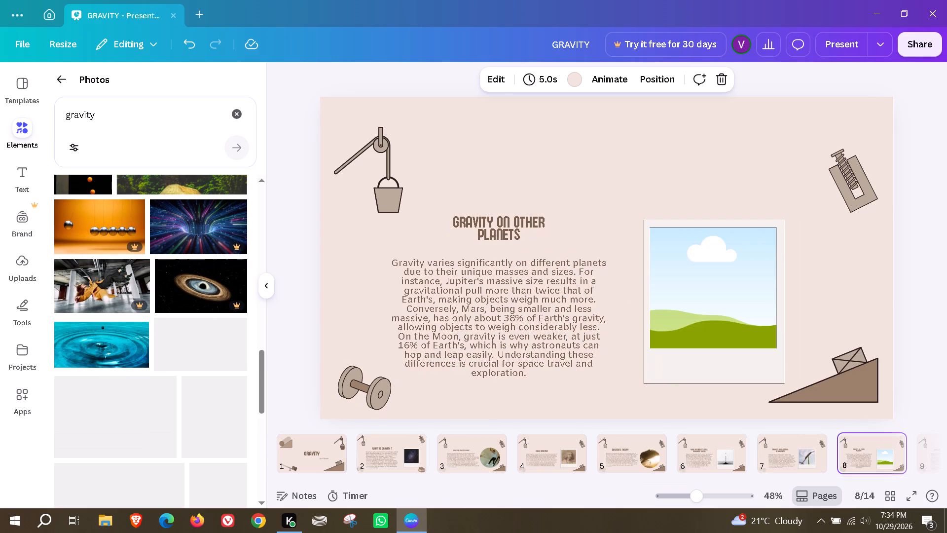
pyautogui.scroll(-1, 183, 394)
pyautogui.moveTo(118, 379); pyautogui.dragTo(656, 343)
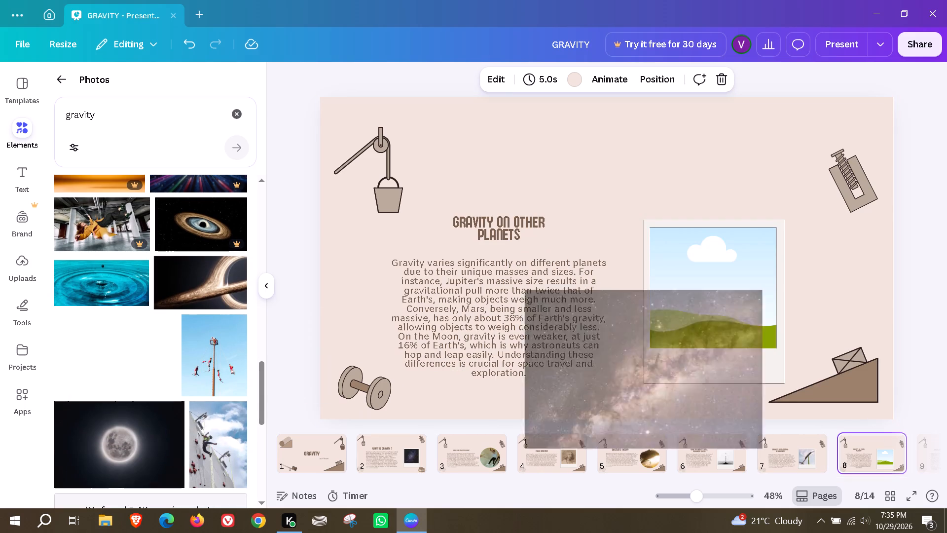
pyautogui.moveTo(656, 343); pyautogui.dragTo(709, 321)
# Fill page 9's polaroid frame with the photo of the glowing full moon on a dark sky.
pyautogui.scroll(-2, 878, 456)
pyautogui.click(810, 457)
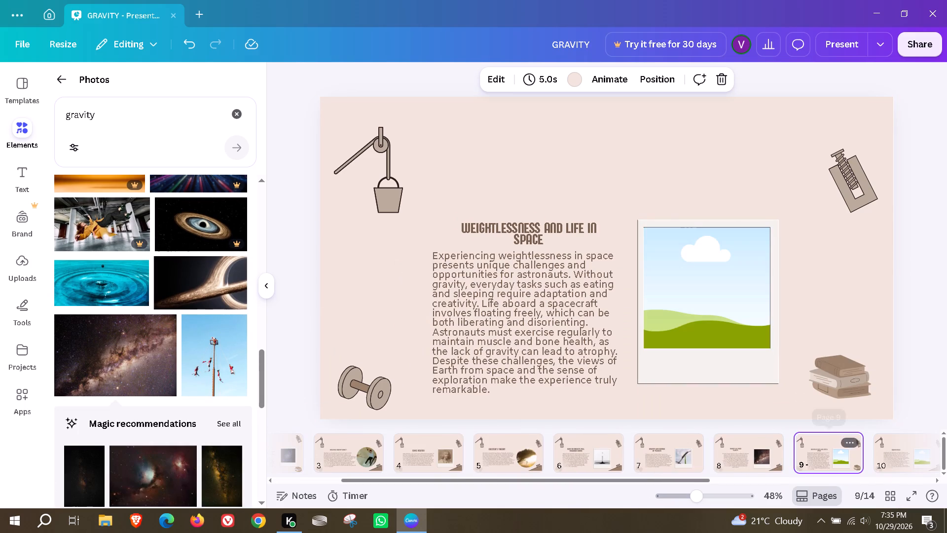
pyautogui.scroll(-4, 178, 379)
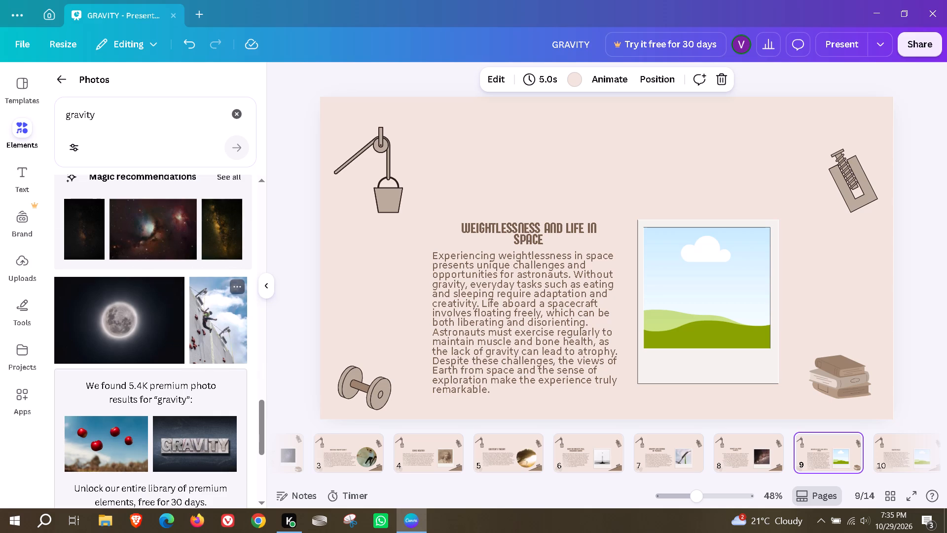
pyautogui.moveTo(137, 344); pyautogui.dragTo(748, 334)
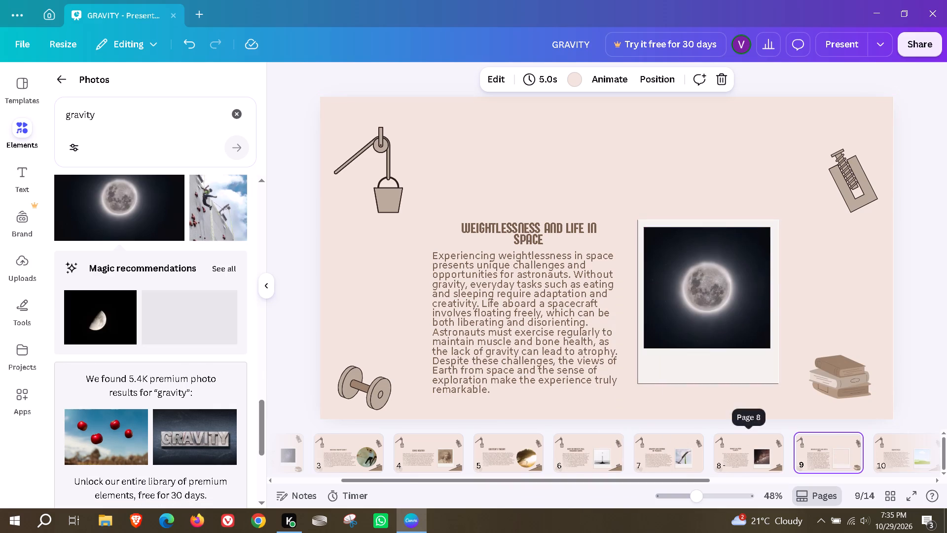
# Fill page 10's polaroid frame with the photo of orange balls against a black background.
pyautogui.scroll(-2, 740, 453)
pyautogui.click(781, 452)
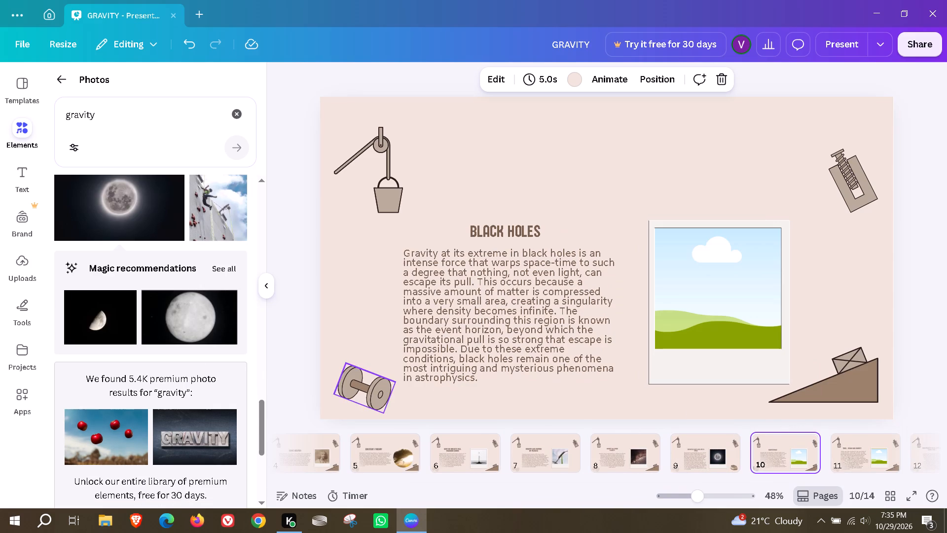
pyautogui.scroll(-7, 183, 376)
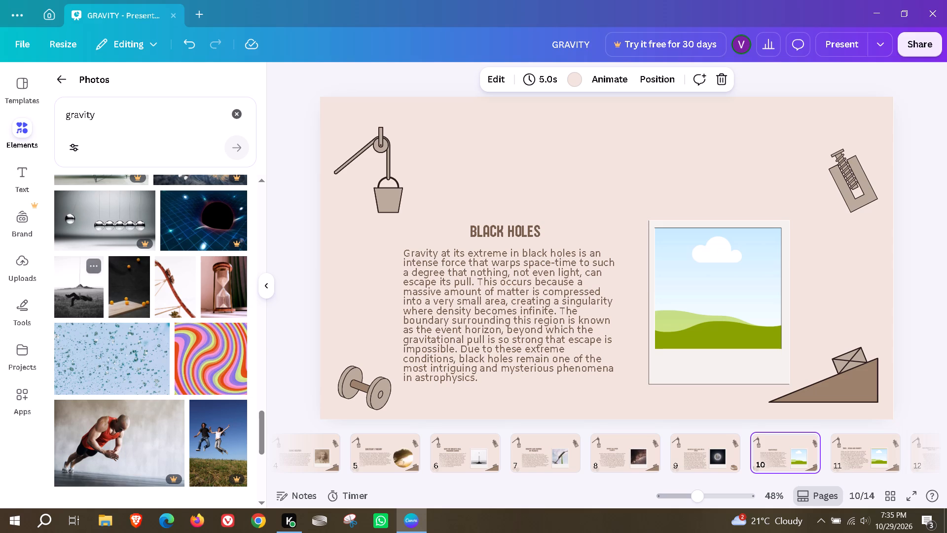
pyautogui.moveTo(116, 306); pyautogui.dragTo(717, 303)
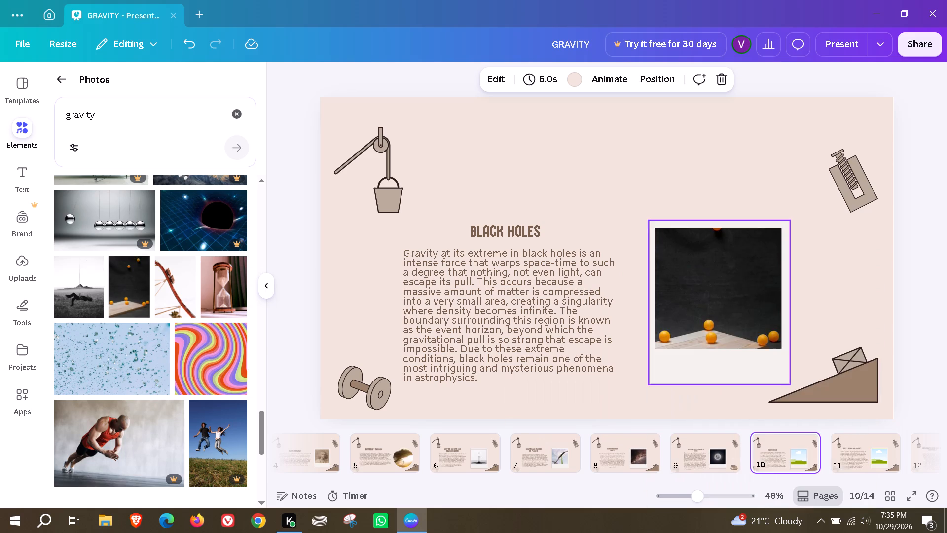
# Fill page 11's polaroid frame with the multicoloured wavy stripe picture from the gravity results.
pyautogui.click(857, 453)
pyautogui.scroll(-3, 225, 351)
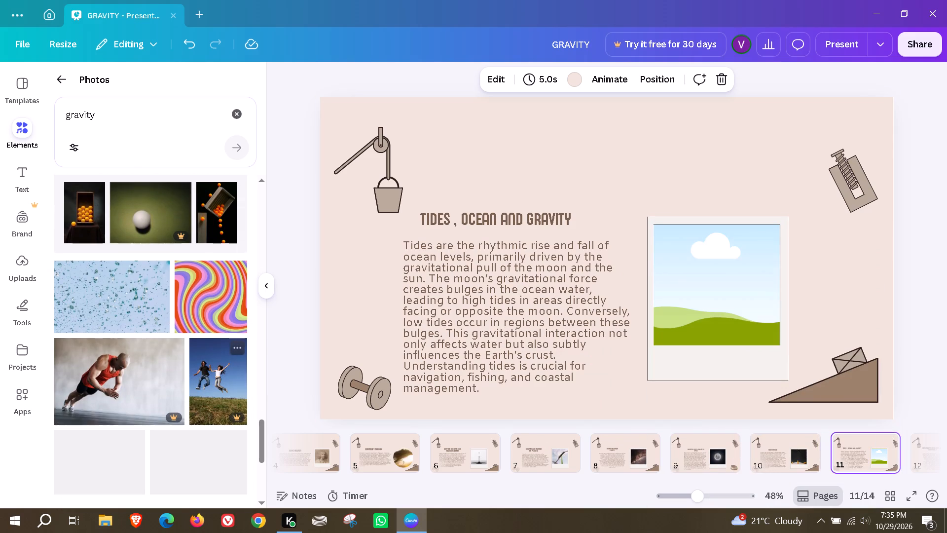
pyautogui.moveTo(195, 315); pyautogui.dragTo(722, 333)
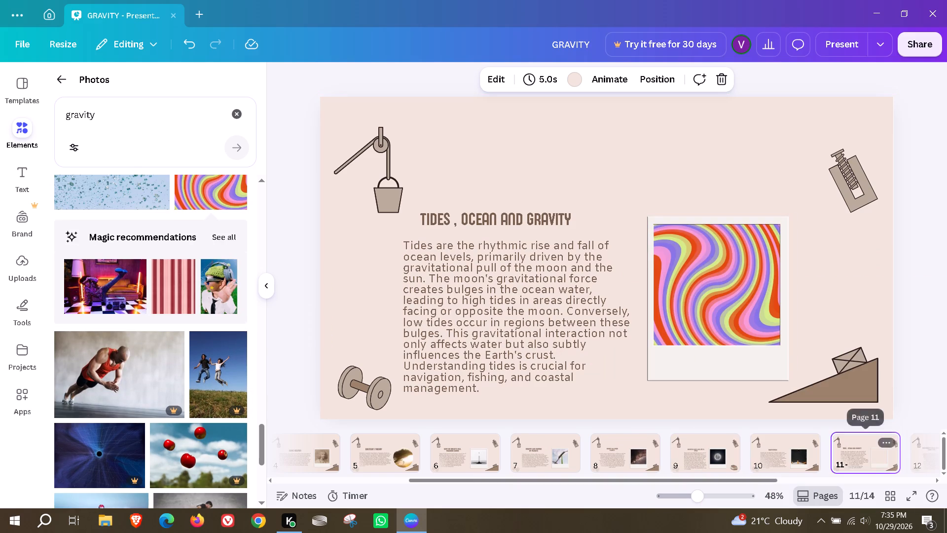
# Fill page 12's polaroid frame with the photo of a Newton's cradle on a black background.
pyautogui.scroll(-2, 838, 462)
pyautogui.click(825, 454)
pyautogui.scroll(-1, 150, 379)
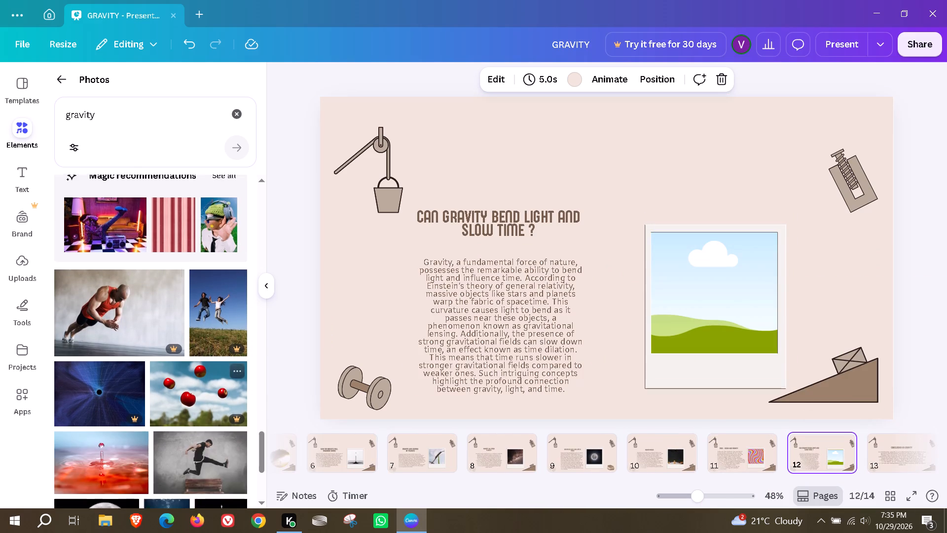
pyautogui.scroll(-3, 151, 386)
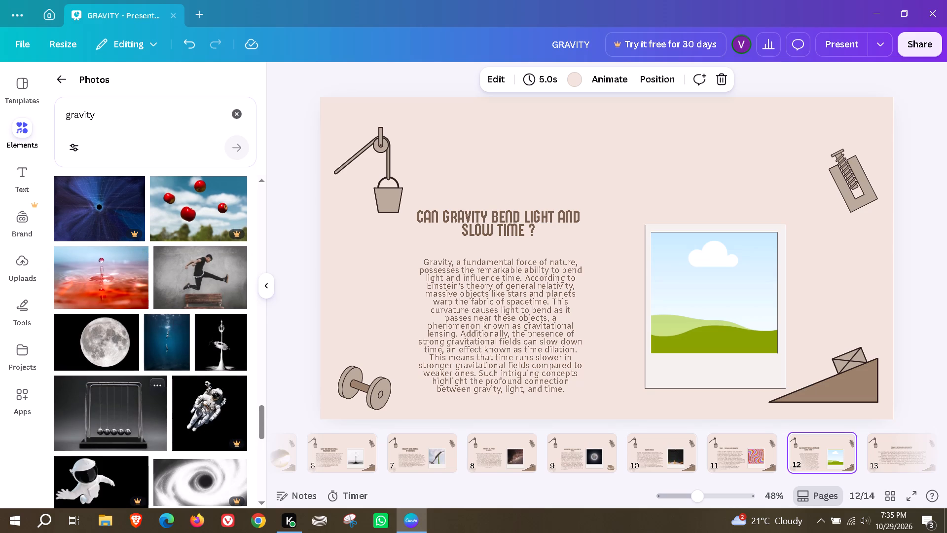
pyautogui.scroll(-2, 137, 413)
pyautogui.scroll(-2, 166, 320)
pyautogui.moveTo(193, 308); pyautogui.dragTo(660, 309)
# Search the animations for gravity and add the turquoise-framed Newton's cradle with blue balls to page 1.
pyautogui.scroll(-3, 792, 465)
pyautogui.click(741, 456)
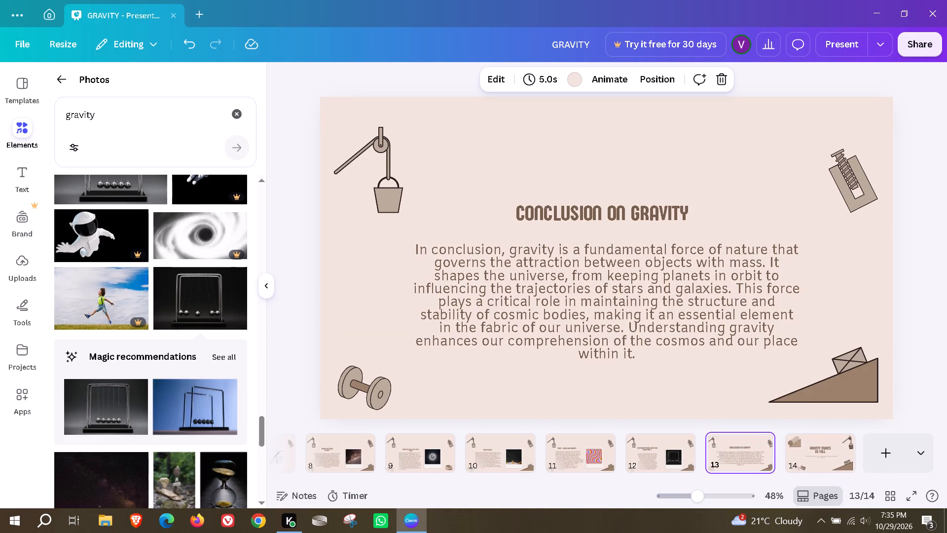
pyautogui.click(813, 449)
pyautogui.scroll(15, 539, 444)
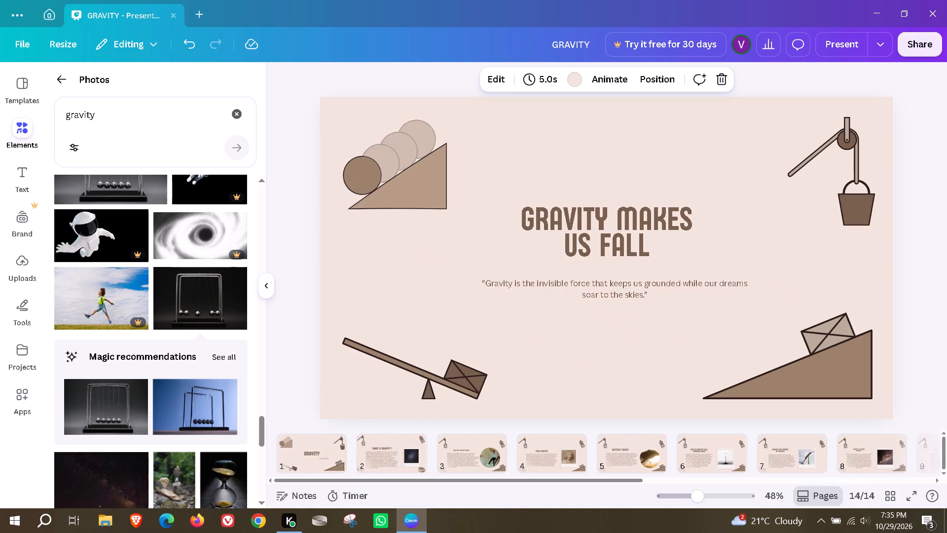
pyautogui.click(290, 449)
pyautogui.click(62, 80)
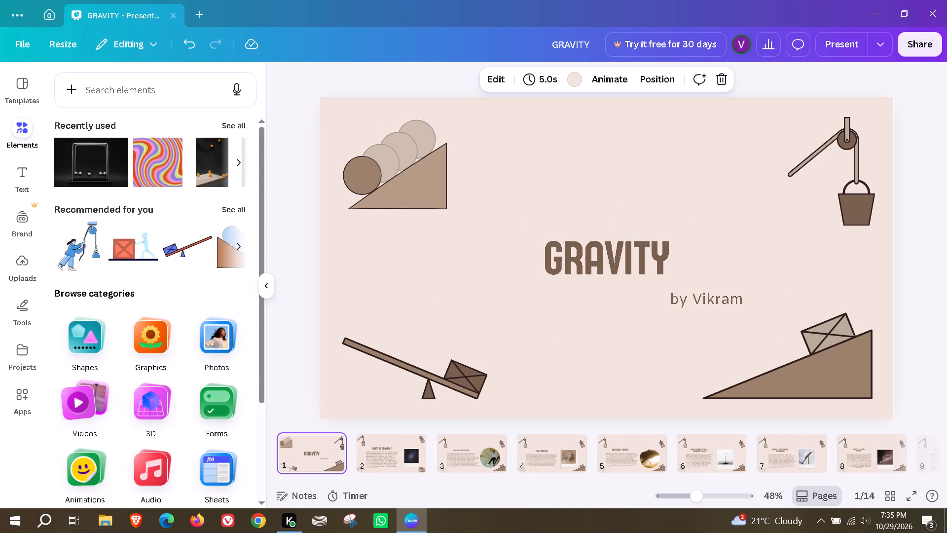
pyautogui.click(96, 455)
pyautogui.click(116, 113)
pyautogui.click(116, 113)
pyautogui.write('gravit')
pyautogui.press('y')
pyautogui.press('Return')
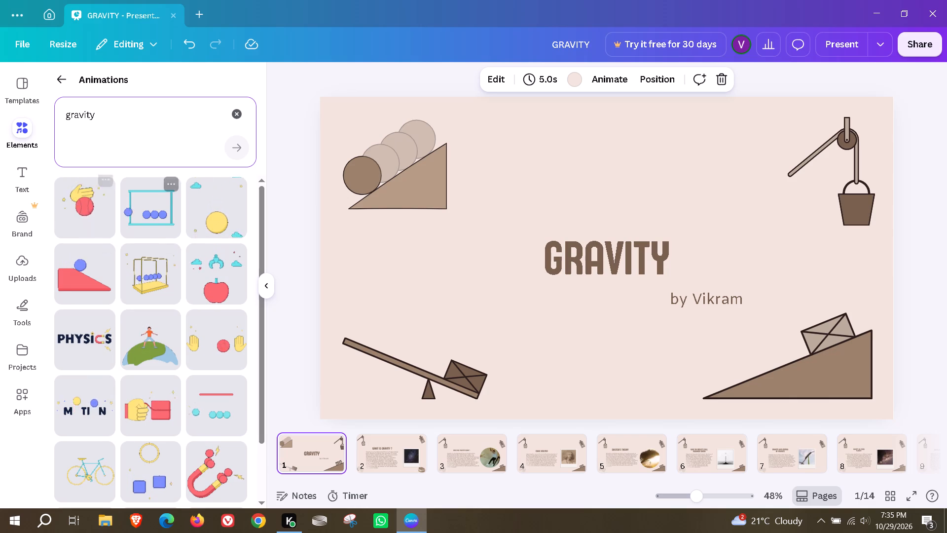
pyautogui.moveTo(153, 217); pyautogui.dragTo(482, 155)
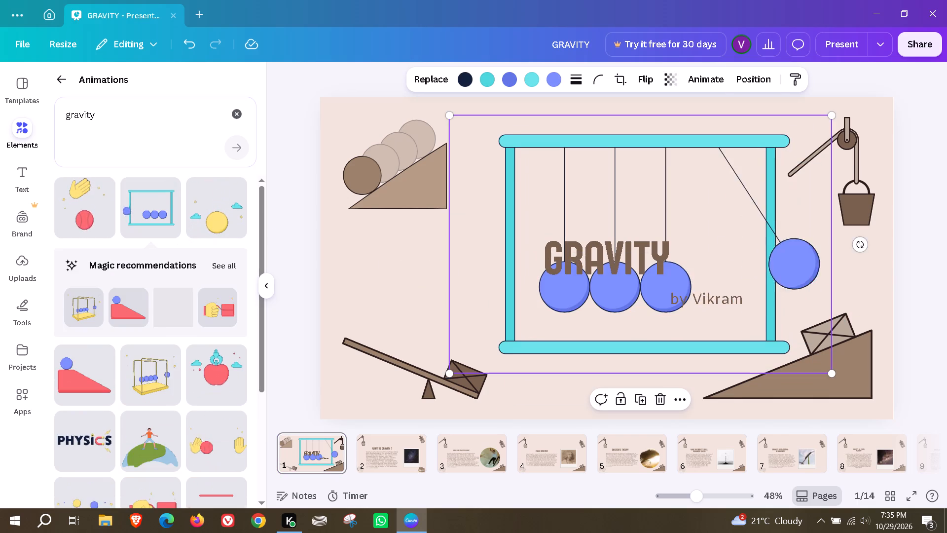
# Shrink page 1's cradle animation and centre it above the GRAVITY title, moving the title and byline down to make room.
pyautogui.moveTo(830, 120); pyautogui.dragTo(595, 292)
pyautogui.moveTo(519, 349); pyautogui.dragTo(605, 194)
pyautogui.moveTo(703, 302); pyautogui.dragTo(712, 331)
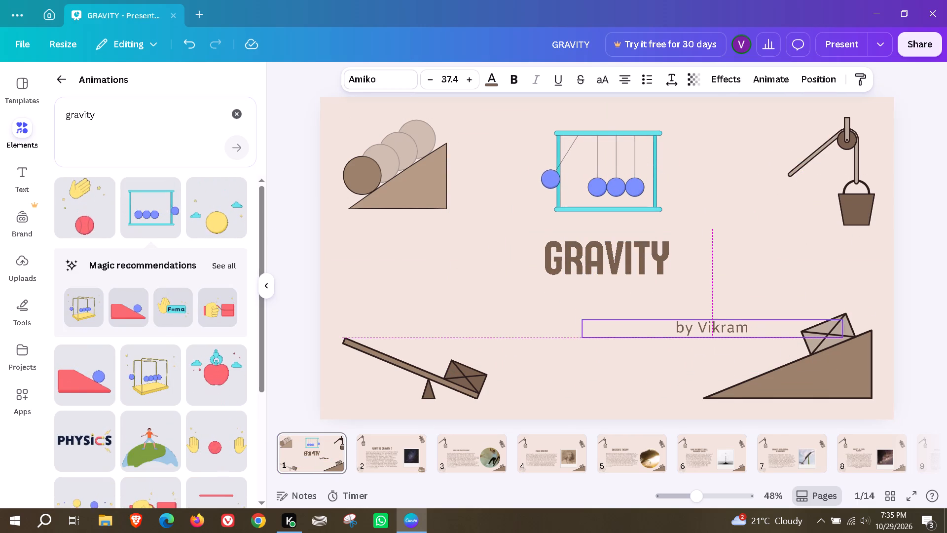
pyautogui.moveTo(639, 265); pyautogui.dragTo(642, 304)
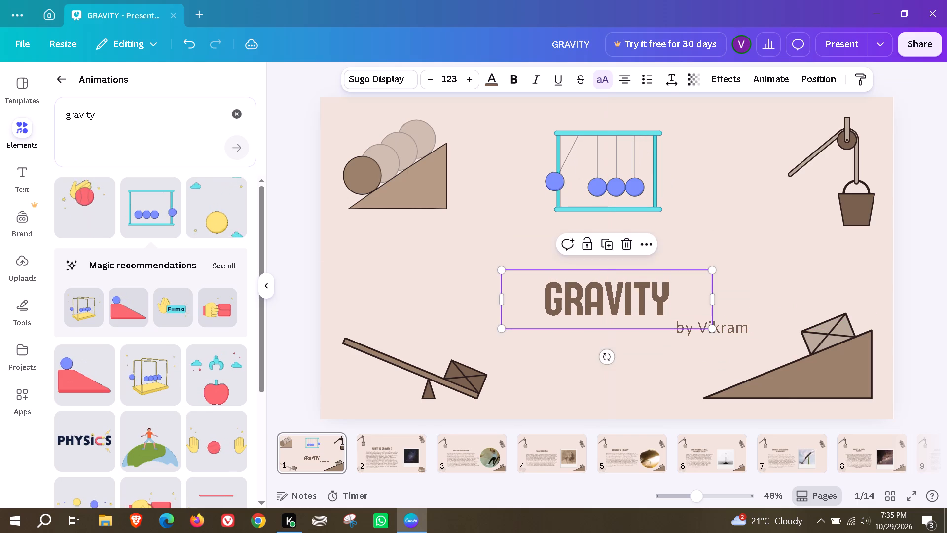
pyautogui.moveTo(640, 296); pyautogui.dragTo(637, 285)
pyautogui.moveTo(661, 181); pyautogui.dragTo(661, 209)
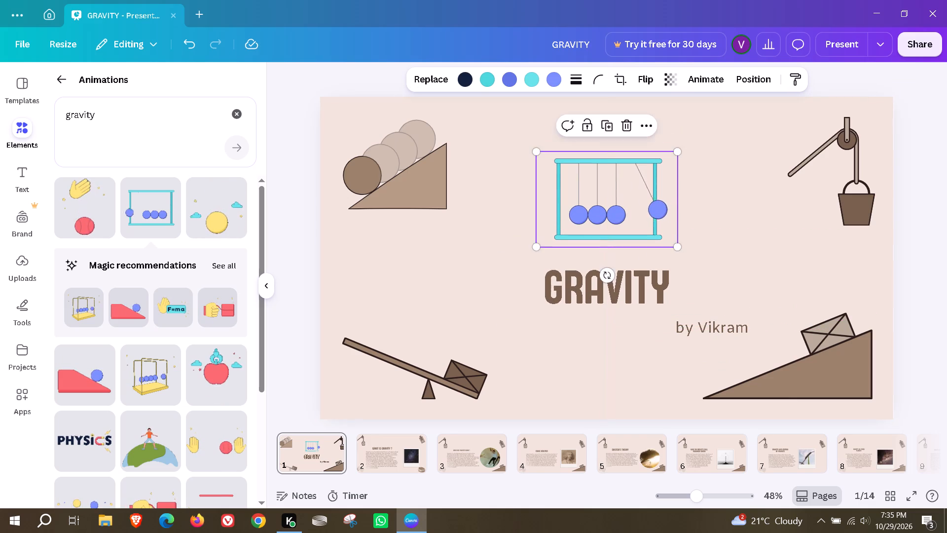
pyautogui.click(719, 228)
# Add the bouncing yellow ball with turquoise clouds animation to page 2, shrunk and placed above the WHAT IS GRAVITY ? title.
pyautogui.click(398, 462)
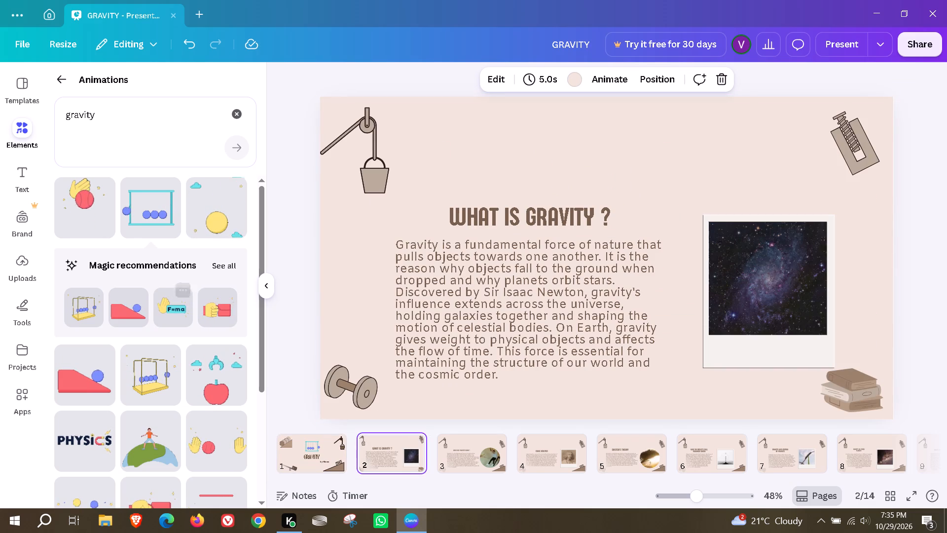
pyautogui.moveTo(206, 225); pyautogui.dragTo(485, 159)
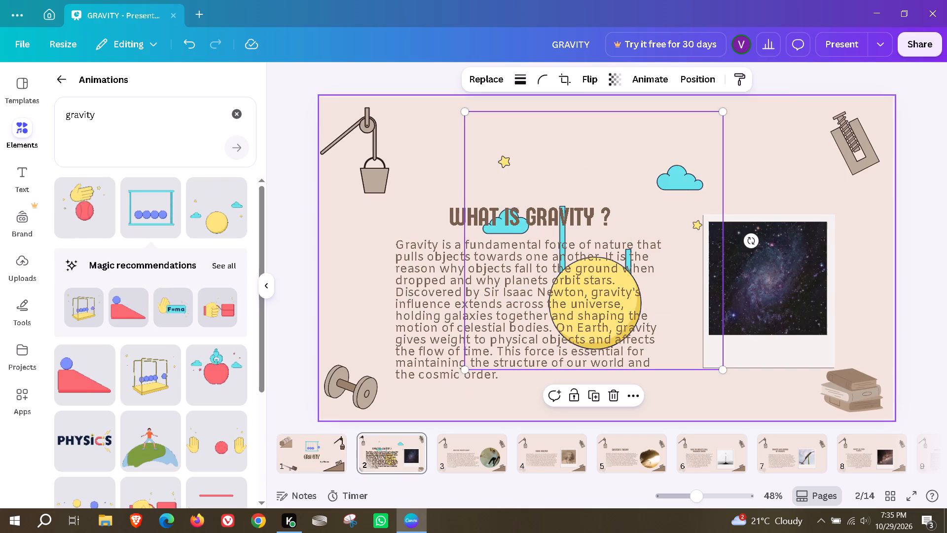
pyautogui.moveTo(723, 116); pyautogui.dragTo(577, 340)
pyautogui.moveTo(516, 356); pyautogui.dragTo(622, 168)
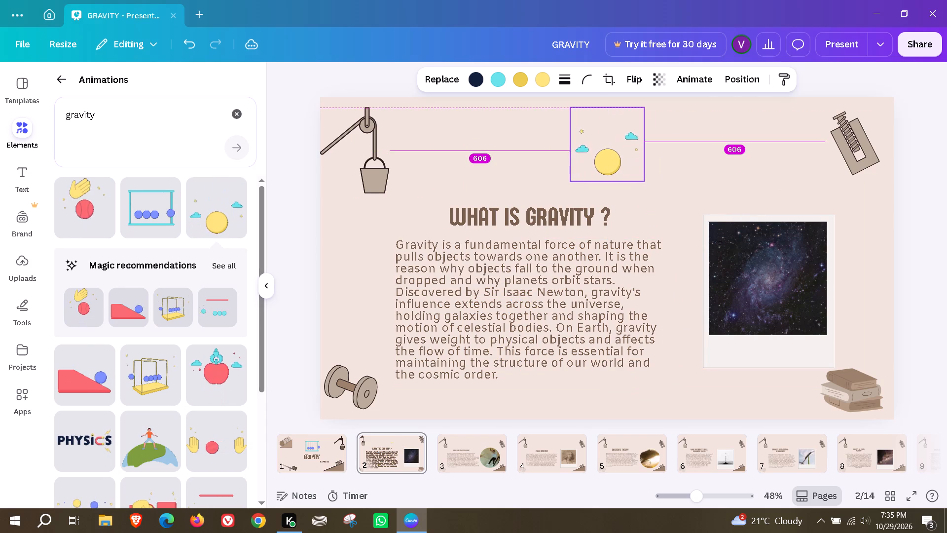
# Add the hand bouncing a red ball animation to page 3, shrunk and placed above the HOW DOES GRAVITY WORK ? title.
pyautogui.click(478, 451)
pyautogui.moveTo(103, 227); pyautogui.dragTo(536, 196)
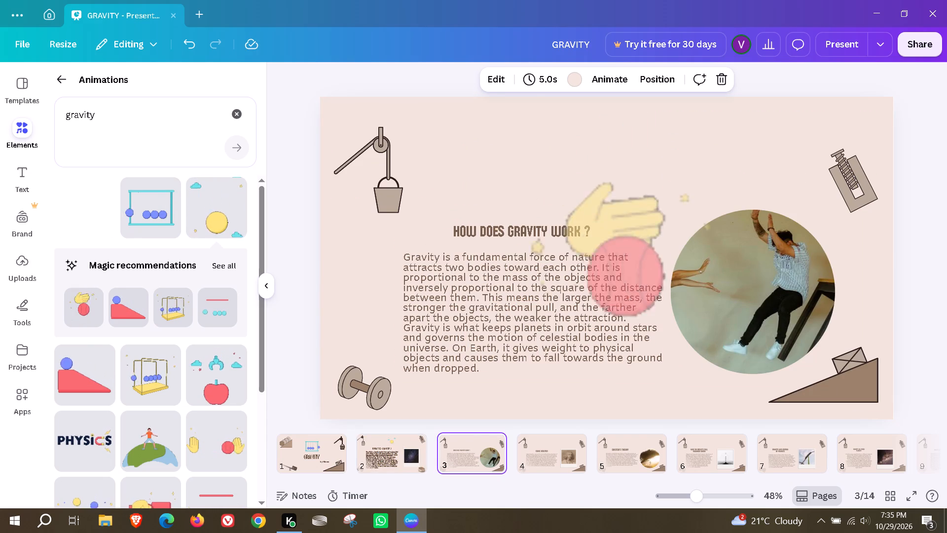
pyautogui.moveTo(536, 196); pyautogui.dragTo(527, 191)
pyautogui.moveTo(735, 140); pyautogui.dragTo(592, 346)
pyautogui.moveTo(539, 389); pyautogui.dragTo(624, 213)
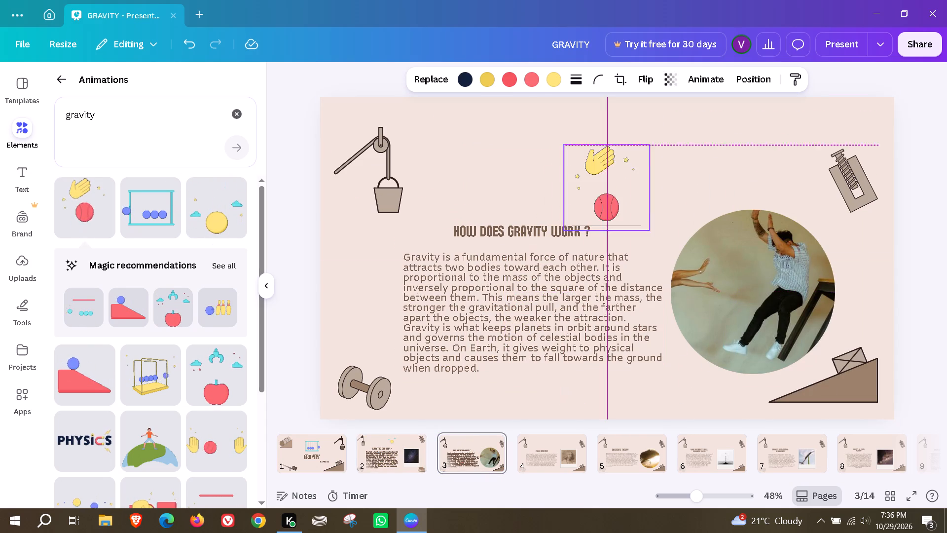
pyautogui.moveTo(624, 213); pyautogui.dragTo(628, 196)
# Add the yellow-framed Newton's cradle animation to page 4, shrunk and placed at the top centre above the ISAAC NEWTON title.
pyautogui.click(555, 455)
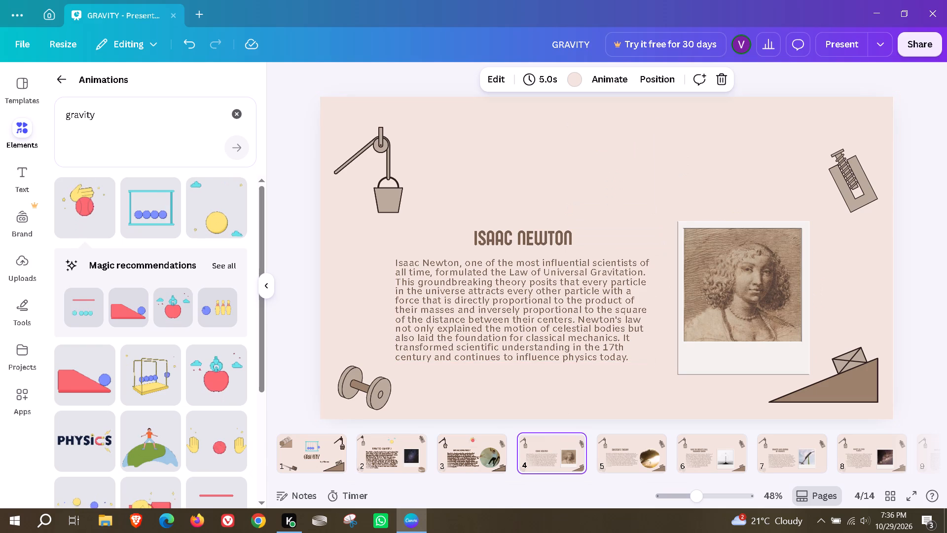
pyautogui.scroll(-1, 178, 365)
pyautogui.moveTo(154, 331); pyautogui.dragTo(534, 191)
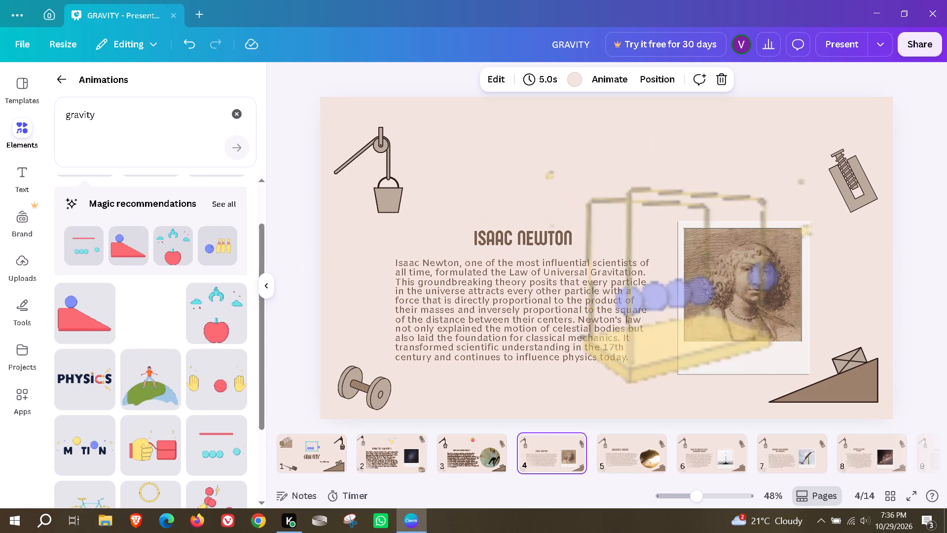
pyautogui.moveTo(534, 191); pyautogui.dragTo(476, 170)
pyautogui.moveTo(764, 123); pyautogui.dragTo(594, 320)
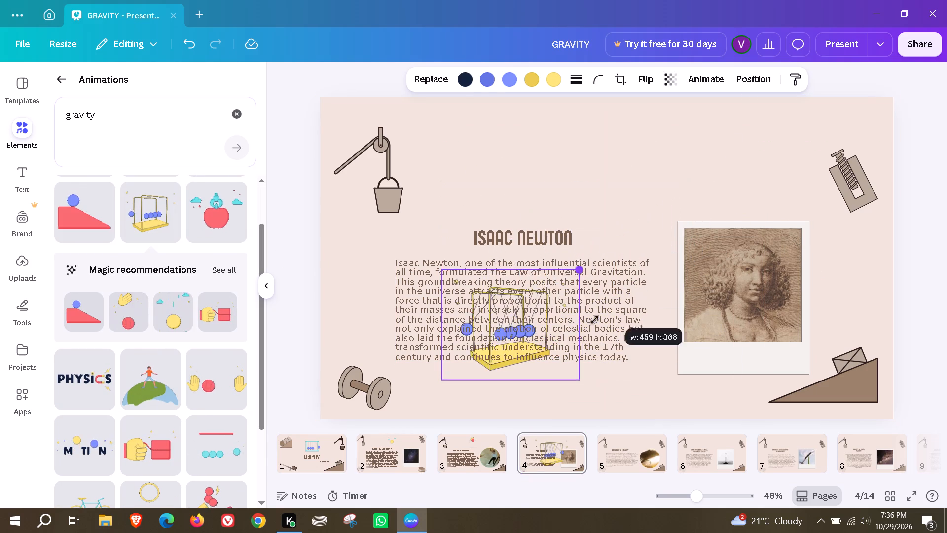
pyautogui.moveTo(594, 320); pyautogui.dragTo(575, 336)
pyautogui.moveTo(497, 366); pyautogui.dragTo(595, 180)
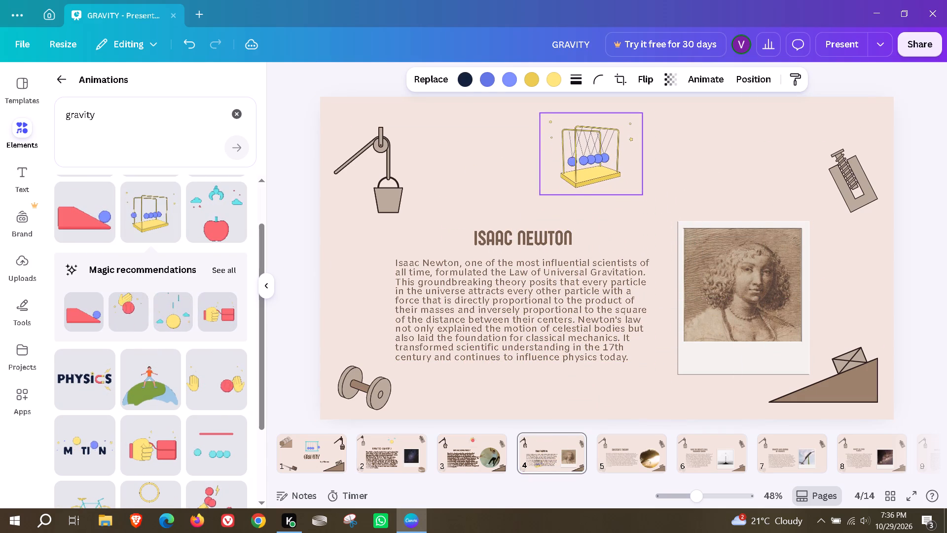
pyautogui.moveTo(595, 180); pyautogui.dragTo(602, 183)
# Add the animation of a person standing on the globe to page 5, resized to fit above the EINSTEIN'S THEORY title.
pyautogui.click(638, 453)
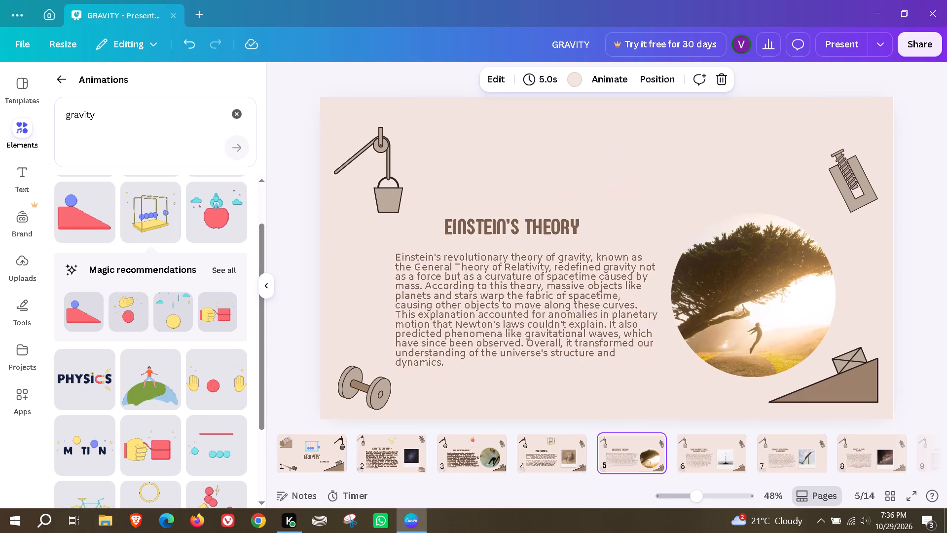
pyautogui.moveTo(154, 398); pyautogui.dragTo(488, 160)
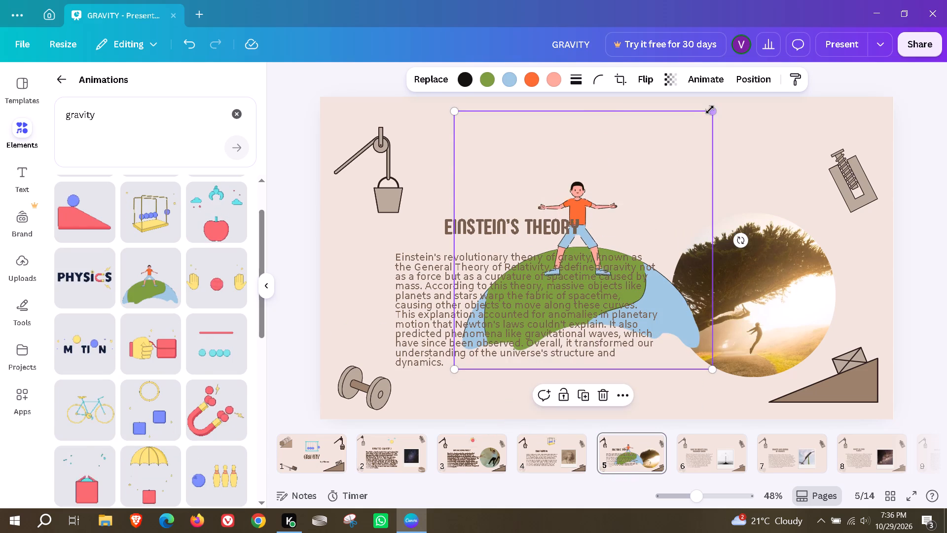
pyautogui.moveTo(710, 109); pyautogui.dragTo(565, 358)
pyautogui.moveTo(500, 369); pyautogui.dragTo(649, 172)
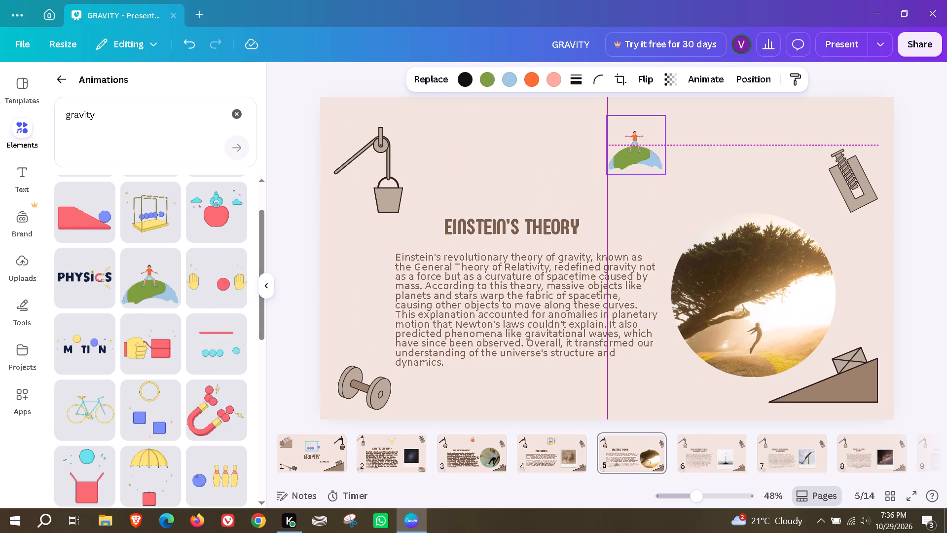
pyautogui.moveTo(649, 172); pyautogui.dragTo(630, 176)
pyautogui.moveTo(640, 184); pyautogui.dragTo(681, 236)
pyautogui.moveTo(644, 188); pyautogui.dragTo(621, 171)
# Add the MOTION lettering animation with bouncing balls to page 6, shrunk and centred above the title.
pyautogui.click(697, 446)
pyautogui.scroll(-1, 147, 362)
pyautogui.moveTo(88, 300); pyautogui.dragTo(457, 157)
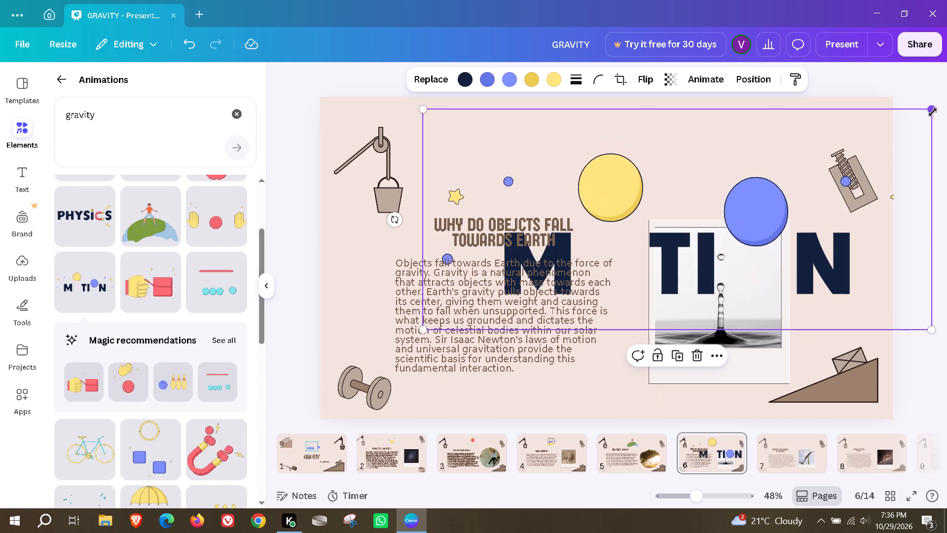
pyautogui.moveTo(933, 112); pyautogui.dragTo(612, 286)
pyautogui.moveTo(537, 305); pyautogui.dragTo(640, 168)
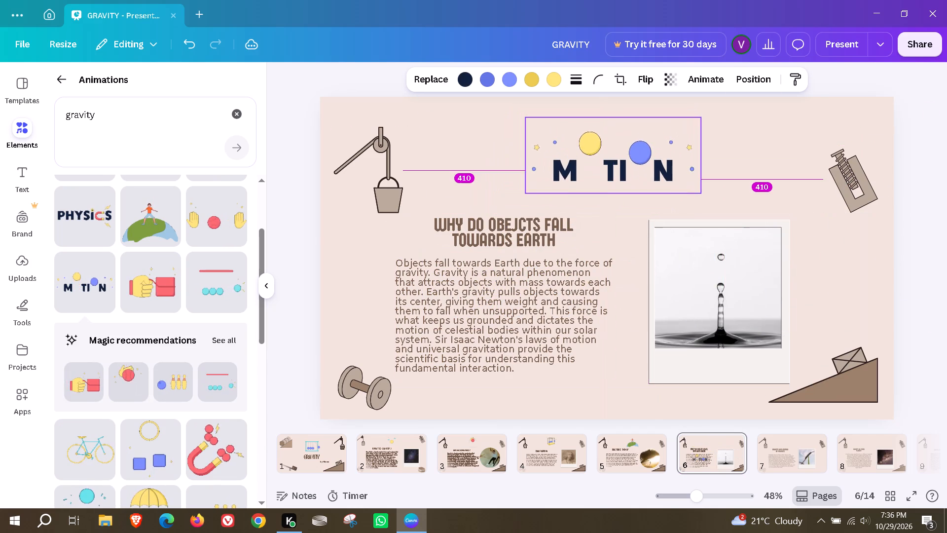
pyautogui.moveTo(640, 168); pyautogui.dragTo(635, 167)
# Add the conveyor belt with a brown box animation to page 7, resized and centred above the GRAVITY AND MOTION OF PLANETS title.
pyautogui.click(775, 445)
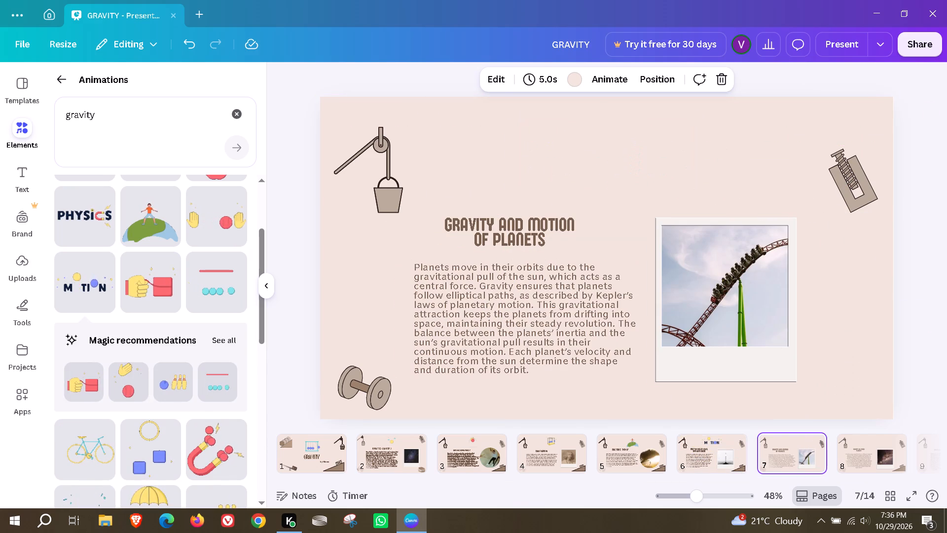
pyautogui.scroll(-2, 95, 351)
pyautogui.scroll(-2, 166, 383)
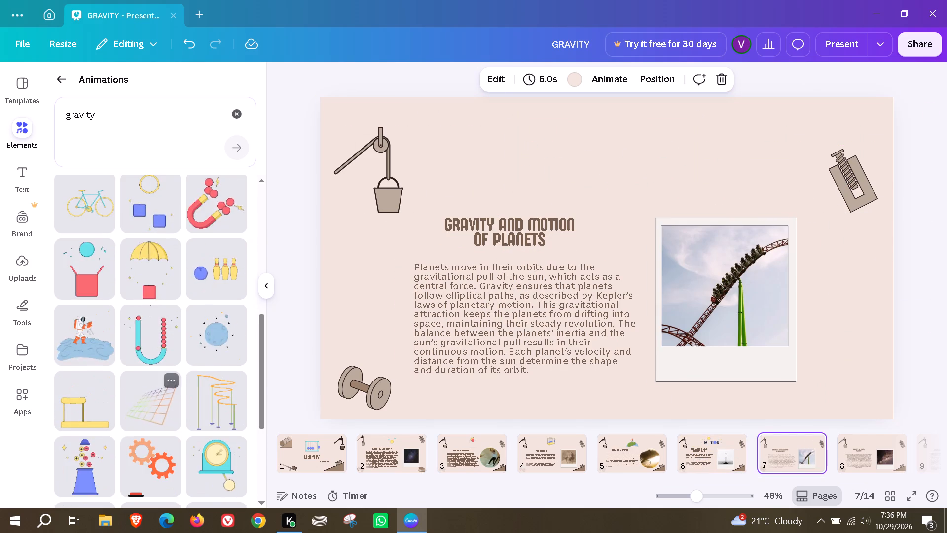
pyautogui.scroll(-3, 166, 383)
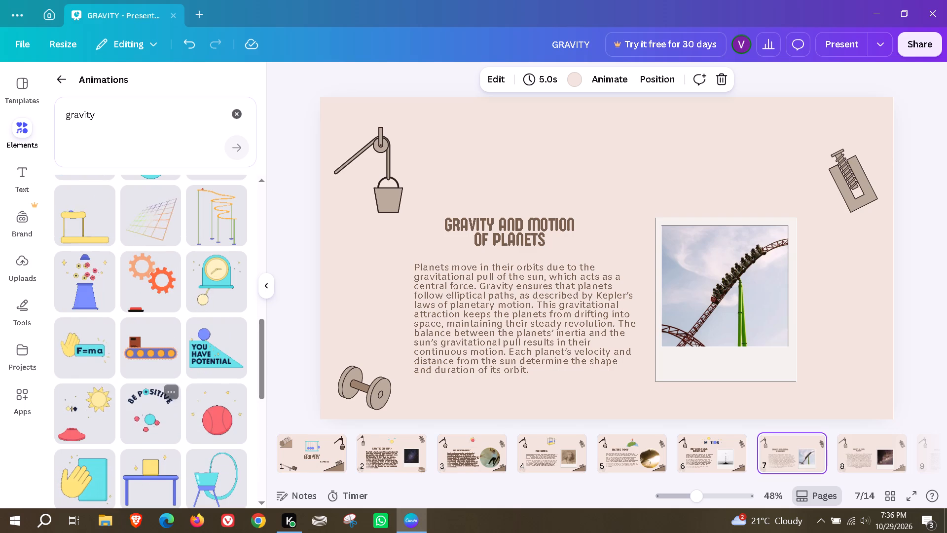
pyautogui.scroll(-2, 109, 408)
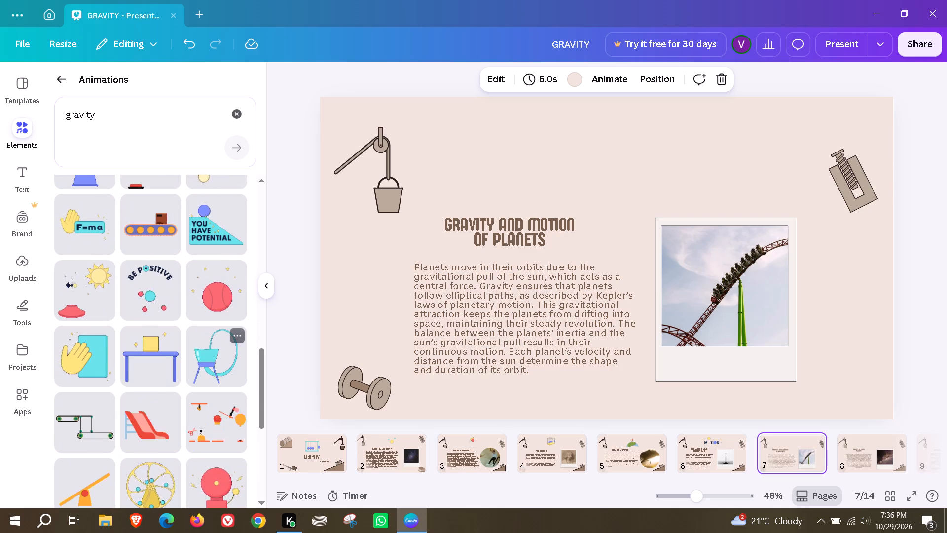
pyautogui.moveTo(216, 237); pyautogui.dragTo(200, 252)
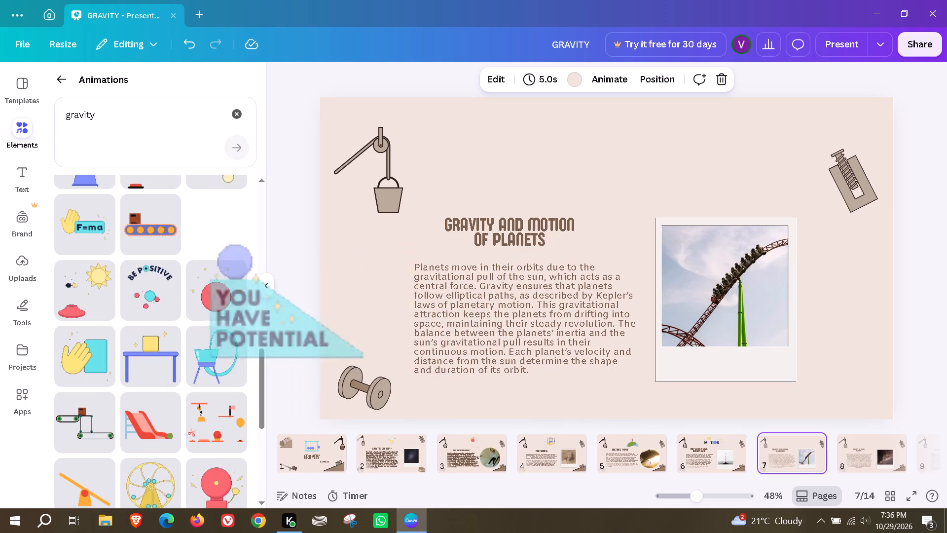
pyautogui.moveTo(200, 252); pyautogui.dragTo(207, 227)
pyautogui.moveTo(157, 238); pyautogui.dragTo(461, 214)
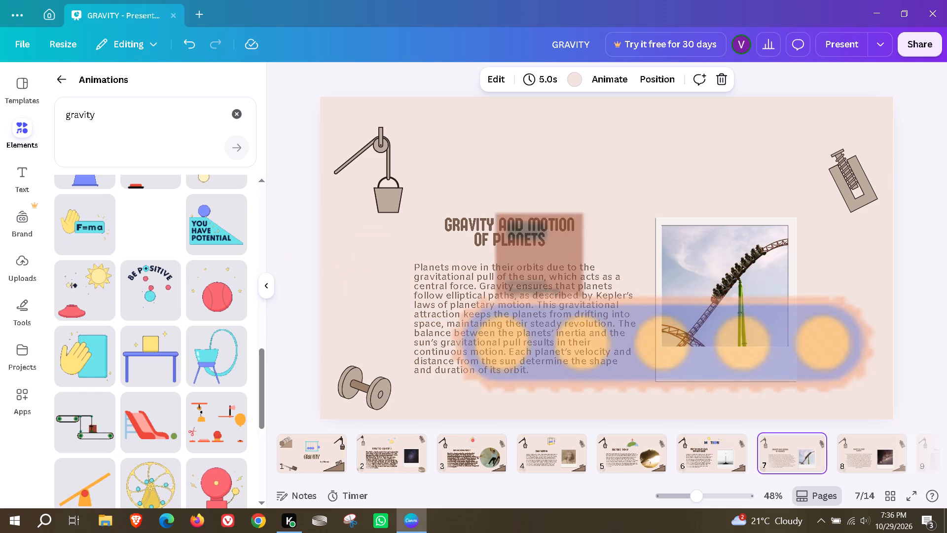
pyautogui.moveTo(901, 169); pyautogui.dragTo(592, 365)
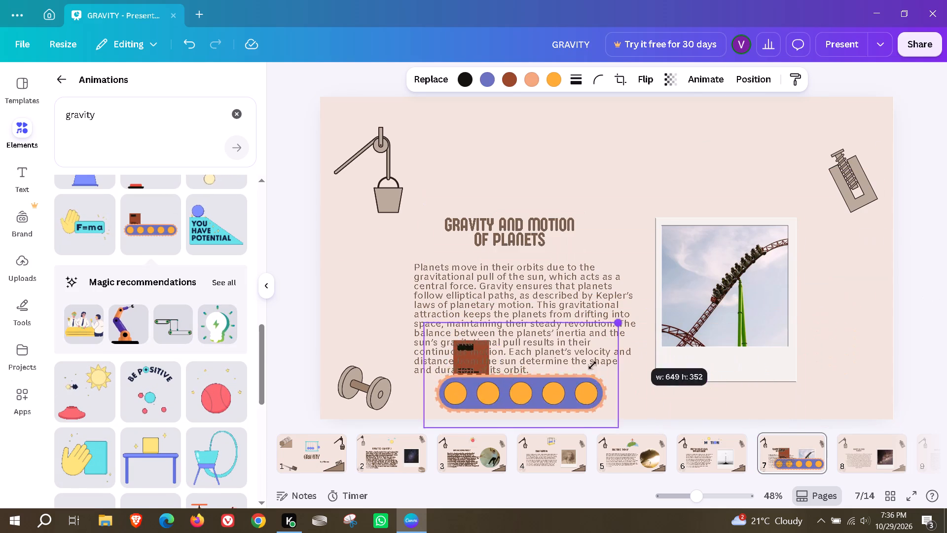
pyautogui.moveTo(592, 365); pyautogui.dragTo(528, 390)
pyautogui.moveTo(477, 406); pyautogui.dragTo(604, 161)
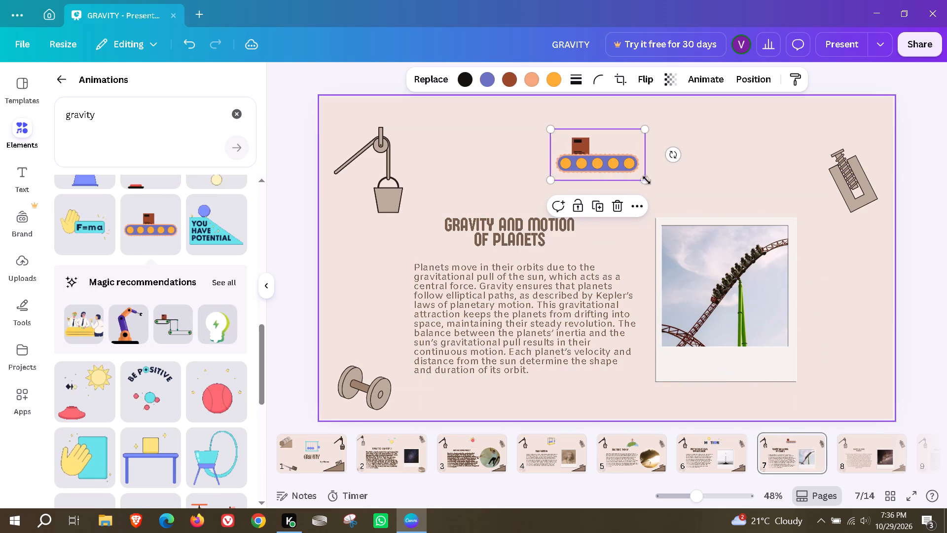
pyautogui.moveTo(640, 184); pyautogui.dragTo(708, 216)
pyautogui.moveTo(671, 196); pyautogui.dragTo(649, 183)
pyautogui.click(730, 187)
# Add the animation of a sun and a red-based glass bulb to page 8, shrunk and placed above the GRAVITY ON OTHER PLANETS title.
pyautogui.scroll(-2, 766, 481)
pyautogui.click(758, 465)
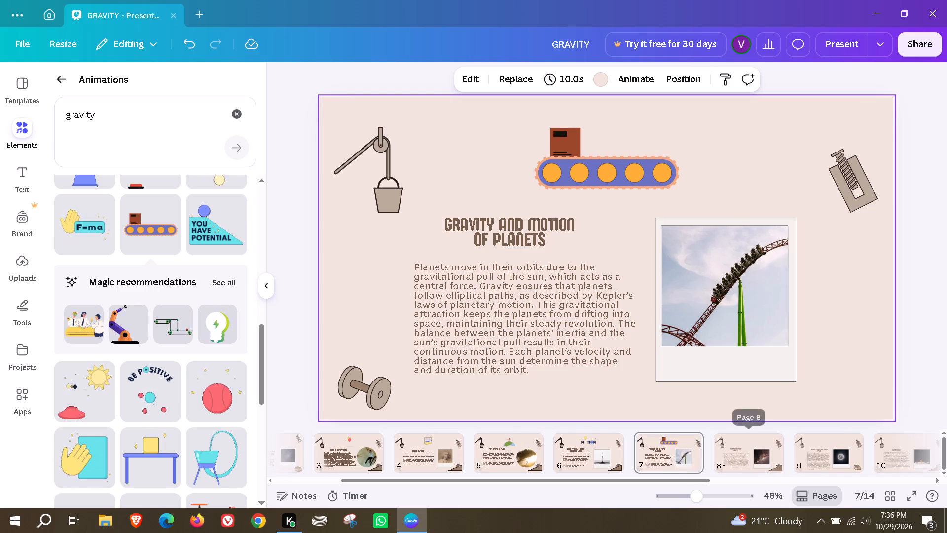
pyautogui.scroll(-1, 176, 366)
pyautogui.moveTo(91, 347); pyautogui.dragTo(325, 368)
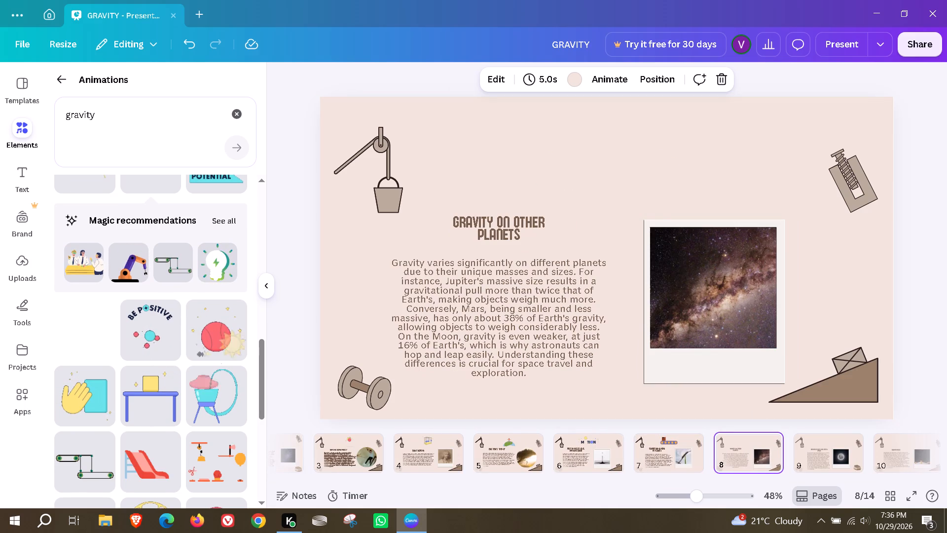
pyautogui.moveTo(325, 368); pyautogui.dragTo(459, 213)
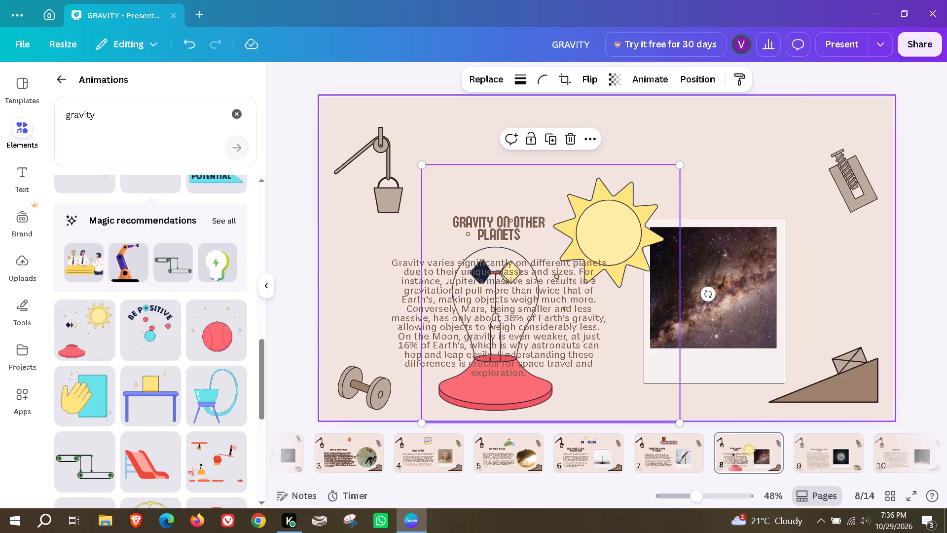
pyautogui.moveTo(680, 164); pyautogui.dragTo(554, 369)
pyautogui.moveTo(481, 405); pyautogui.dragTo(569, 286)
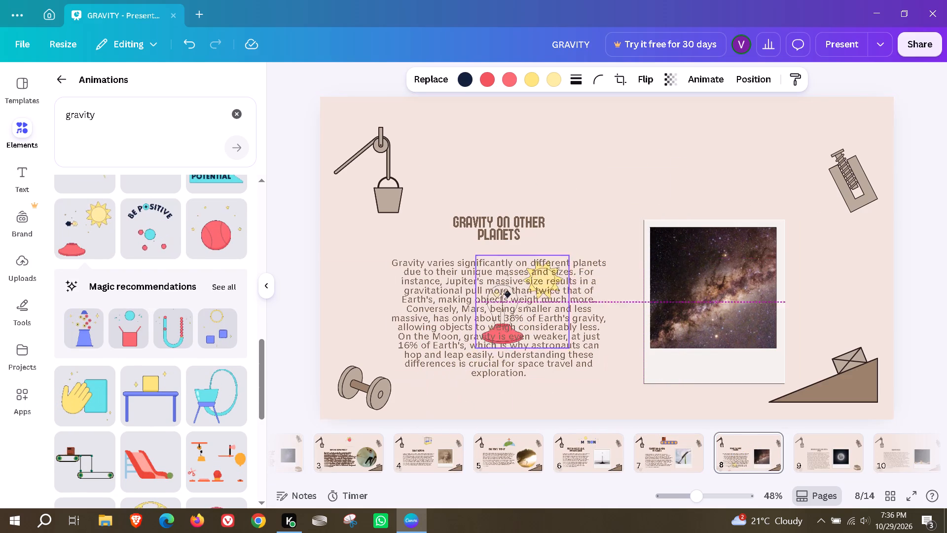
pyautogui.moveTo(569, 286); pyautogui.dragTo(630, 187)
pyautogui.click(722, 189)
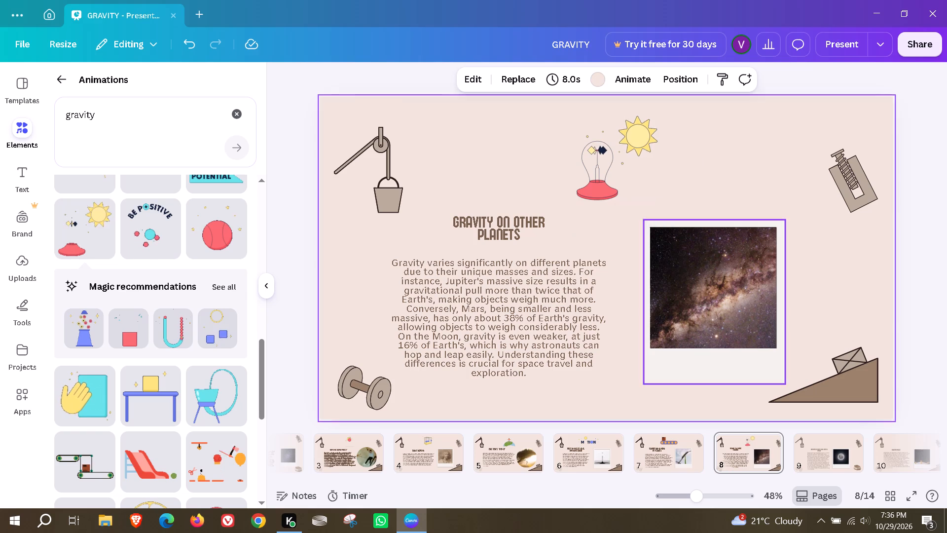
# Add the red stopwatch animation to page 9, shrunk and placed at the top centre above the WEIGHTLESSNESS AND LIFE IN SPACE title.
pyautogui.scroll(-2, 743, 485)
pyautogui.click(801, 443)
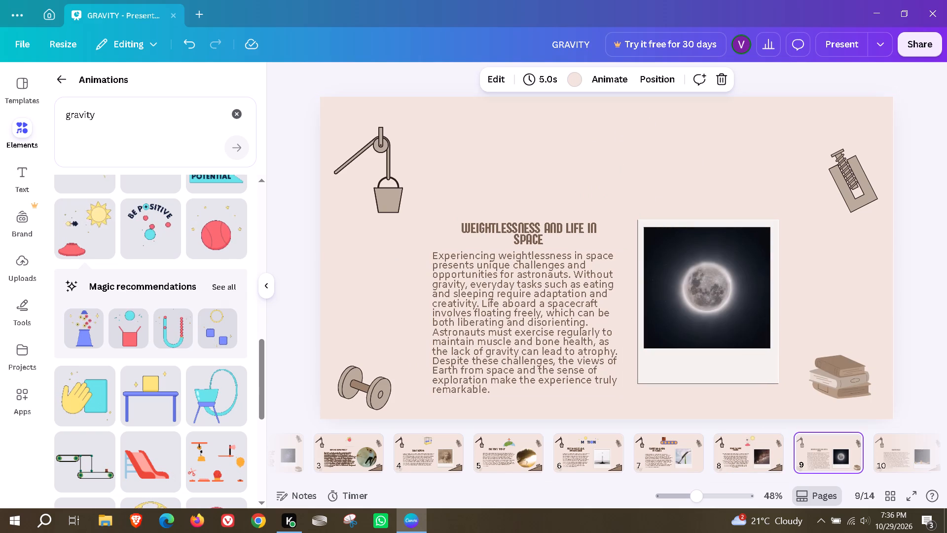
pyautogui.scroll(-2, 136, 342)
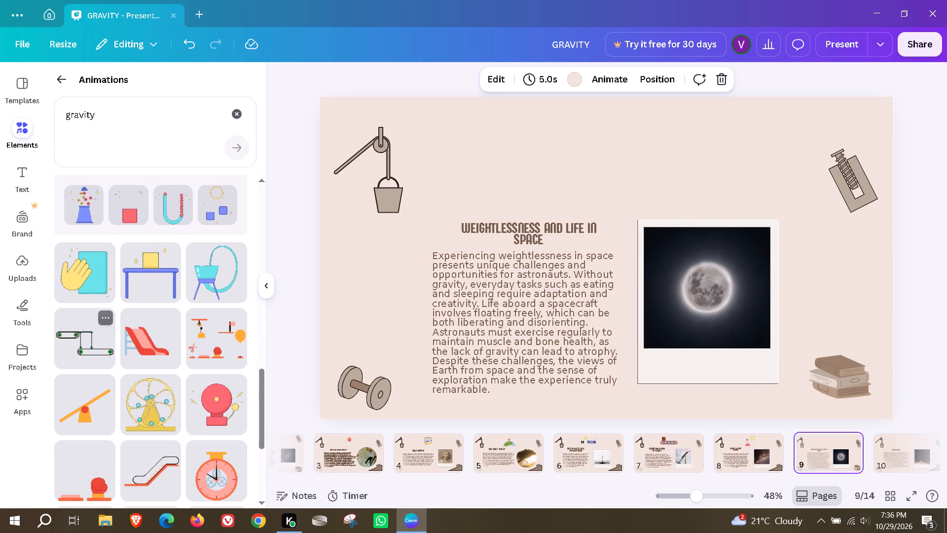
pyautogui.scroll(-2, 77, 433)
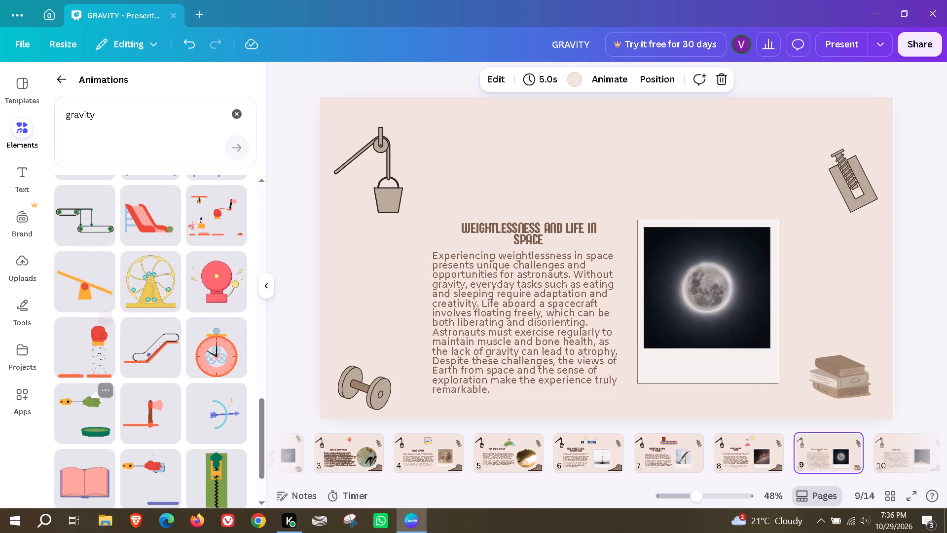
pyautogui.moveTo(94, 357); pyautogui.dragTo(85, 360)
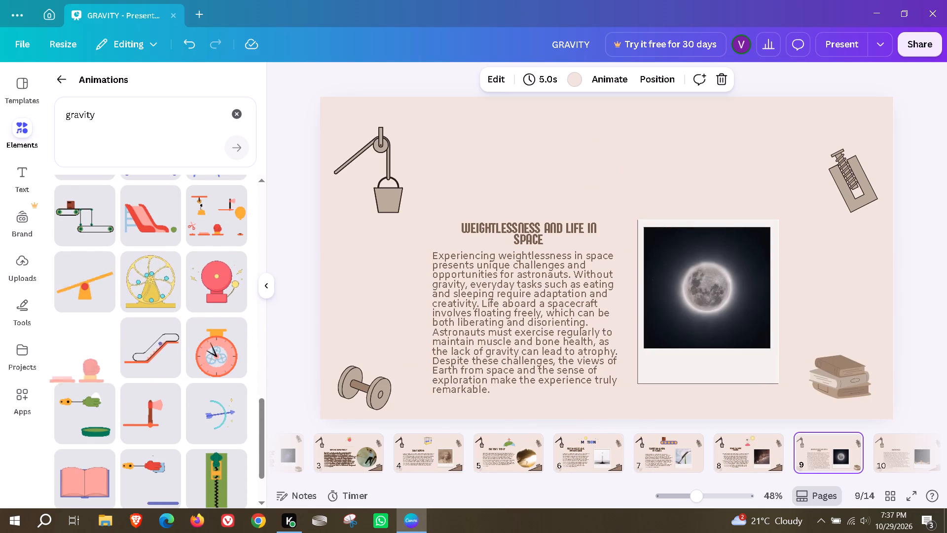
pyautogui.moveTo(227, 357); pyautogui.dragTo(467, 174)
pyautogui.moveTo(684, 133); pyautogui.dragTo(595, 289)
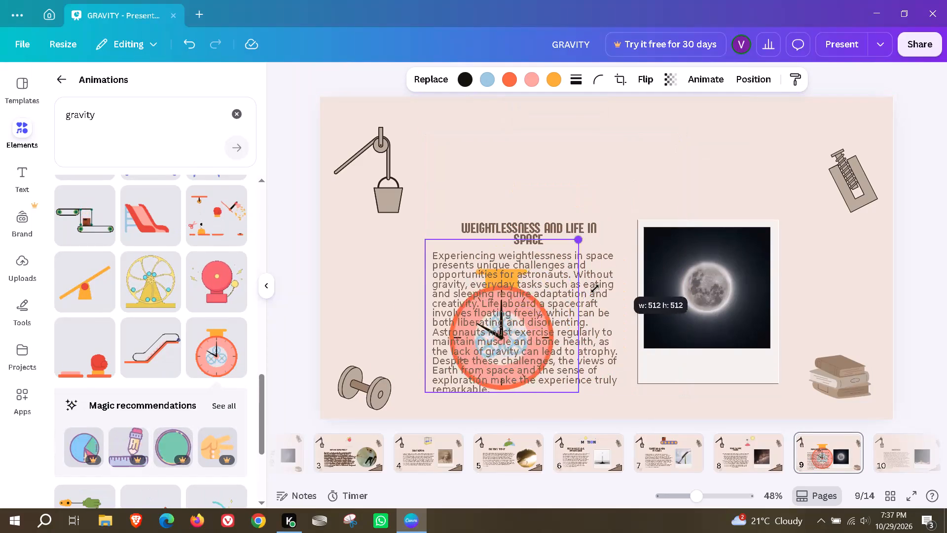
pyautogui.moveTo(595, 289); pyautogui.dragTo(544, 323)
pyautogui.moveTo(482, 371); pyautogui.dragTo(628, 180)
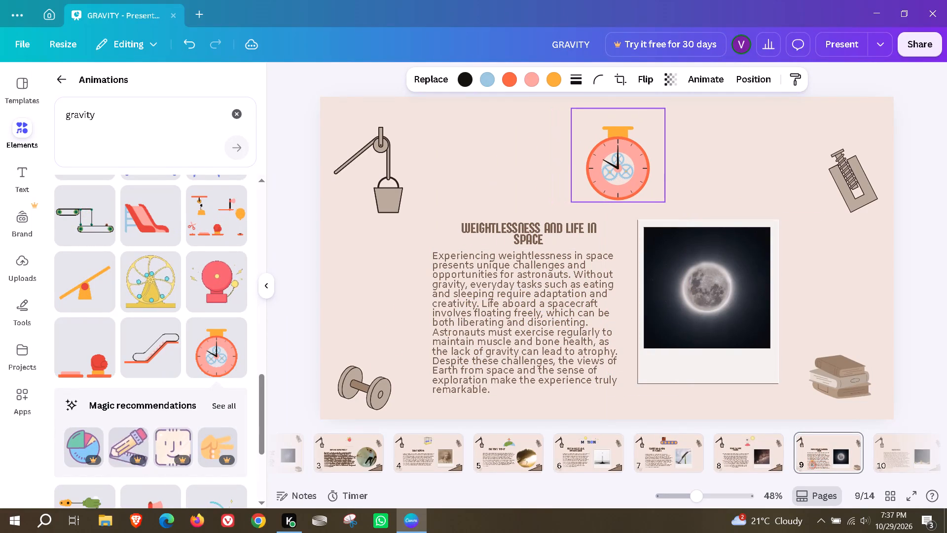
pyautogui.moveTo(628, 180); pyautogui.dragTo(623, 180)
# Add the yellow cylinder with a tilting red rod animation to page 10, shrunk and placed at the top centre above the BLACK HOLES title.
pyautogui.scroll(-2, 794, 442)
pyautogui.click(771, 451)
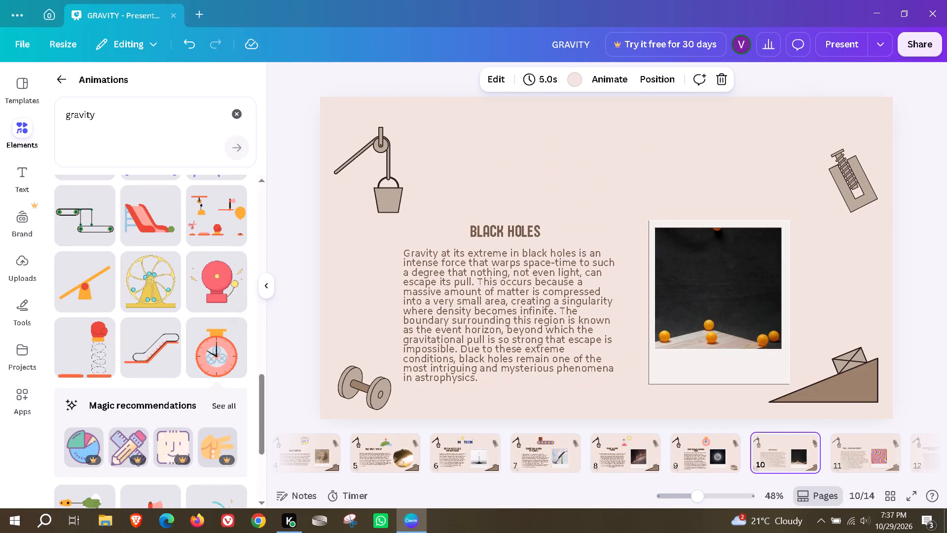
pyautogui.scroll(-3, 254, 391)
pyautogui.scroll(-2, 195, 390)
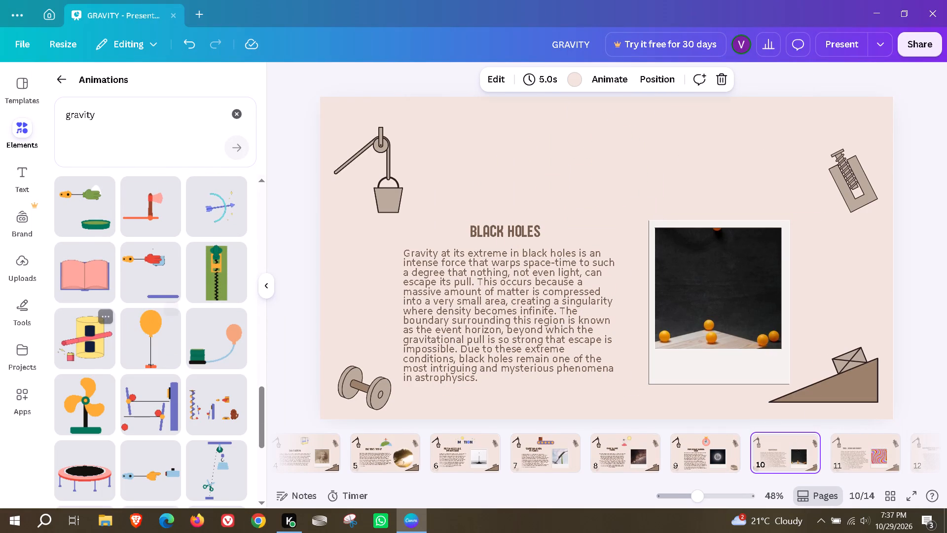
pyautogui.moveTo(96, 353); pyautogui.dragTo(415, 182)
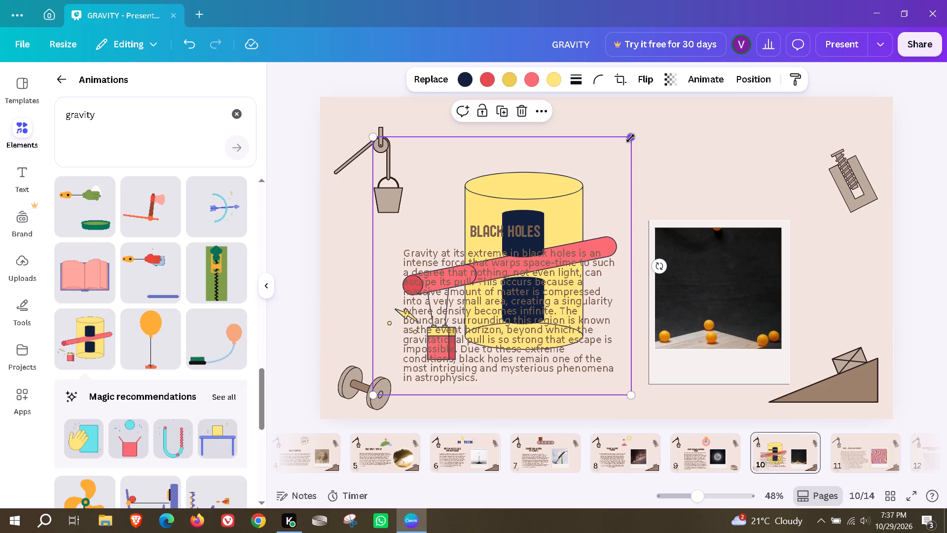
pyautogui.moveTo(630, 138); pyautogui.dragTo(475, 321)
pyautogui.moveTo(414, 379); pyautogui.dragTo(603, 188)
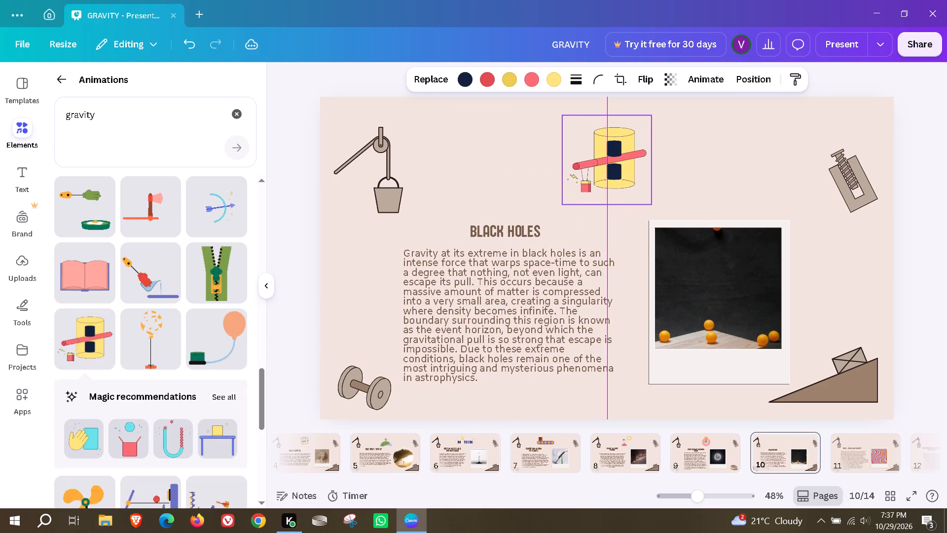
pyautogui.moveTo(603, 188); pyautogui.dragTo(608, 188)
# Add the orange fan on a green base animation to page 11, shrunk and placed at the top centre above the TIDES, OCEAN AND GRAVITY title.
pyautogui.scroll(-1, 715, 427)
pyautogui.scroll(-1, 776, 456)
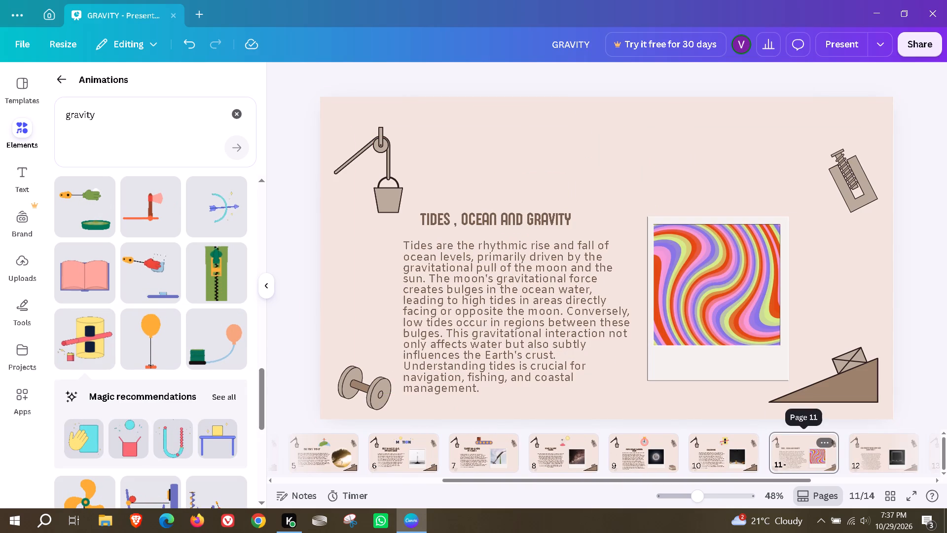
pyautogui.click(787, 455)
pyautogui.scroll(-4, 146, 359)
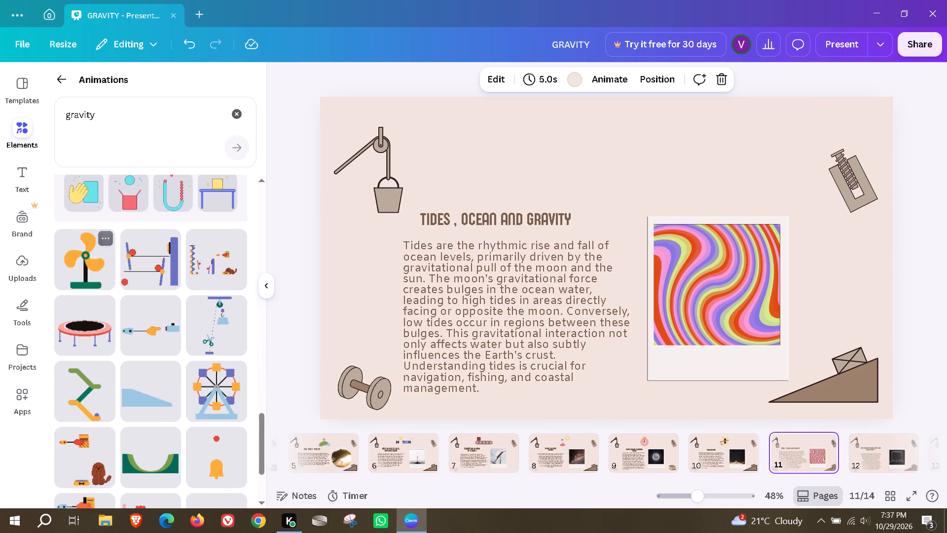
pyautogui.moveTo(104, 284); pyautogui.dragTo(507, 191)
pyautogui.moveTo(659, 137); pyautogui.dragTo(645, 163)
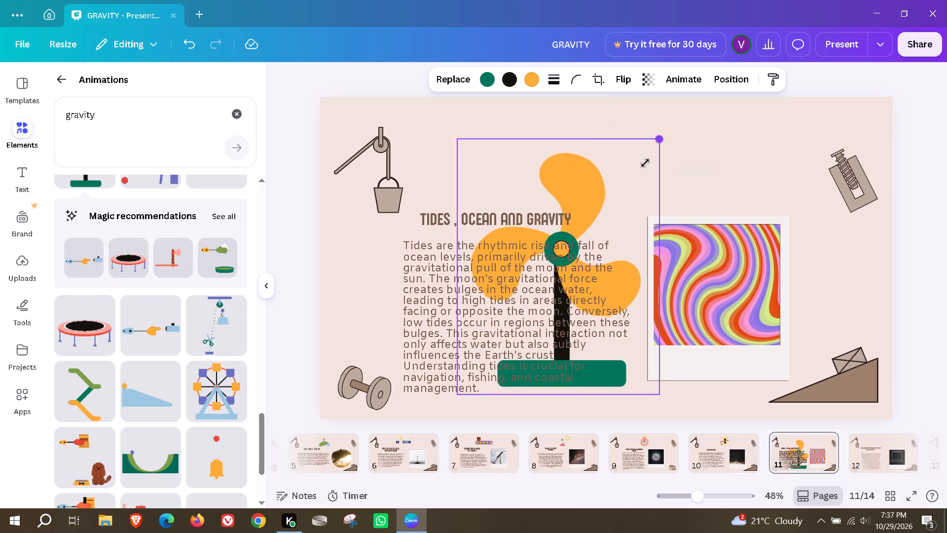
pyautogui.moveTo(645, 163); pyautogui.dragTo(531, 314)
pyautogui.moveTo(495, 368); pyautogui.dragTo(608, 167)
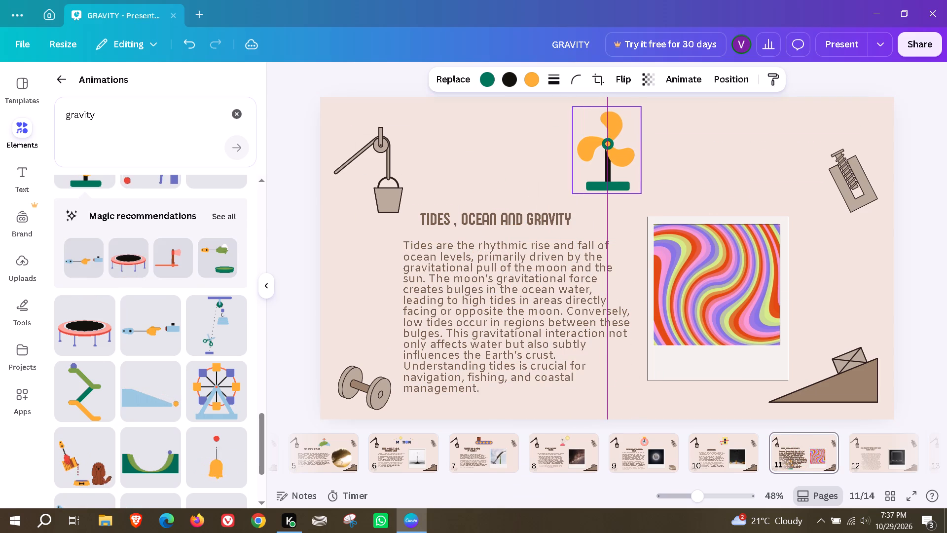
pyautogui.moveTo(608, 167); pyautogui.dragTo(615, 172)
pyautogui.click(708, 184)
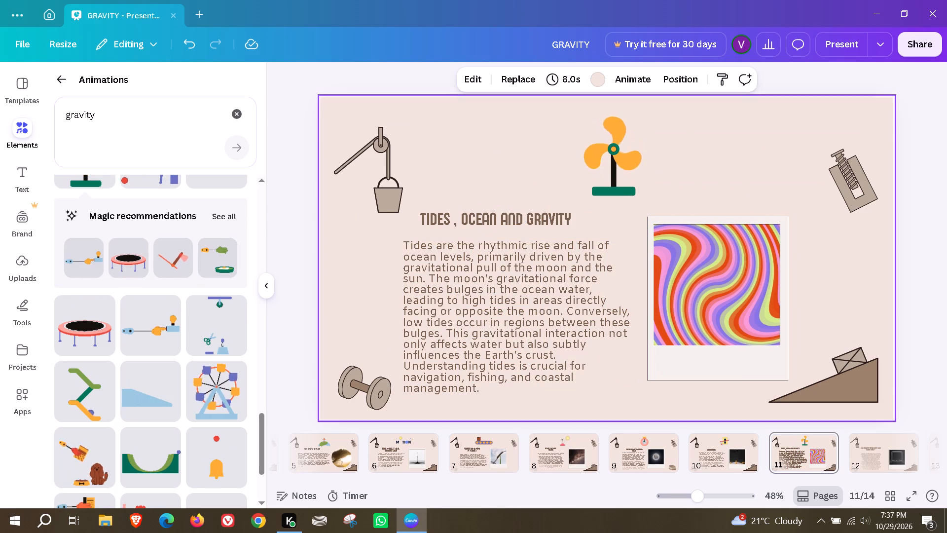
# Add the green and orange zigzag ramp animation to page 12, shrunk and placed at the top centre beside the pulley drawing.
pyautogui.scroll(-3, 791, 455)
pyautogui.click(703, 456)
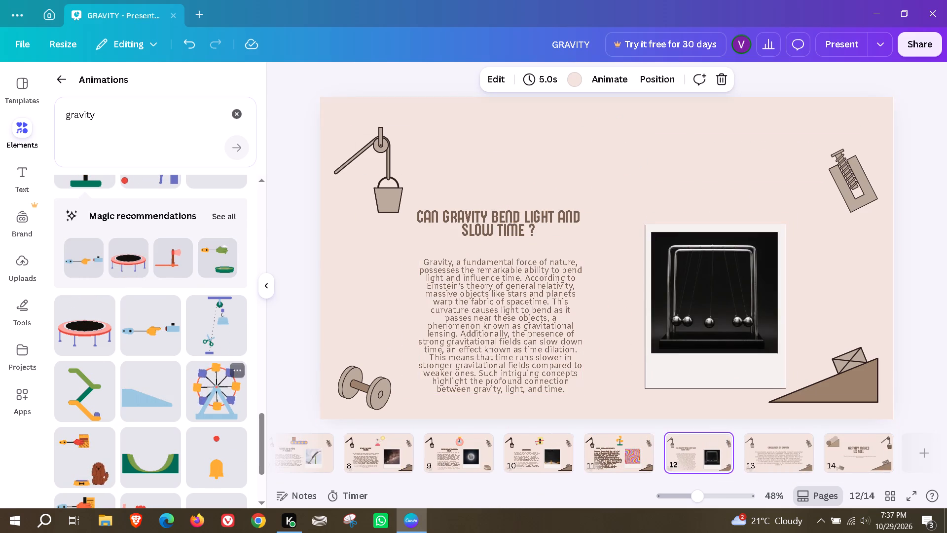
pyautogui.scroll(-2, 201, 398)
pyautogui.moveTo(79, 267); pyautogui.dragTo(503, 182)
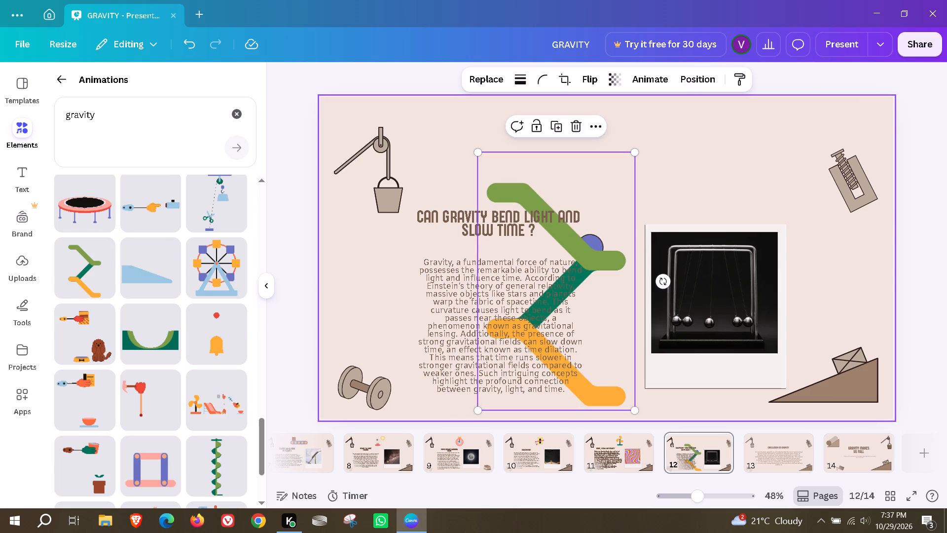
pyautogui.moveTo(633, 152); pyautogui.dragTo(525, 305)
pyautogui.moveTo(519, 381); pyautogui.dragTo(623, 173)
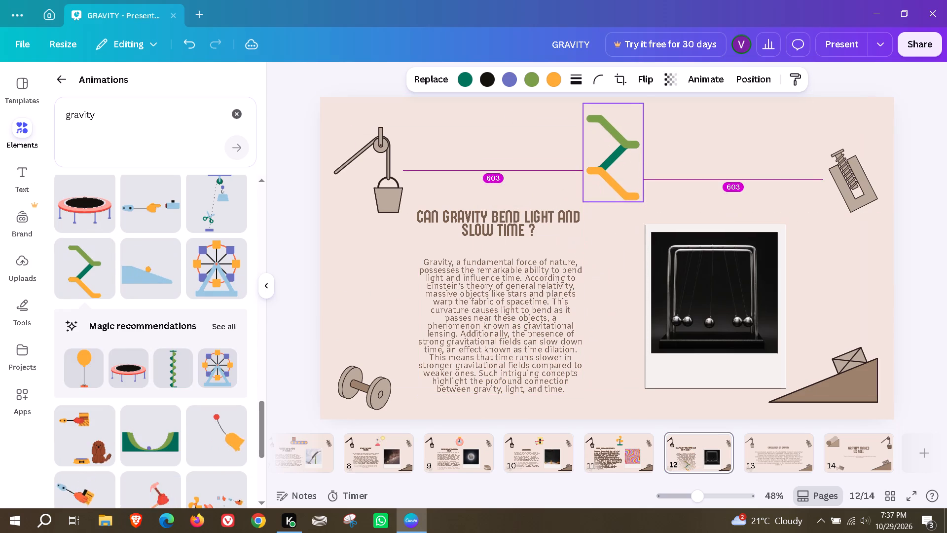
pyautogui.moveTo(623, 173); pyautogui.dragTo(633, 175)
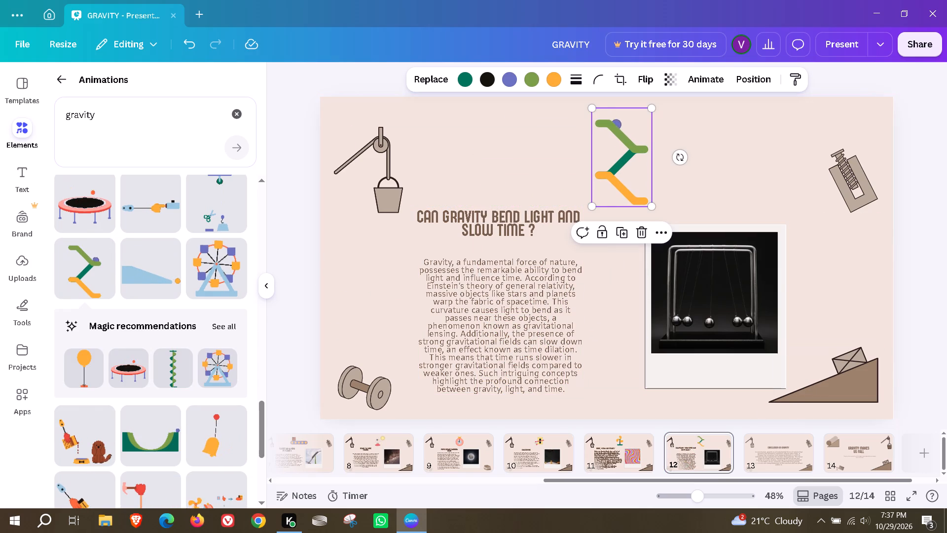
# Add the animation of a hand watering a potted plant to page 13, resized and centred above the CONCLUSION ON GRAVITY title.
pyautogui.click(768, 462)
pyautogui.scroll(-4, 209, 410)
pyautogui.scroll(3, 181, 305)
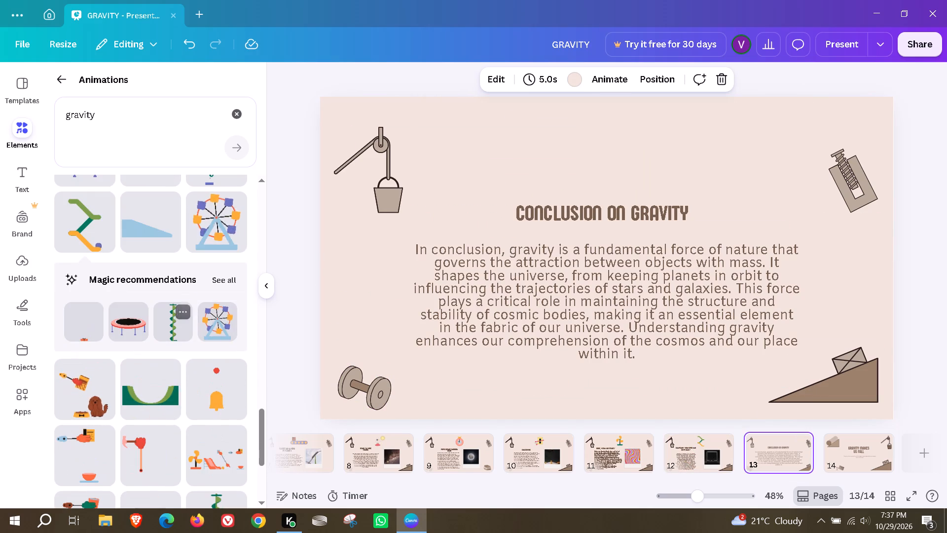
pyautogui.scroll(-1, 160, 383)
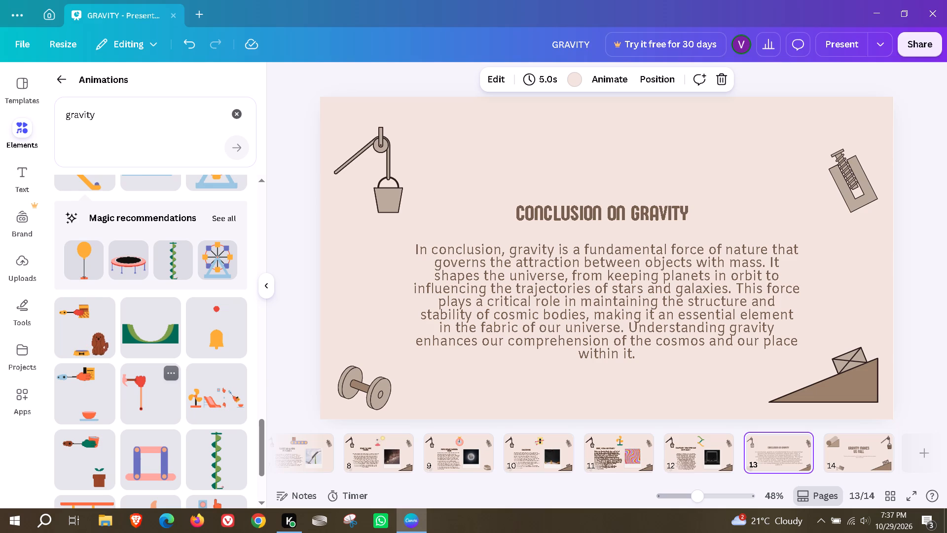
pyautogui.scroll(-1, 153, 366)
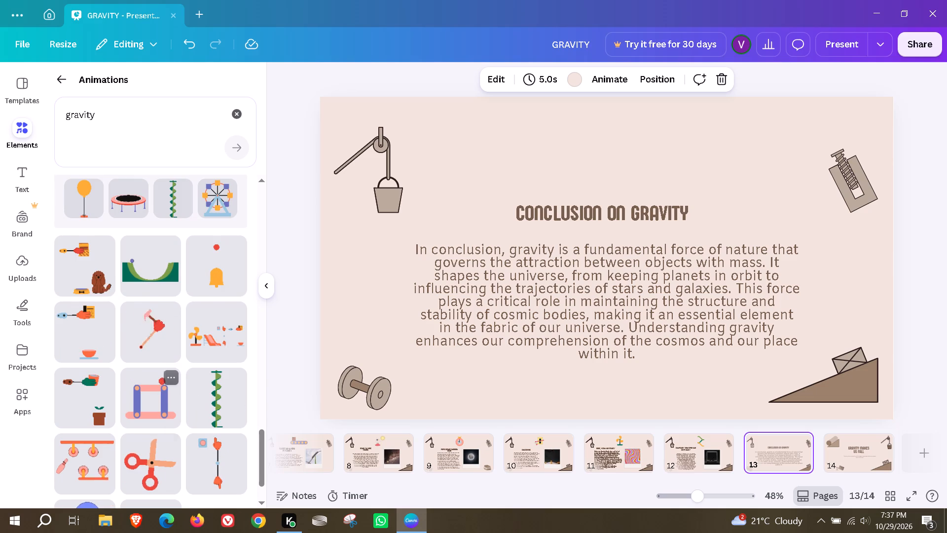
pyautogui.moveTo(90, 408); pyautogui.dragTo(467, 190)
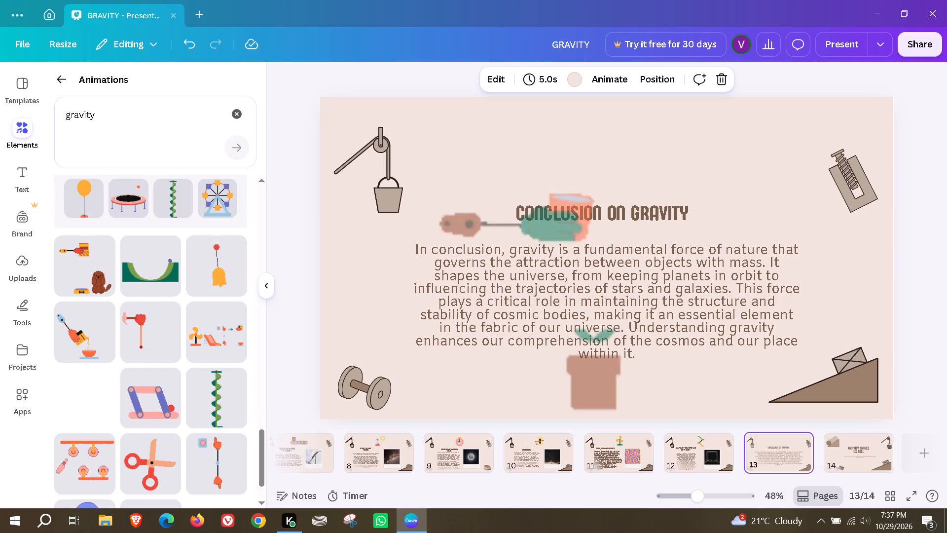
pyautogui.moveTo(467, 190); pyautogui.dragTo(468, 179)
pyautogui.moveTo(632, 137); pyautogui.dragTo(528, 366)
pyautogui.moveTo(469, 370); pyautogui.dragTo(600, 217)
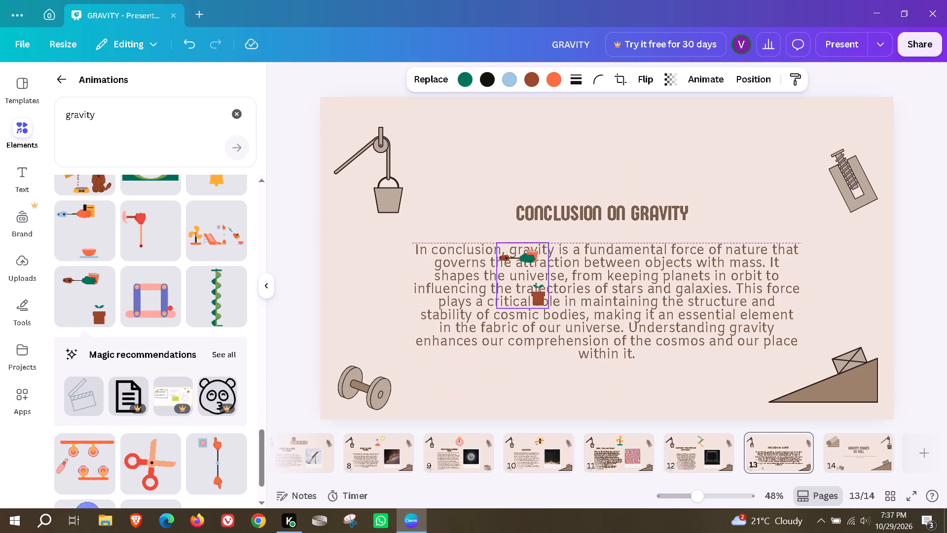
pyautogui.moveTo(600, 217); pyautogui.dragTo(610, 160)
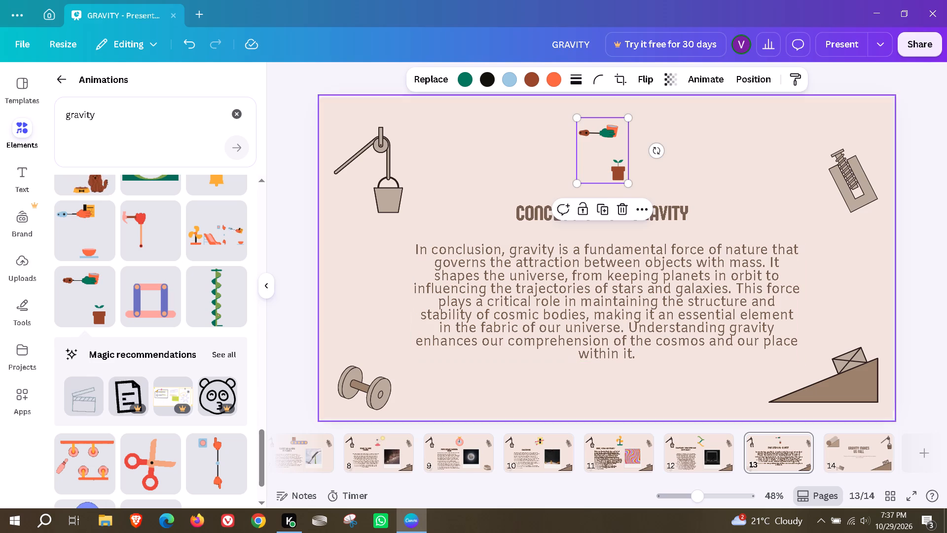
pyautogui.moveTo(629, 184); pyautogui.dragTo(645, 193)
pyautogui.moveTo(627, 181); pyautogui.dragTo(628, 174)
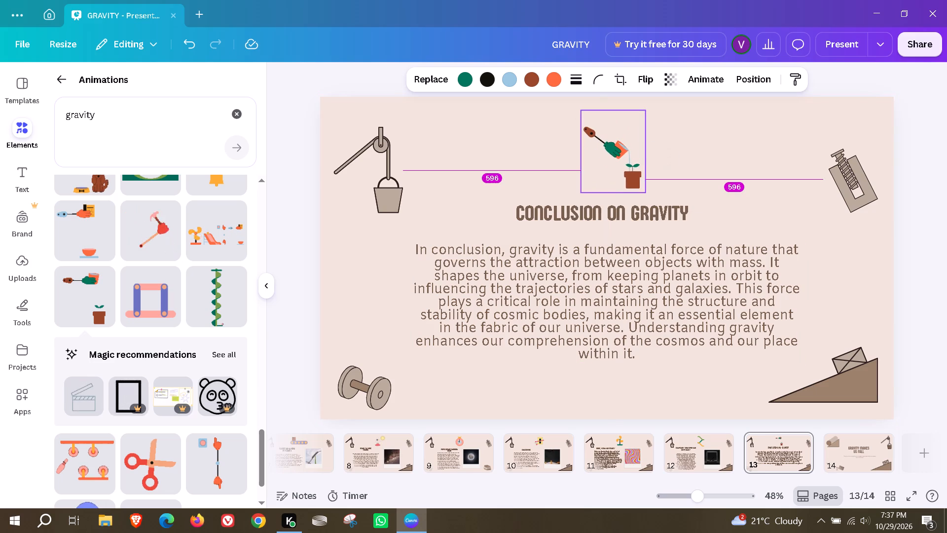
pyautogui.moveTo(628, 174); pyautogui.dragTo(623, 173)
pyautogui.click(676, 181)
# Open page 14, the closing GRAVITY MAKES US FALL page.
pyautogui.scroll(-2, 849, 463)
pyautogui.click(804, 453)
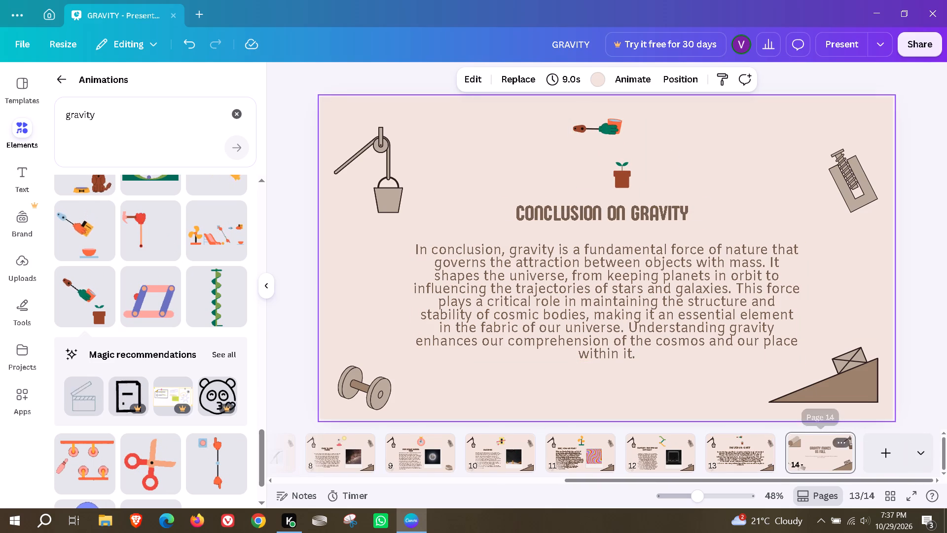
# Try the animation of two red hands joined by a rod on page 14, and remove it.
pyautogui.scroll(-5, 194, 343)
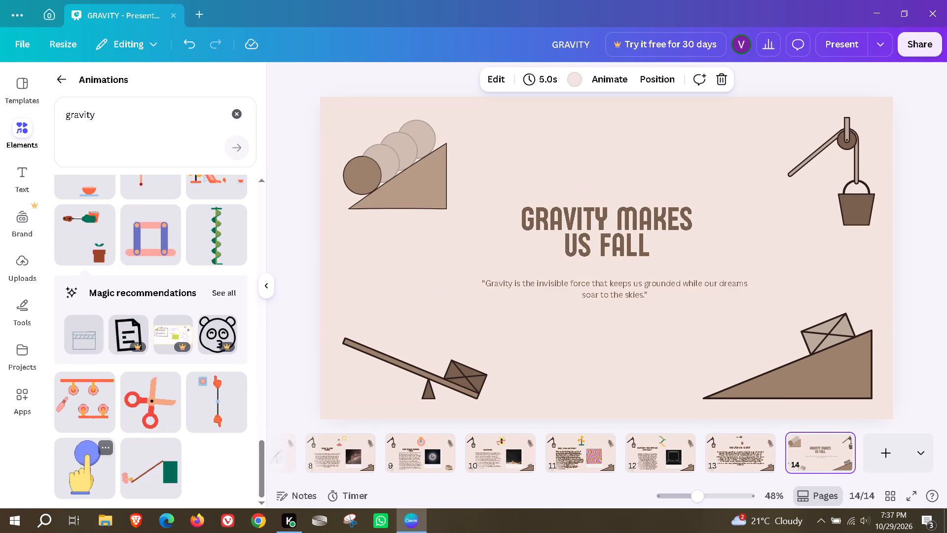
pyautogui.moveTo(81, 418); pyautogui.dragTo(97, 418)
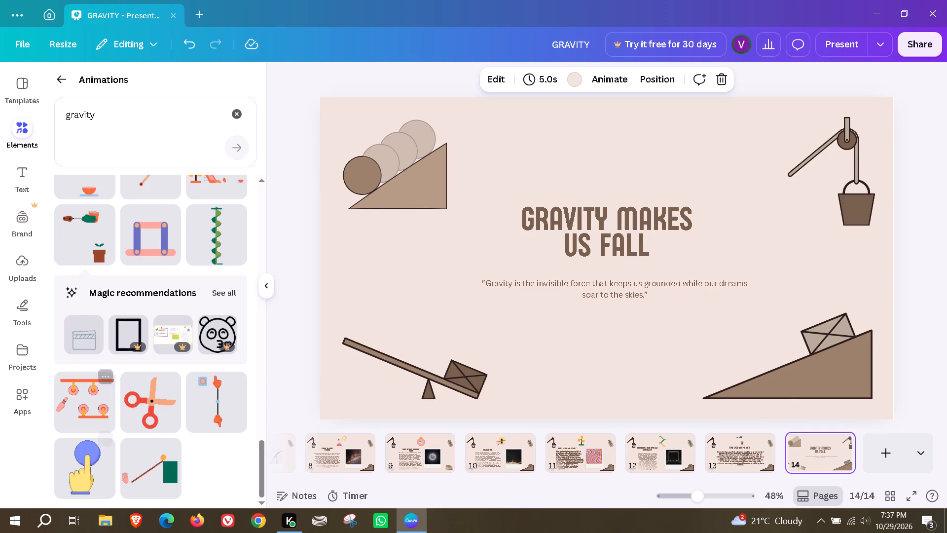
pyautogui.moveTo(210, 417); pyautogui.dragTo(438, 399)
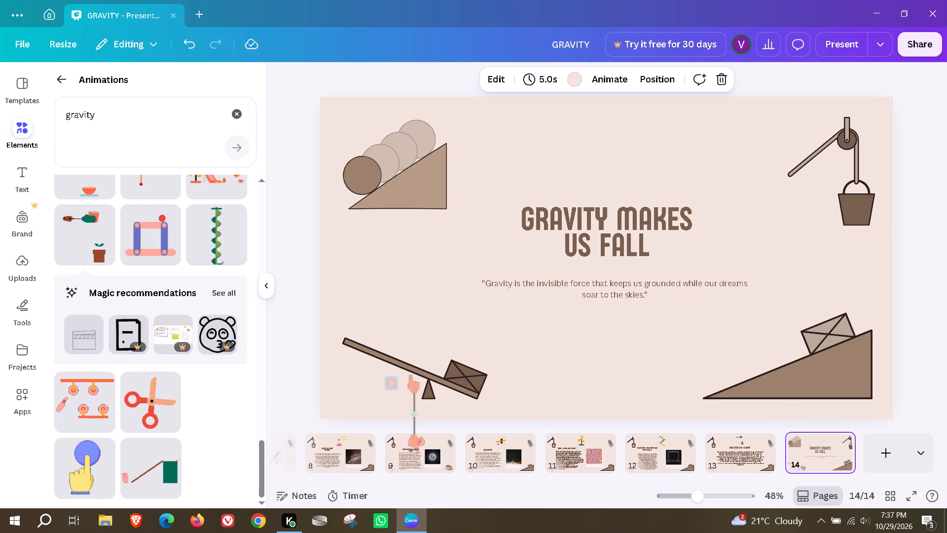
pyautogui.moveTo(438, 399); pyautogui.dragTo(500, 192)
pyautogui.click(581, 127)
# Add the blue ball on a red ramp animation to page 14, shrunk and placed centrally below the quote.
pyautogui.scroll(2, 96, 354)
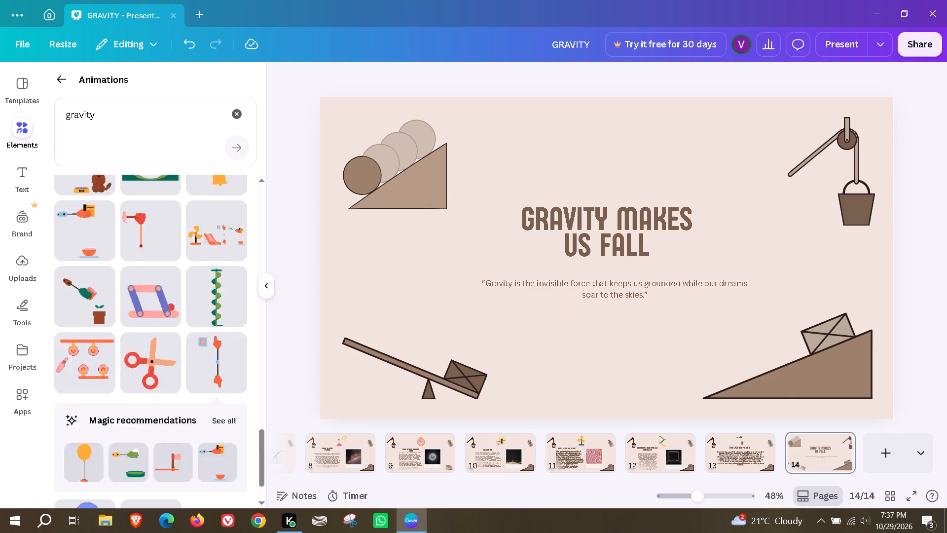
pyautogui.scroll(20, 96, 354)
pyautogui.scroll(8, 96, 354)
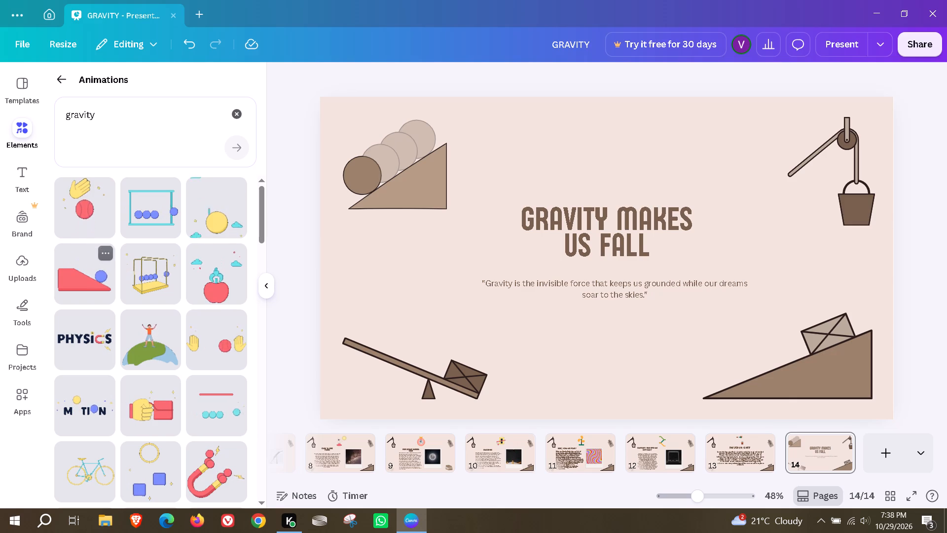
pyautogui.moveTo(80, 285); pyautogui.dragTo(462, 182)
pyautogui.moveTo(809, 138); pyautogui.dragTo(581, 376)
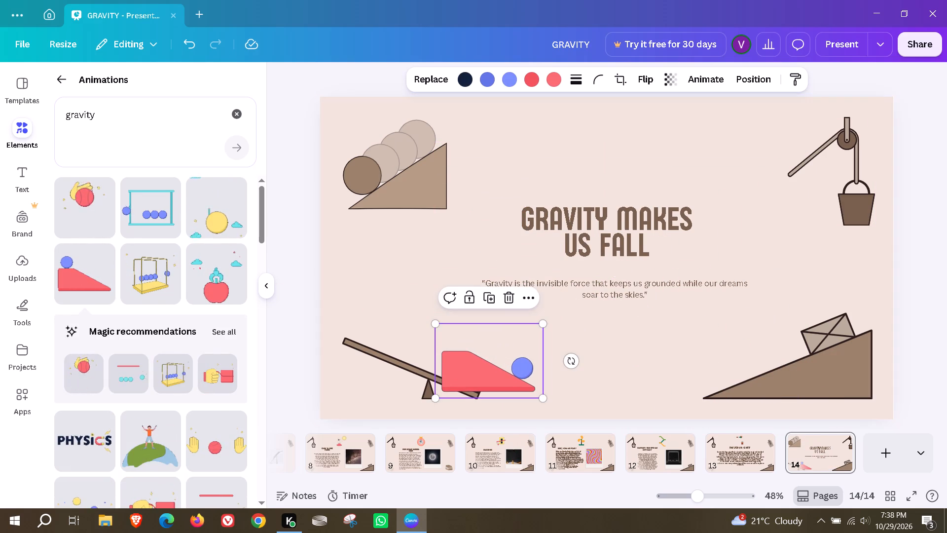
pyautogui.moveTo(497, 375); pyautogui.dragTo(633, 347)
pyautogui.click(723, 331)
pyautogui.click(693, 346)
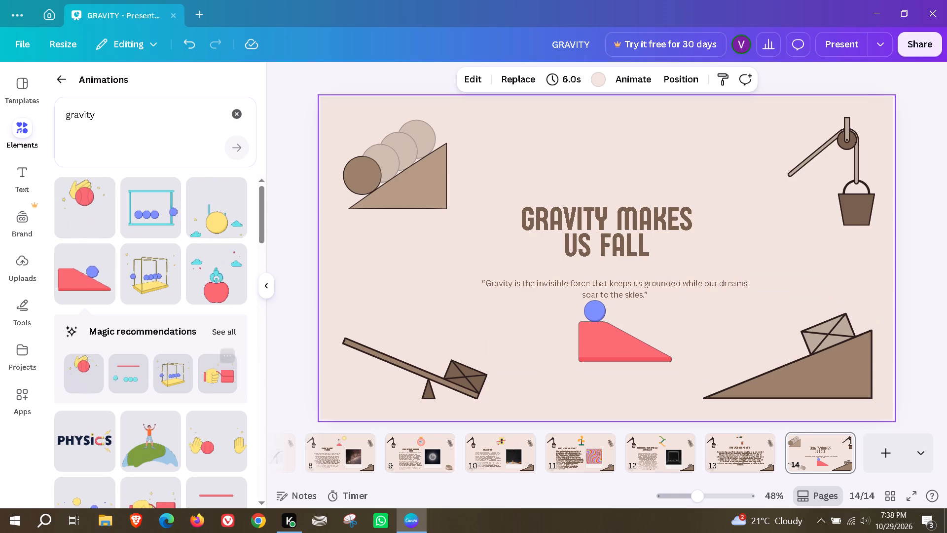
# Add the claw and red apple animation to page 14, shrunk and placed left of the GRAVITY MAKES US FALL title.
pyautogui.moveTo(221, 285); pyautogui.dragTo(384, 231)
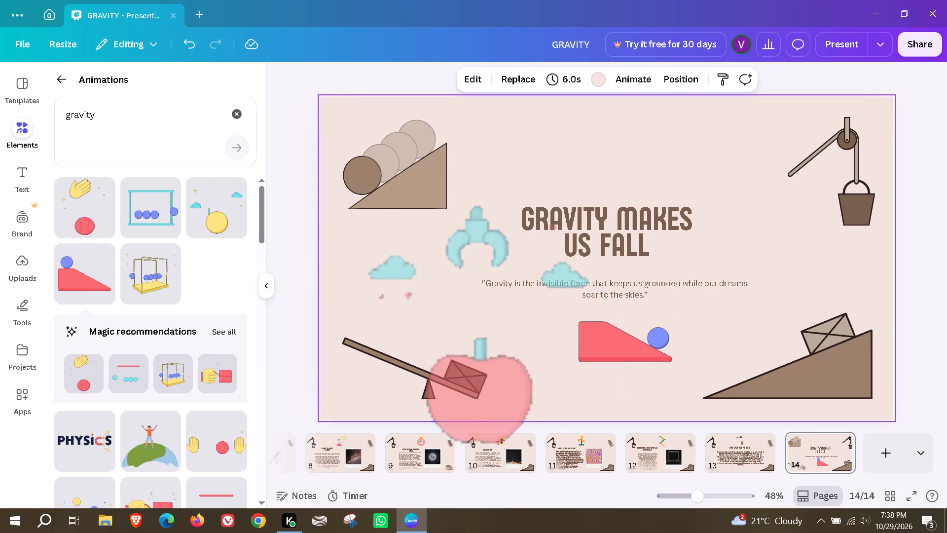
pyautogui.moveTo(606, 189); pyautogui.dragTo(441, 385)
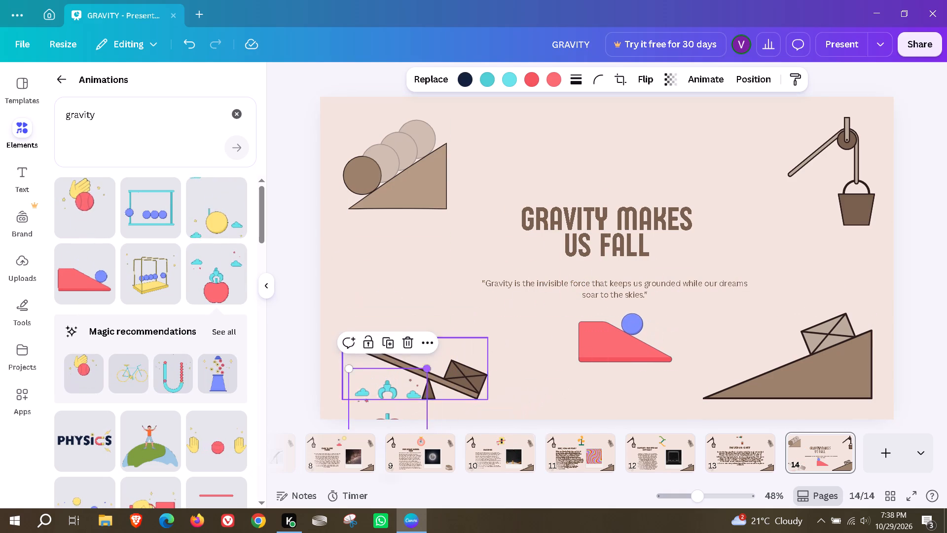
pyautogui.moveTo(387, 406); pyautogui.dragTo(433, 259)
# Duplicate the claw and red apple animation on page 14 and place the copy to the right of the title, level with the original.
pyautogui.rightClick(435, 265)
pyautogui.click(478, 231)
pyautogui.rightClick(730, 241)
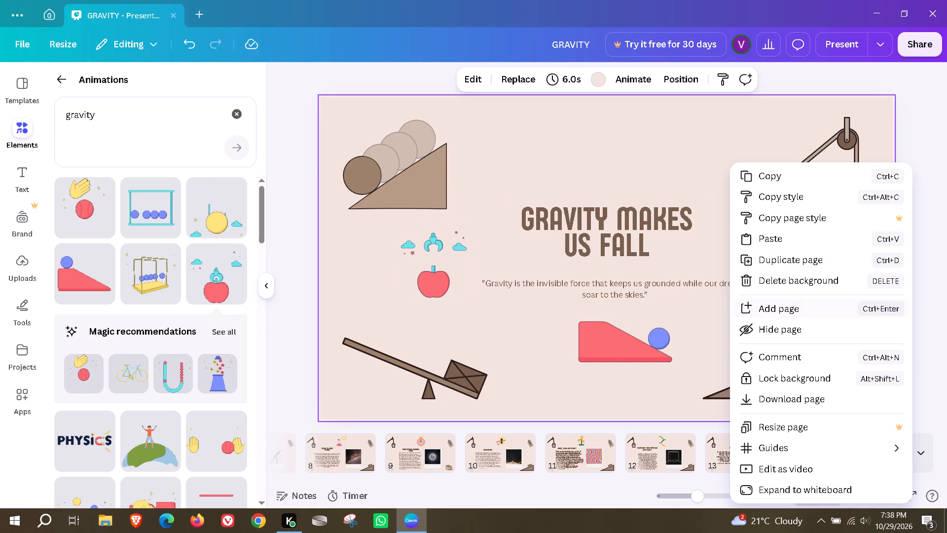
pyautogui.click(775, 244)
pyautogui.moveTo(445, 293); pyautogui.dragTo(789, 280)
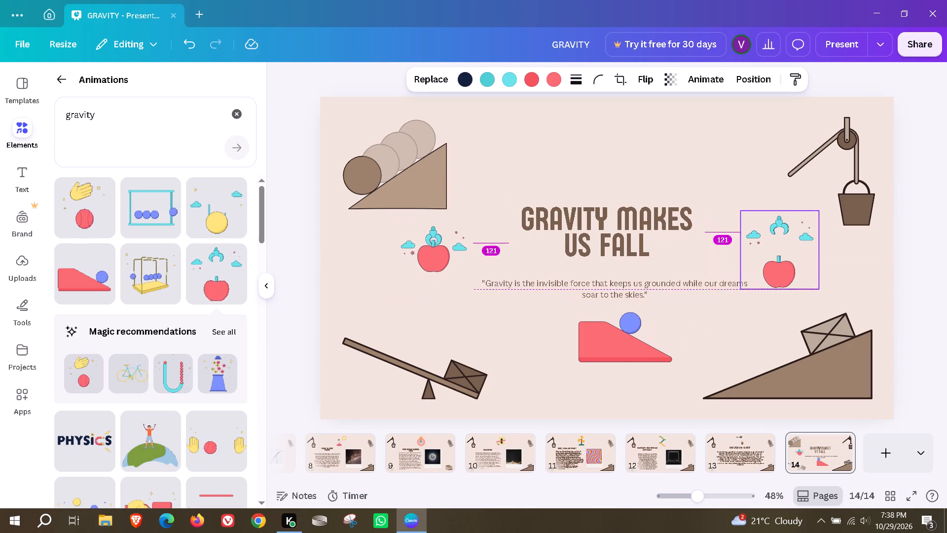
pyautogui.moveTo(789, 280); pyautogui.dragTo(803, 276)
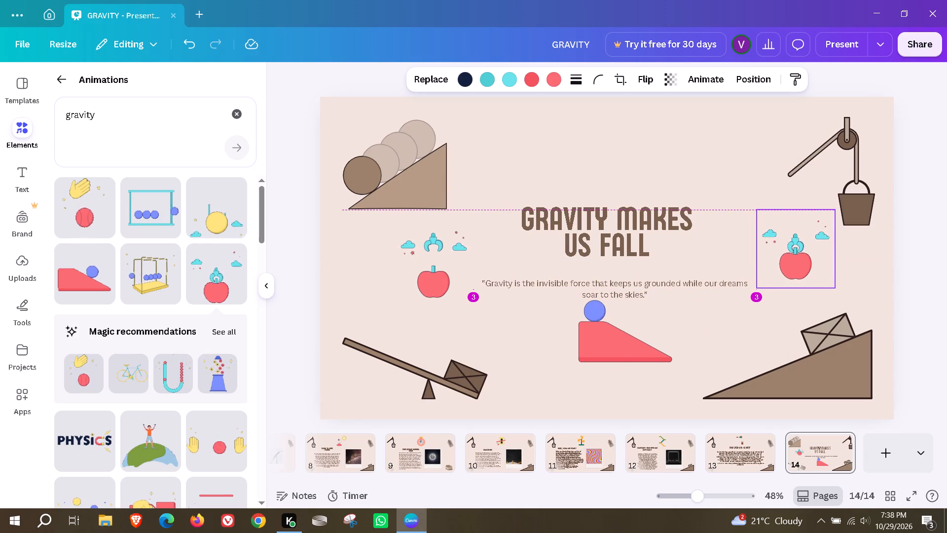
pyautogui.moveTo(803, 276); pyautogui.dragTo(802, 277)
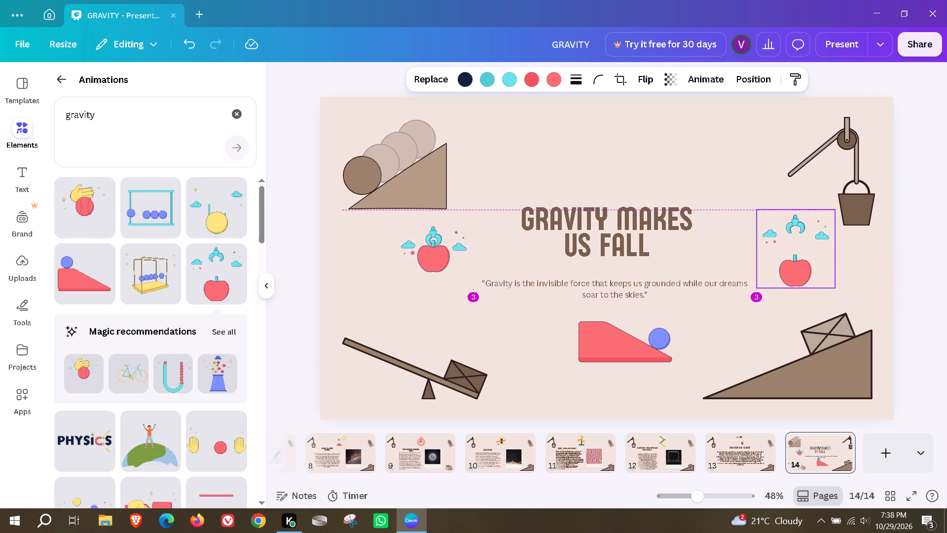
pyautogui.moveTo(802, 277); pyautogui.dragTo(801, 283)
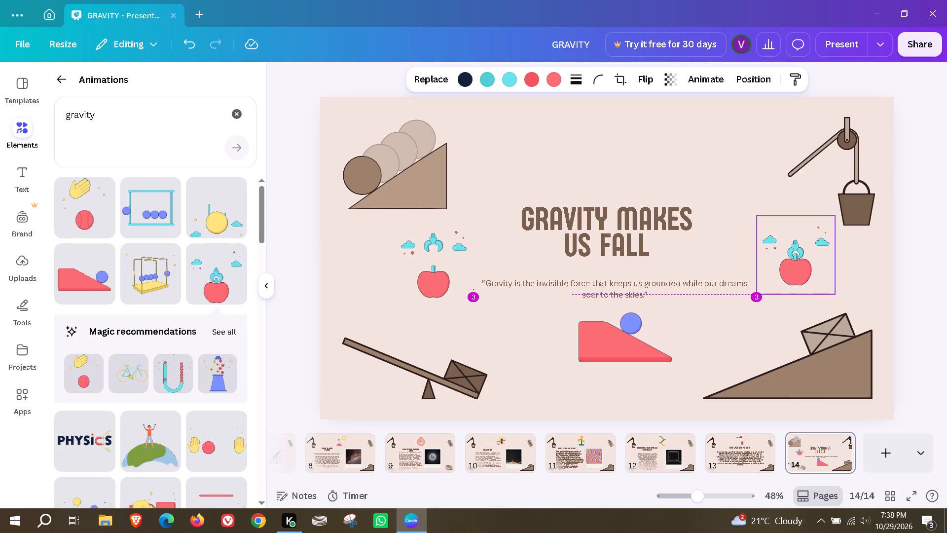
pyautogui.moveTo(801, 283); pyautogui.dragTo(800, 279)
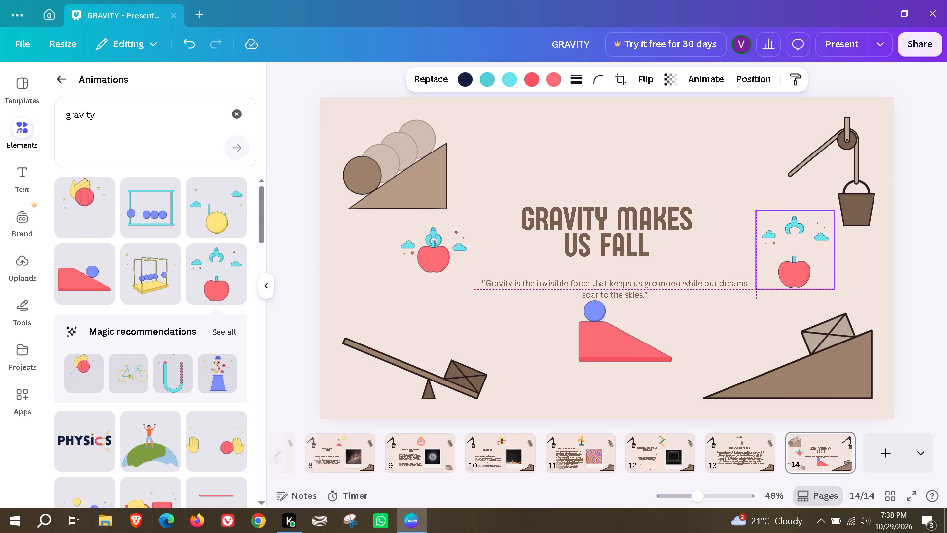
pyautogui.moveTo(800, 279); pyautogui.dragTo(803, 287)
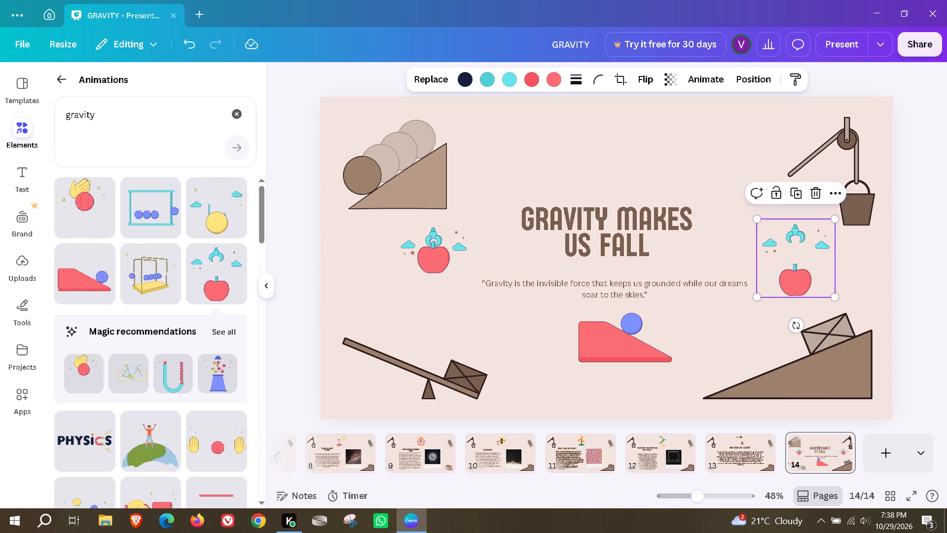
pyautogui.click(699, 334)
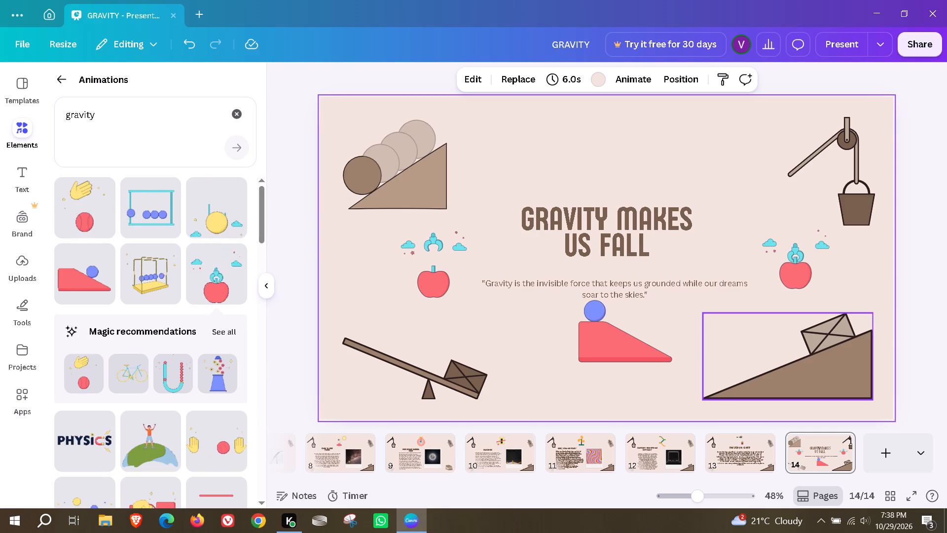
# Delete the watering and potted plant animation above the title on page 13, CONCLUSION ON GRAVITY.
pyautogui.scroll(5, 636, 332)
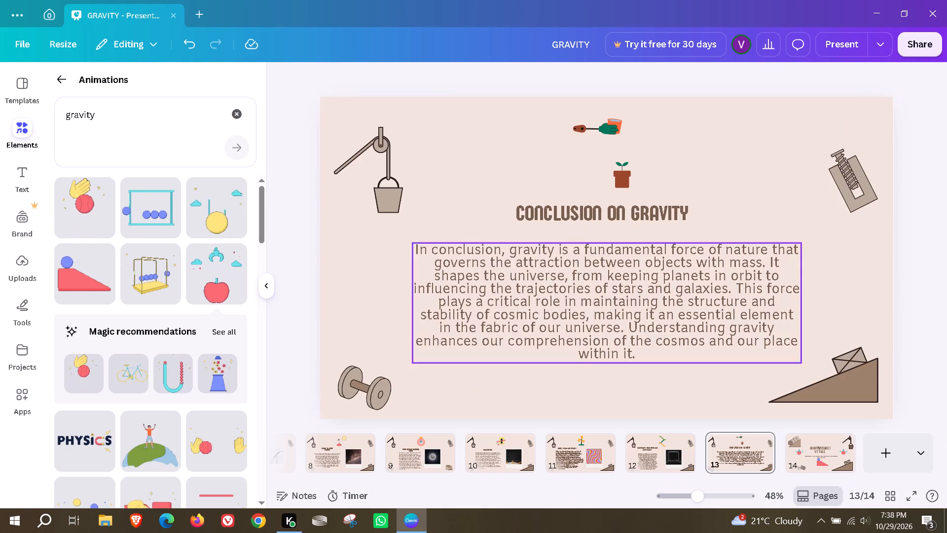
pyautogui.scroll(12, 625, 459)
pyautogui.scroll(-18, 625, 459)
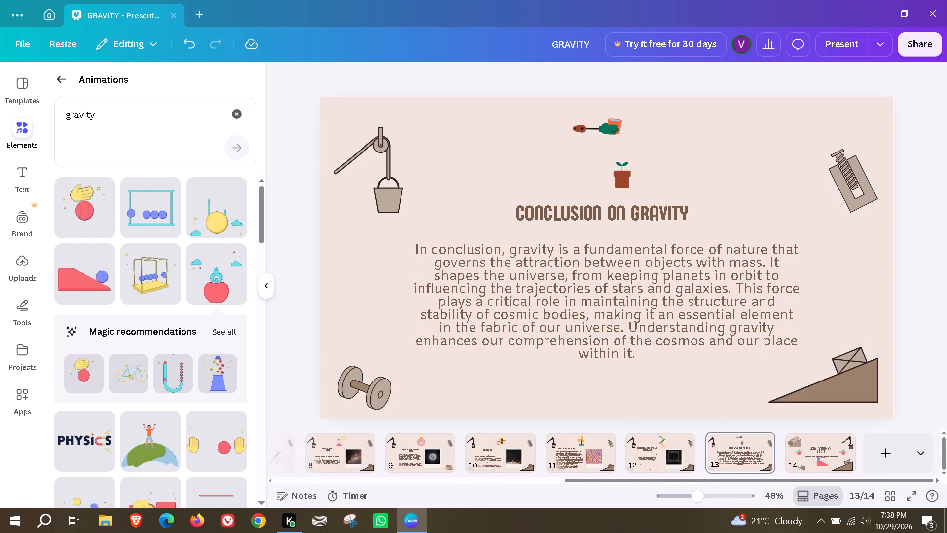
pyautogui.scroll(-10, 625, 450)
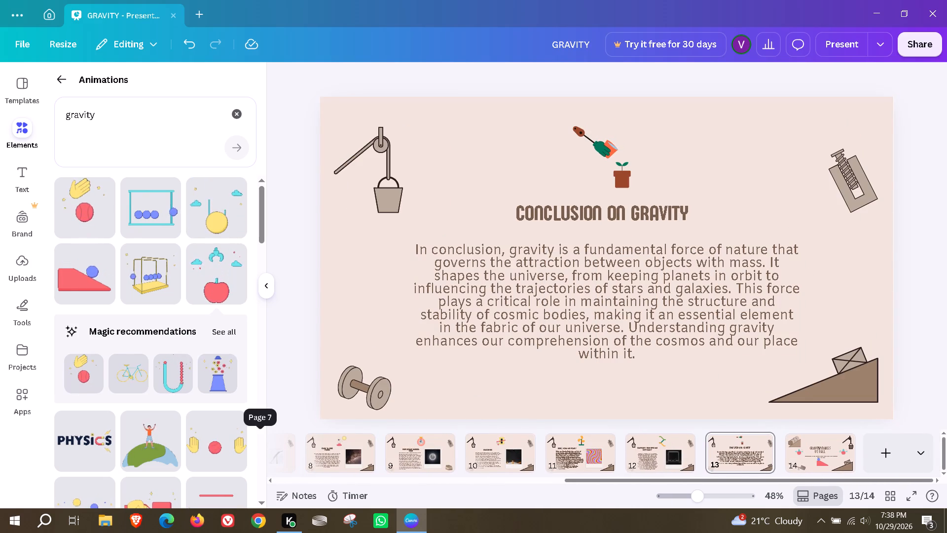
pyautogui.click(614, 165)
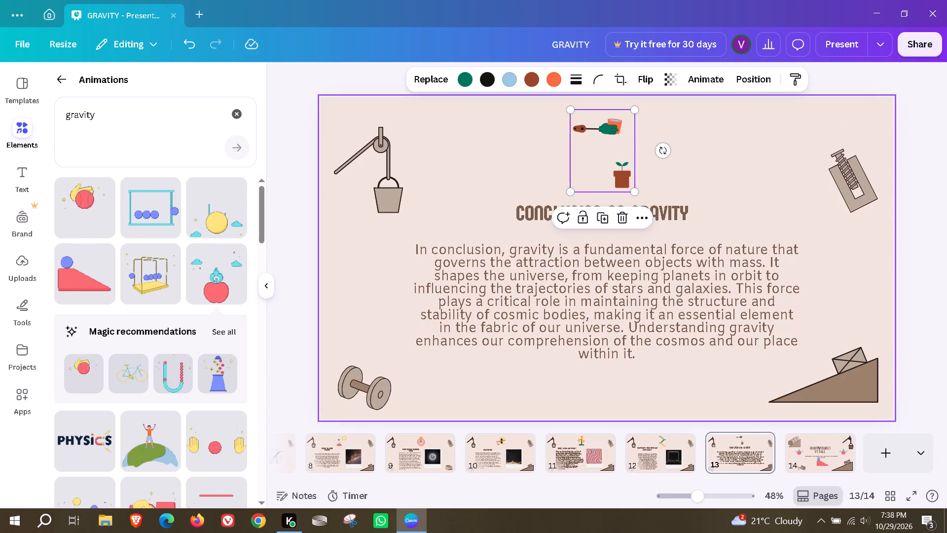
pyautogui.click(628, 217)
# Add the PHYSICS magnet animation to page 13, shrunk and centred above the CONCLUSION ON GRAVITY title.
pyautogui.moveTo(96, 451); pyautogui.dragTo(453, 92)
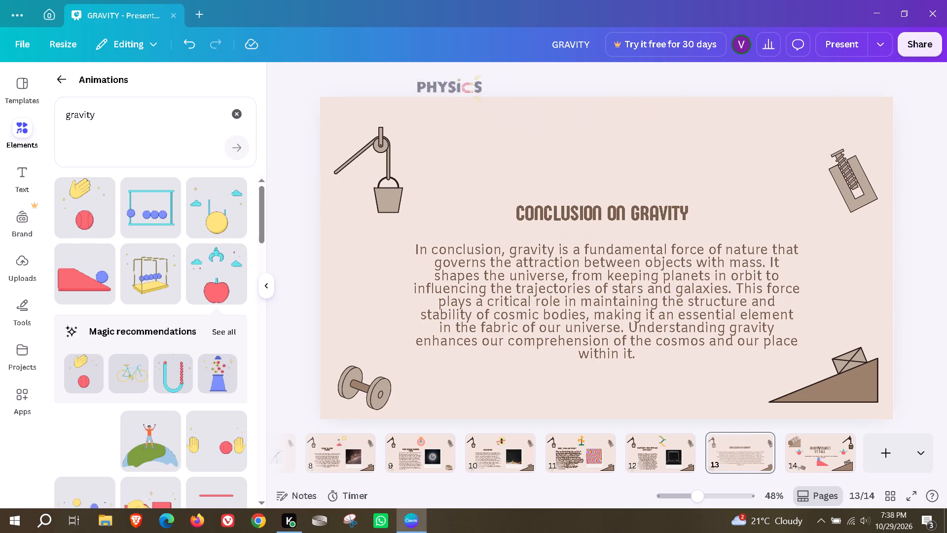
pyautogui.moveTo(453, 92); pyautogui.dragTo(426, 130)
pyautogui.moveTo(869, 91); pyautogui.dragTo(570, 249)
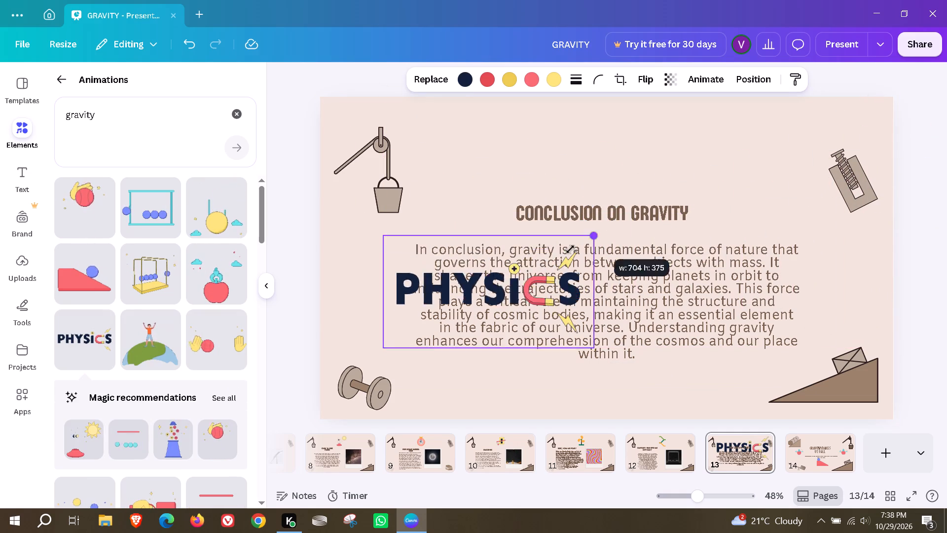
pyautogui.moveTo(570, 249); pyautogui.dragTo(516, 284)
pyautogui.moveTo(470, 309); pyautogui.dragTo(626, 153)
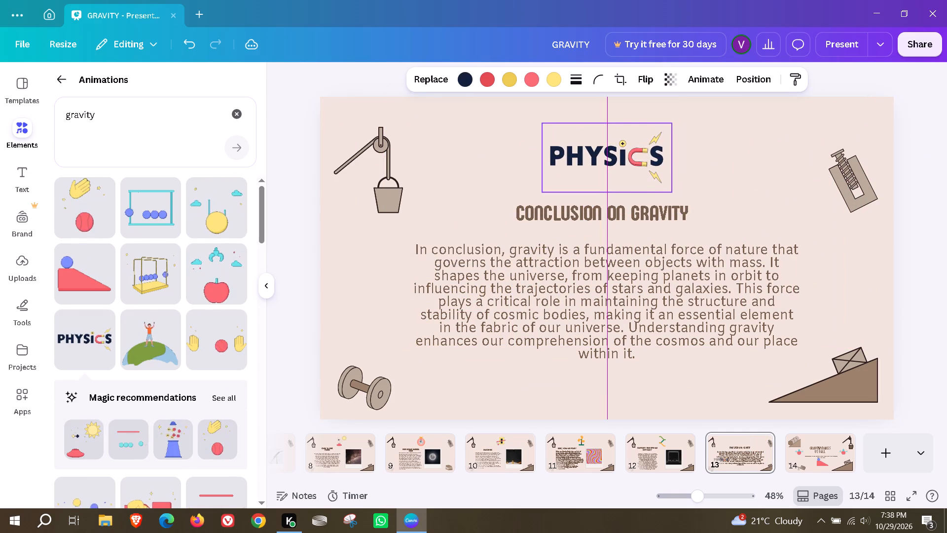
pyautogui.moveTo(626, 153); pyautogui.dragTo(626, 159)
pyautogui.click(749, 176)
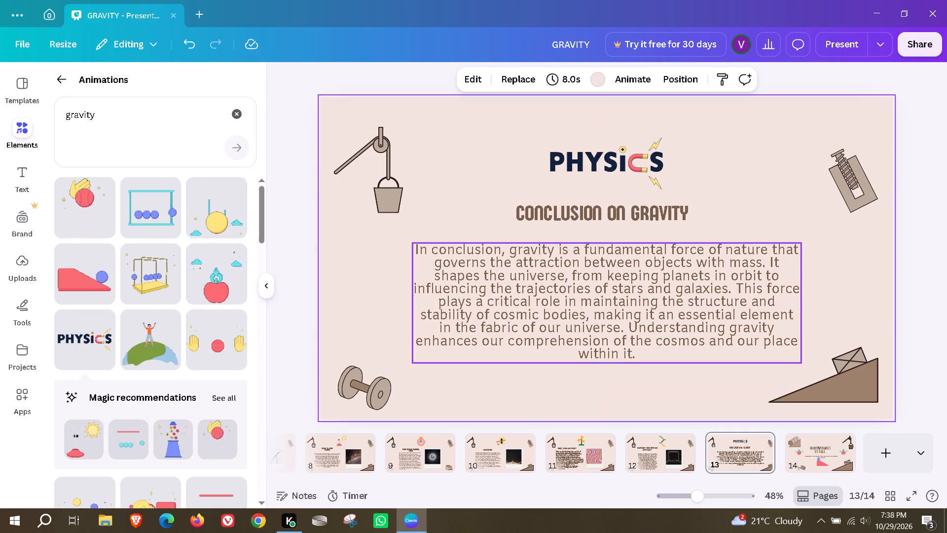
# Enlarge the PHYSICS animation on page 13 and reposition it above the title.
pyautogui.click(613, 172)
pyautogui.moveTo(672, 198); pyautogui.dragTo(722, 254)
pyautogui.moveTo(679, 191); pyautogui.dragTo(640, 172)
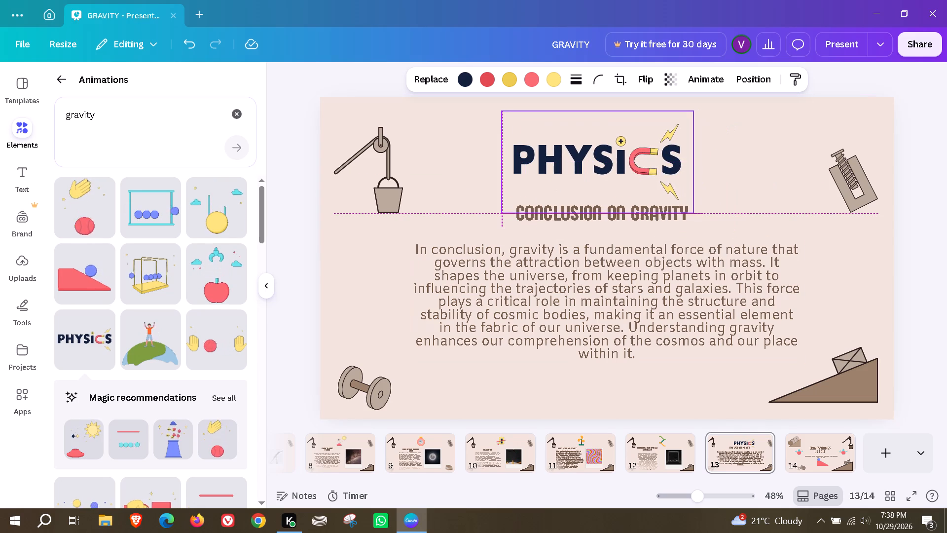
pyautogui.moveTo(640, 172); pyautogui.dragTo(643, 174)
pyautogui.click(773, 184)
# Review the presentation's pages in order, from page 1 through page 14, checking each layout and animation.
pyautogui.scroll(20, 645, 485)
pyautogui.click(289, 446)
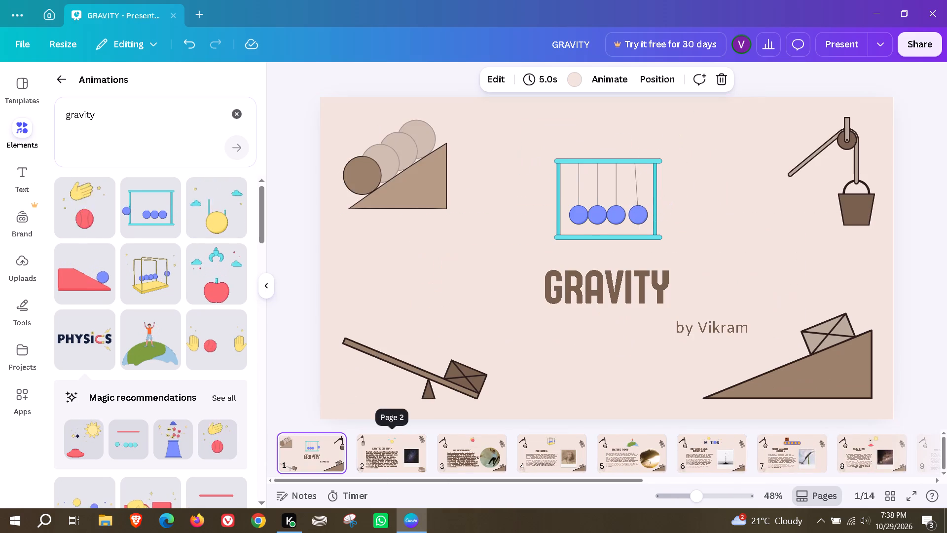
pyautogui.click(380, 450)
pyautogui.click(471, 460)
pyautogui.click(544, 452)
pyautogui.click(625, 449)
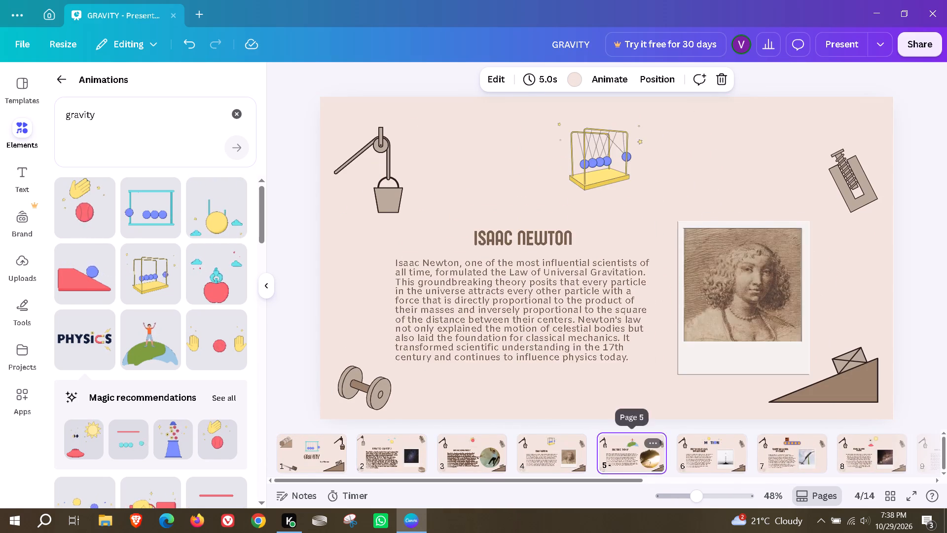
pyautogui.scroll(-1, 658, 469)
pyautogui.click(646, 446)
pyautogui.click(717, 448)
pyautogui.scroll(-3, 705, 458)
pyautogui.click(631, 450)
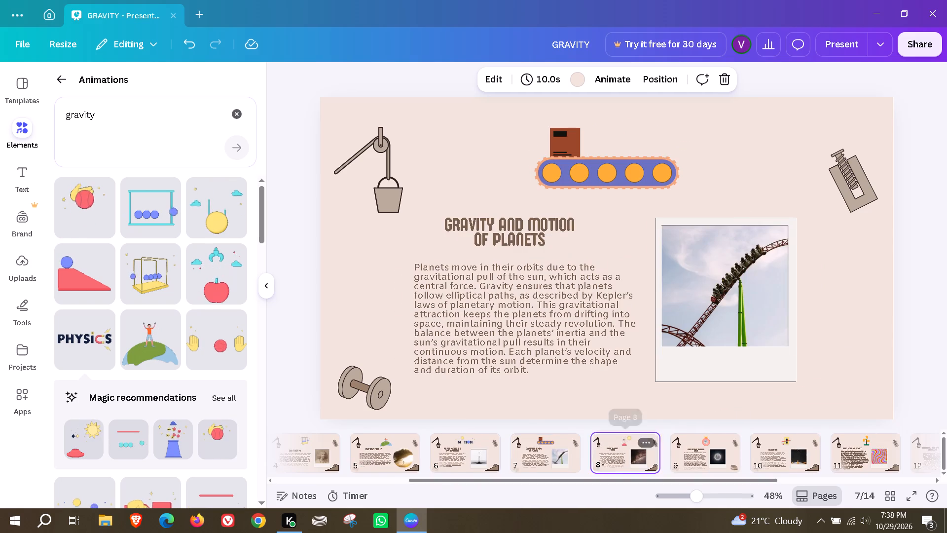
pyautogui.click(697, 454)
pyautogui.scroll(-2, 697, 456)
pyautogui.click(676, 457)
pyautogui.click(737, 456)
pyautogui.scroll(-3, 739, 459)
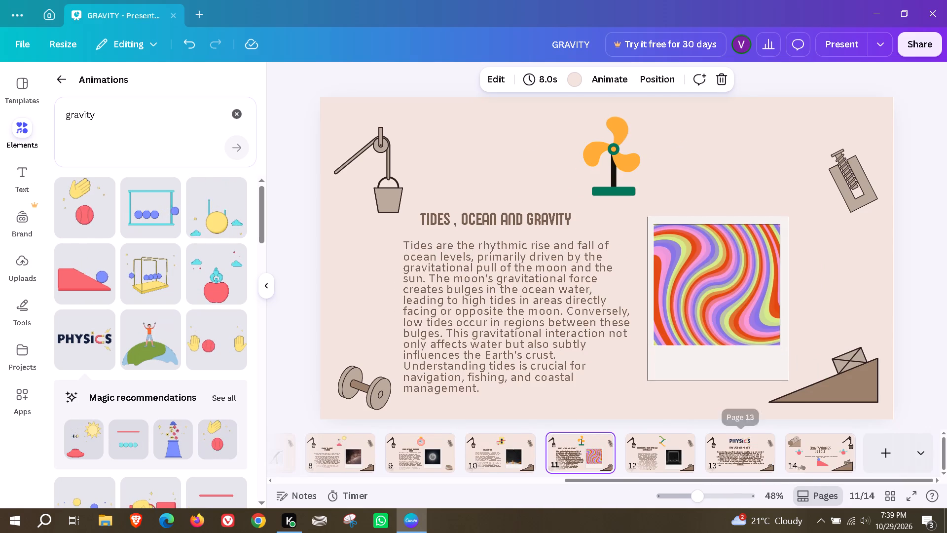
pyautogui.click(649, 444)
pyautogui.click(722, 447)
pyautogui.click(808, 448)
pyautogui.scroll(-2, 770, 465)
pyautogui.scroll(4, 612, 449)
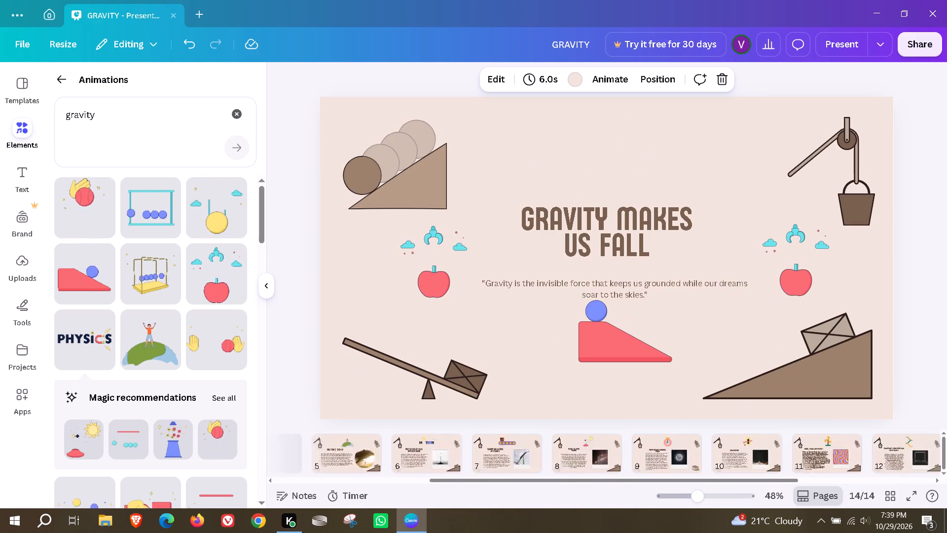
pyautogui.scroll(13, 605, 444)
# Download all pages of the presentation as a PDF with the Digital preset.
pyautogui.click(910, 40)
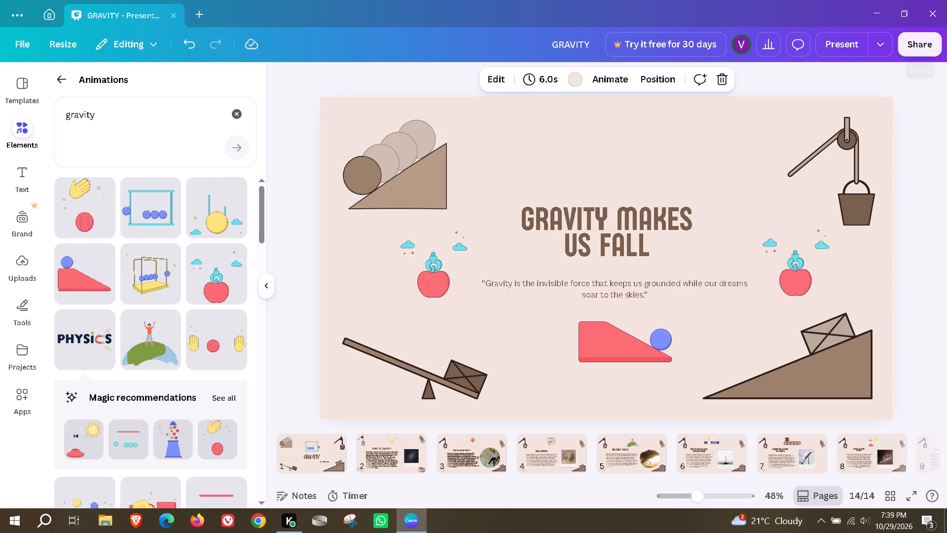
pyautogui.click(725, 344)
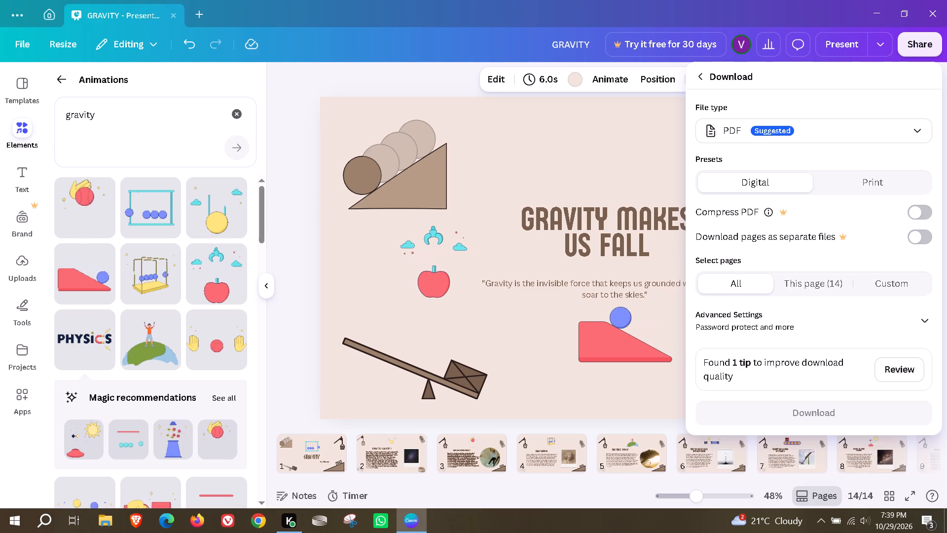
pyautogui.click(811, 416)
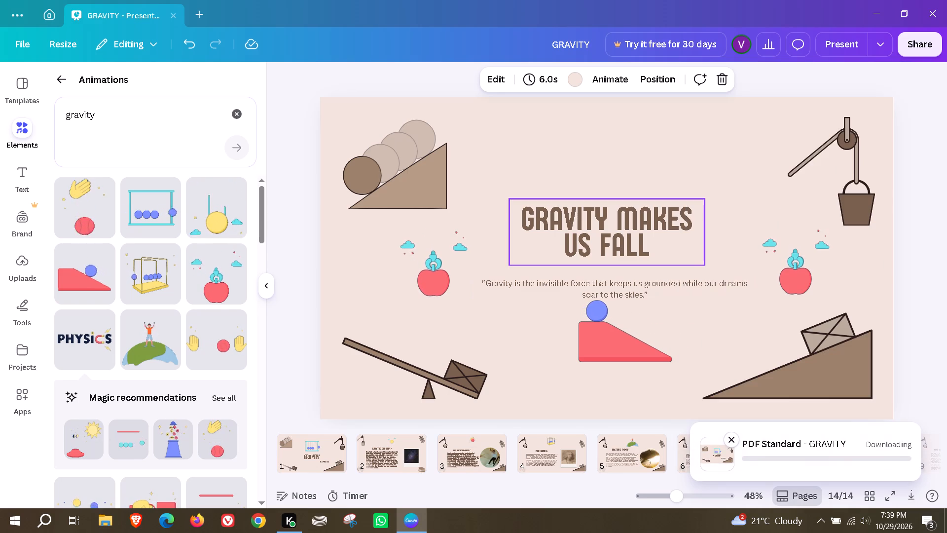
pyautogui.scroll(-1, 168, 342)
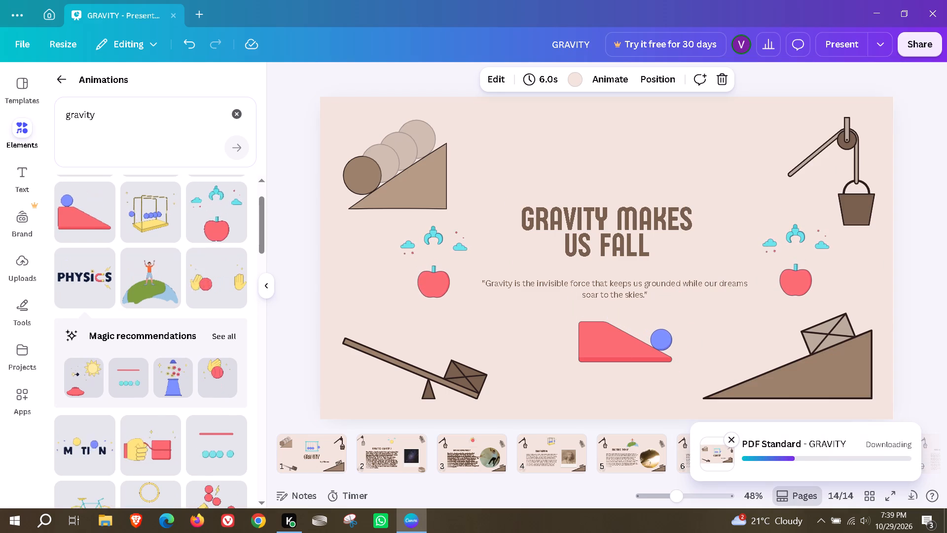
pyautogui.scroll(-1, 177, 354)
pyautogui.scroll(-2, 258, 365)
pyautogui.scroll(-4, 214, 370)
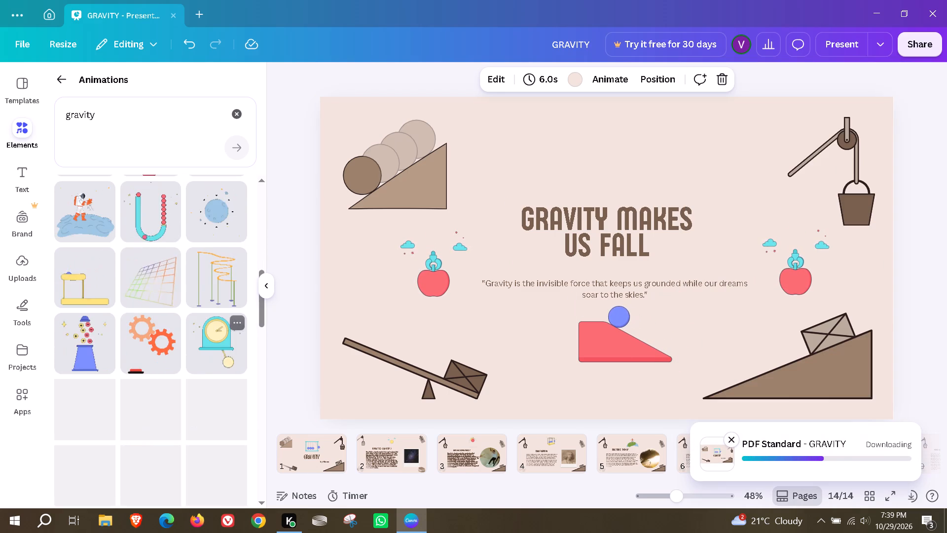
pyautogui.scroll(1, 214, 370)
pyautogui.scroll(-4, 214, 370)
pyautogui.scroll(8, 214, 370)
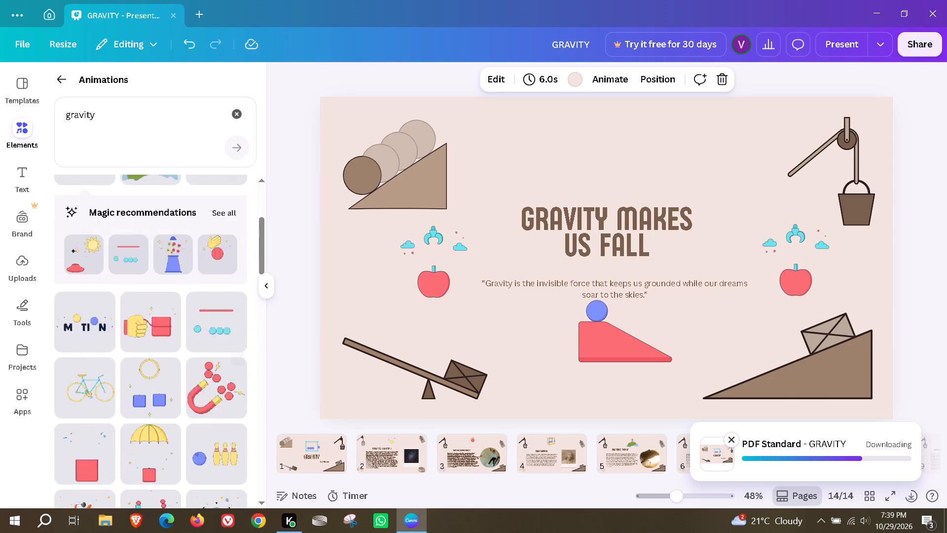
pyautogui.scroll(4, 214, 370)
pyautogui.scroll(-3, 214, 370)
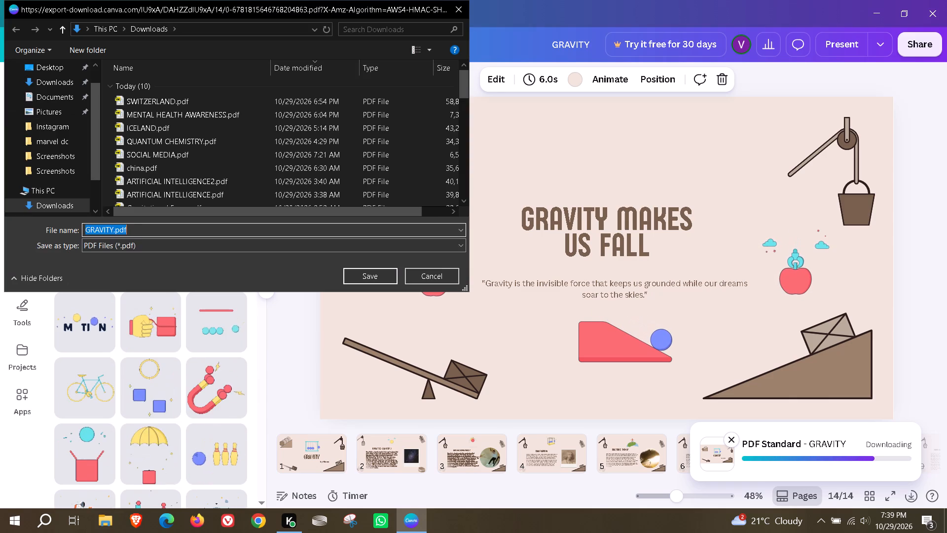
# Save the exported PDF as GRAVITY.pdf in the Downloads folder.
pyautogui.click(383, 276)
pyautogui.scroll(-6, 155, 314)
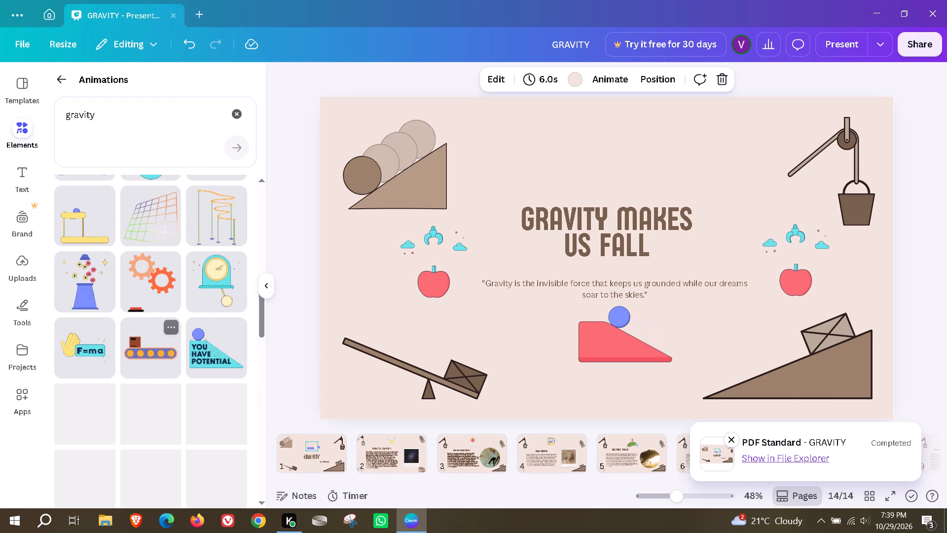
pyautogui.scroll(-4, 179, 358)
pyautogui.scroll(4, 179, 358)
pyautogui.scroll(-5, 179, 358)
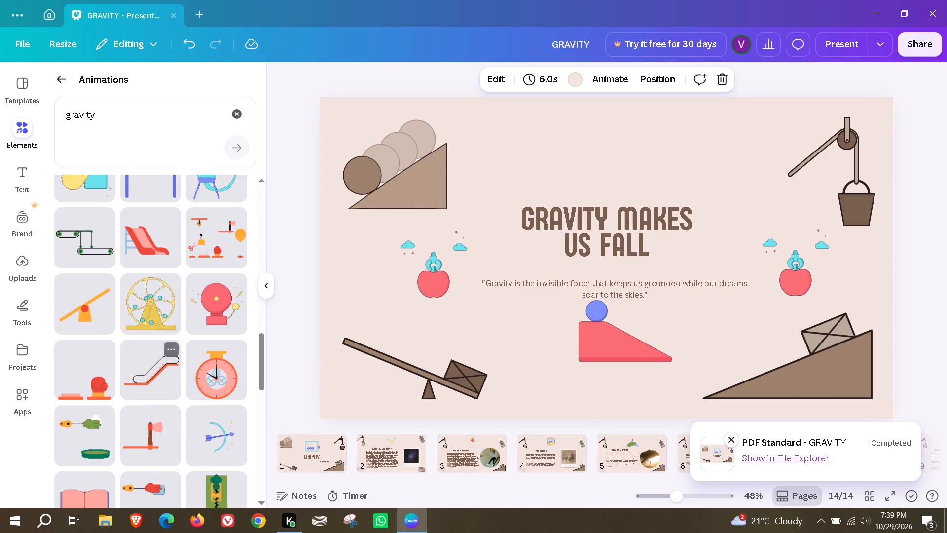
# Download all pages of the presentation as an MP4 video at 1080p quality.
pyautogui.click(919, 52)
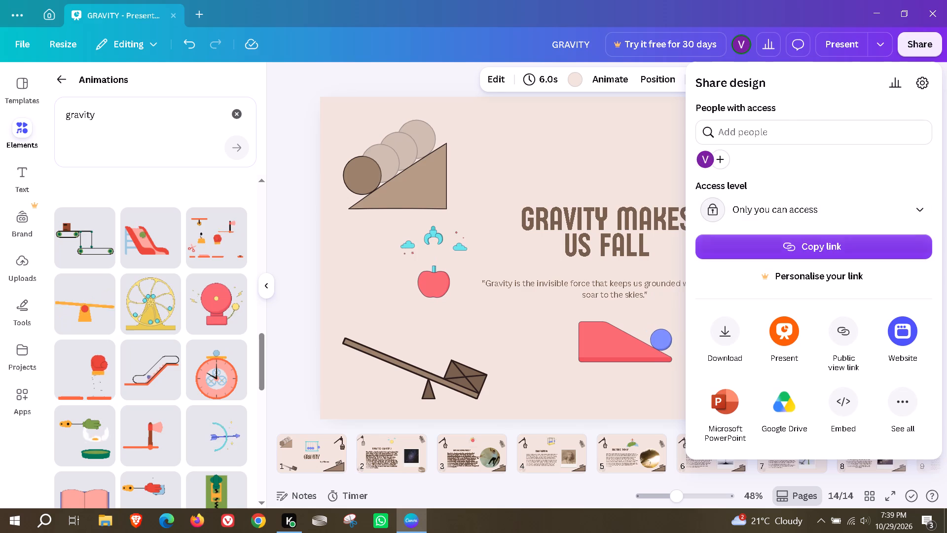
pyautogui.click(731, 315)
pyautogui.click(777, 137)
pyautogui.click(757, 247)
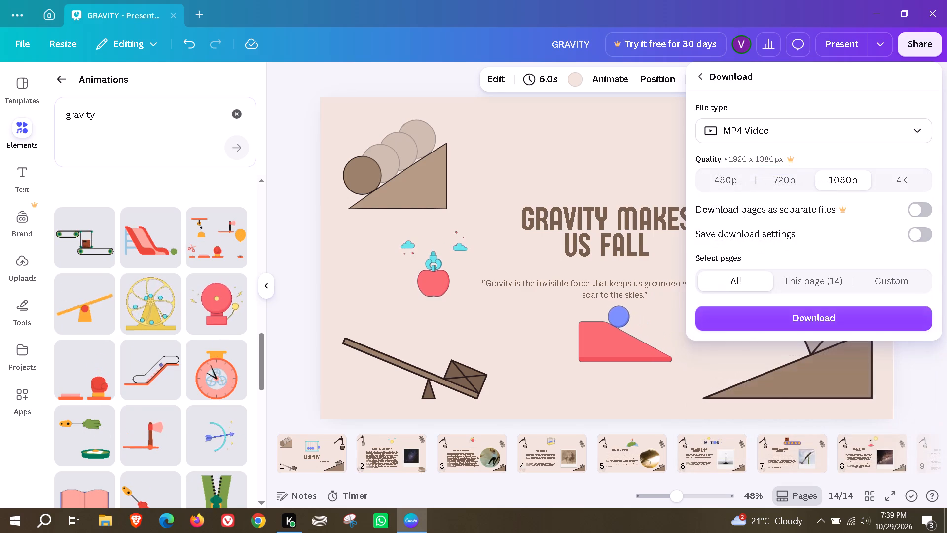
pyautogui.click(817, 322)
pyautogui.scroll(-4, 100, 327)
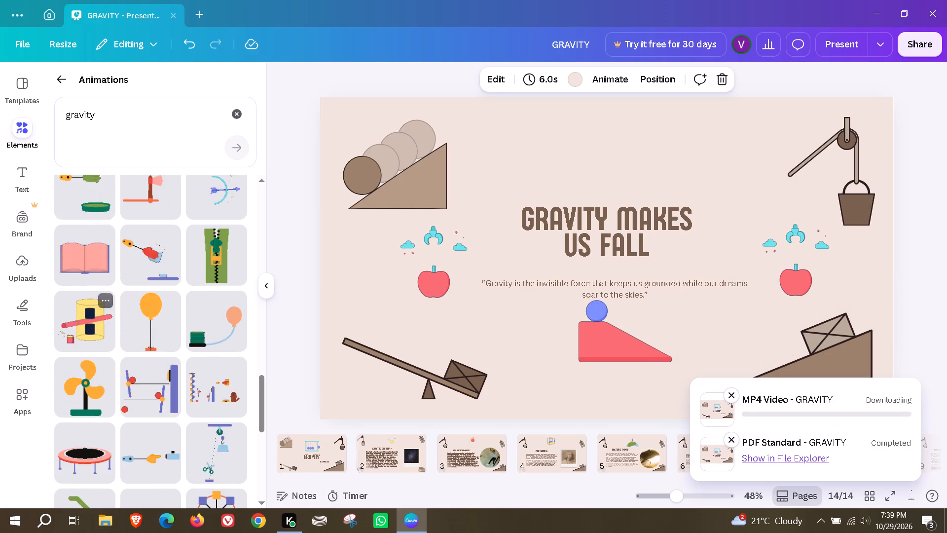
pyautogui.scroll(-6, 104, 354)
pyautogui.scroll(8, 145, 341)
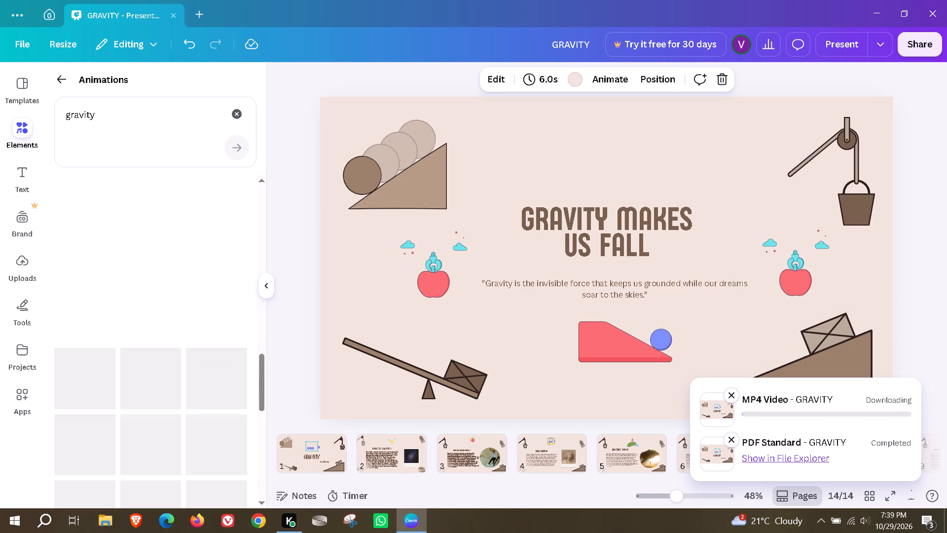
# Review the presentation's pages in order from page 4 through page 14, checking their layouts and animations.
pyautogui.scroll(16, 167, 373)
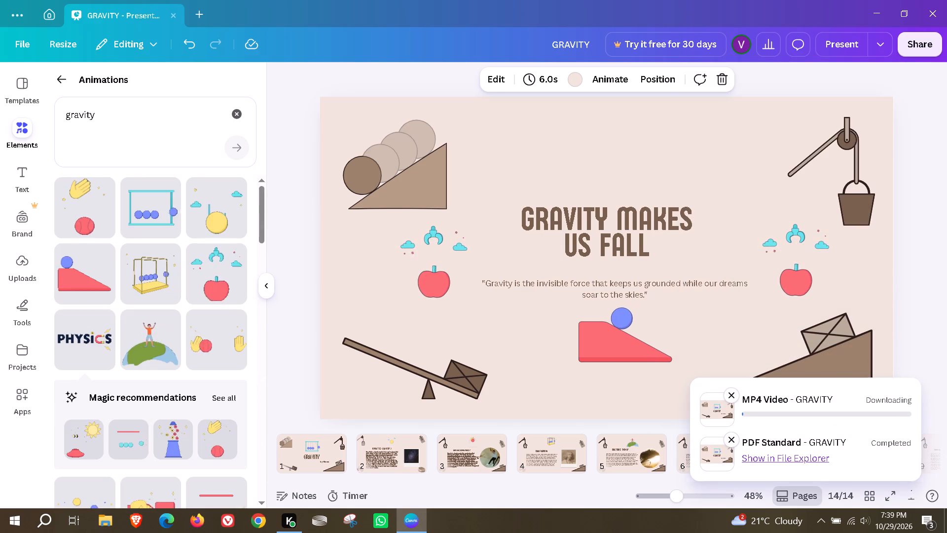
pyautogui.click(388, 454)
pyautogui.scroll(-1, 492, 375)
pyautogui.scroll(-1, 540, 388)
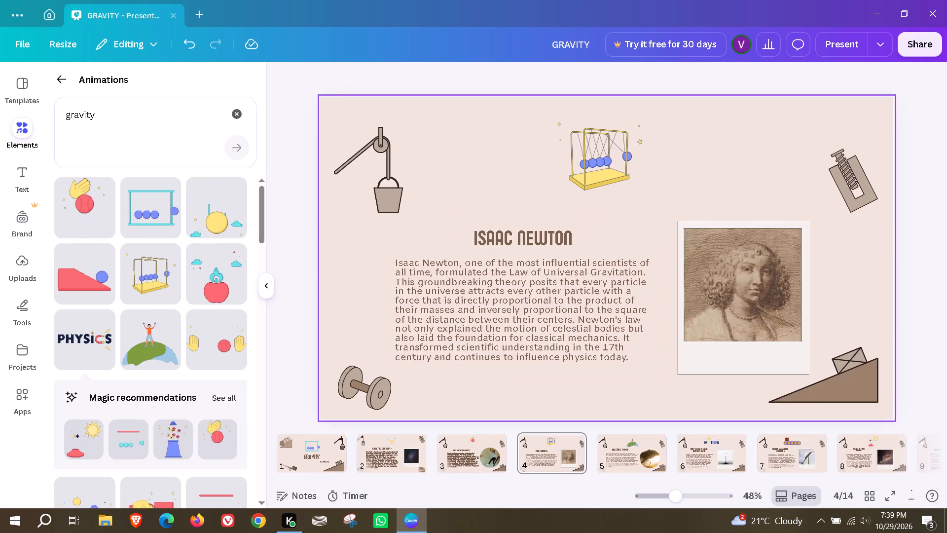
pyautogui.scroll(-6, 560, 375)
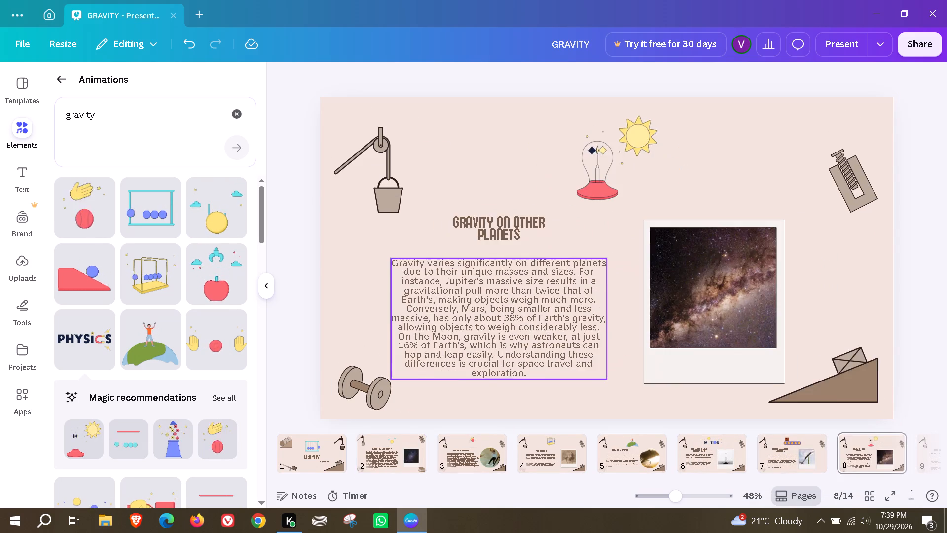
pyautogui.scroll(-6, 560, 375)
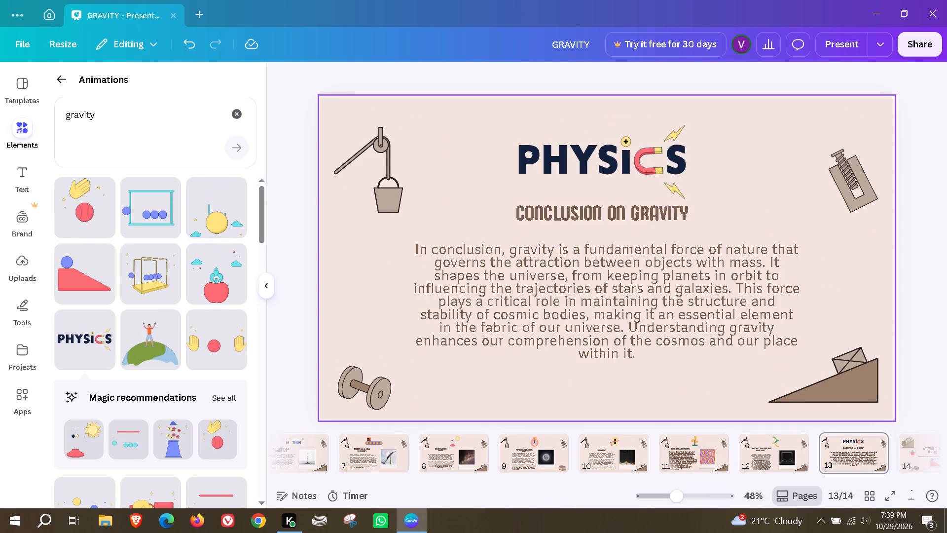
pyautogui.scroll(-2, 560, 375)
pyautogui.scroll(2, 560, 375)
pyautogui.scroll(-2, 560, 375)
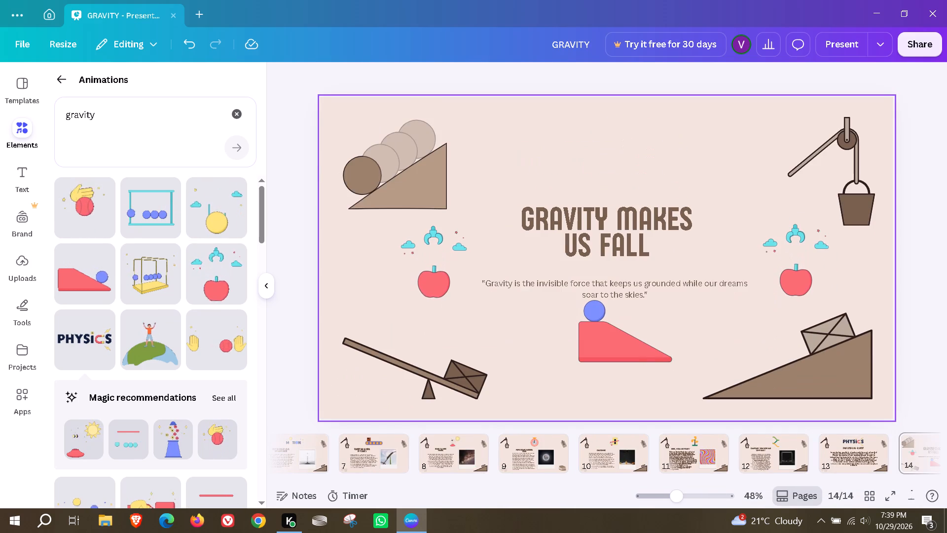
# Go back through the pages to page 1 and review the whole presentation again through page 14.
pyautogui.scroll(20, 560, 375)
pyautogui.scroll(1, 560, 375)
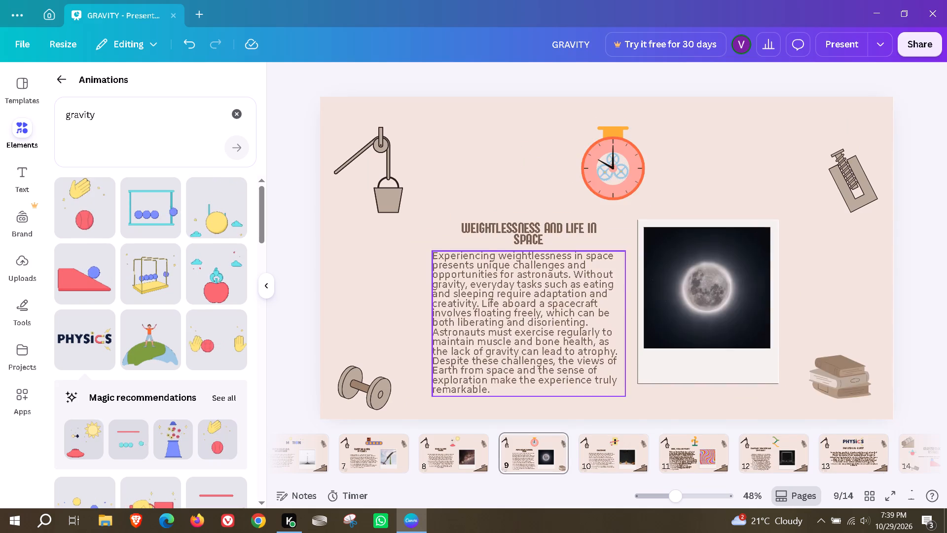
pyautogui.scroll(20, 560, 375)
pyautogui.scroll(4, 560, 375)
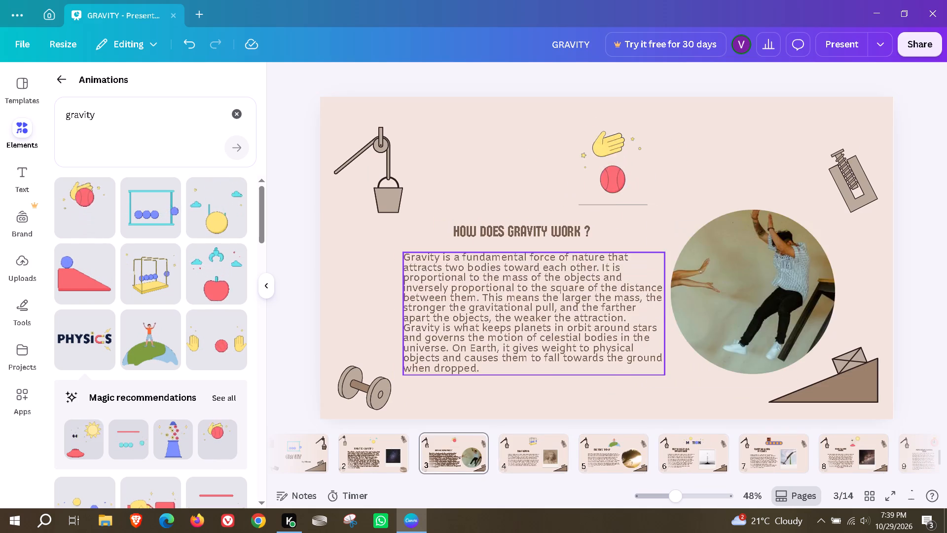
pyautogui.scroll(9, 560, 375)
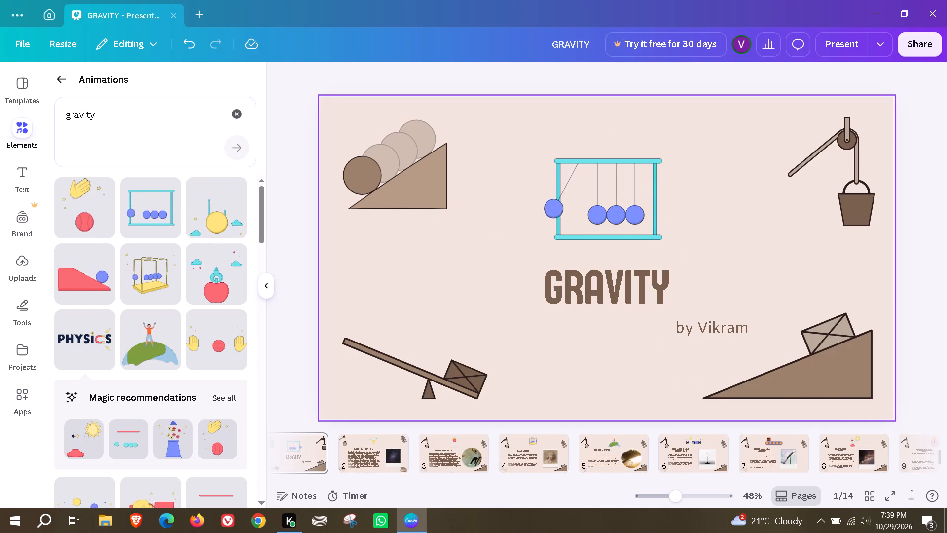
pyautogui.scroll(-2, 577, 374)
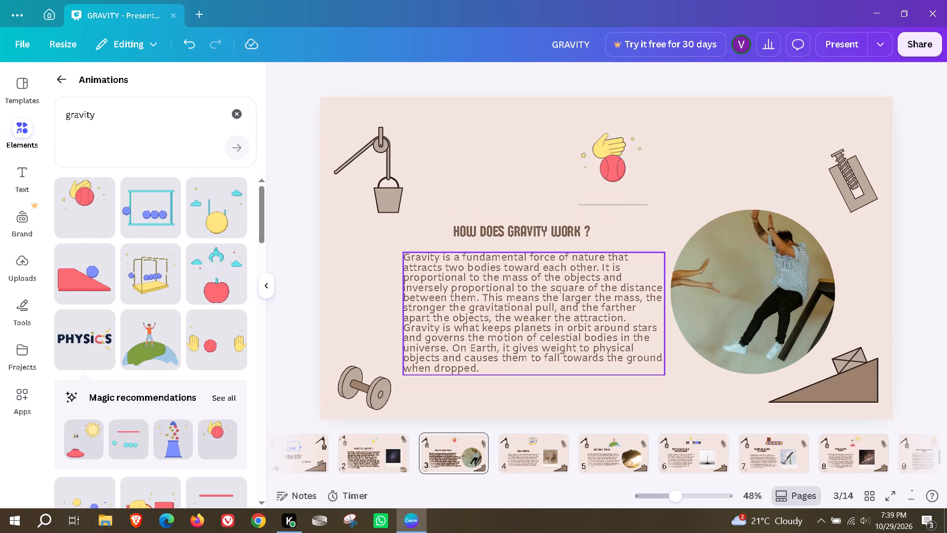
pyautogui.scroll(-6, 579, 374)
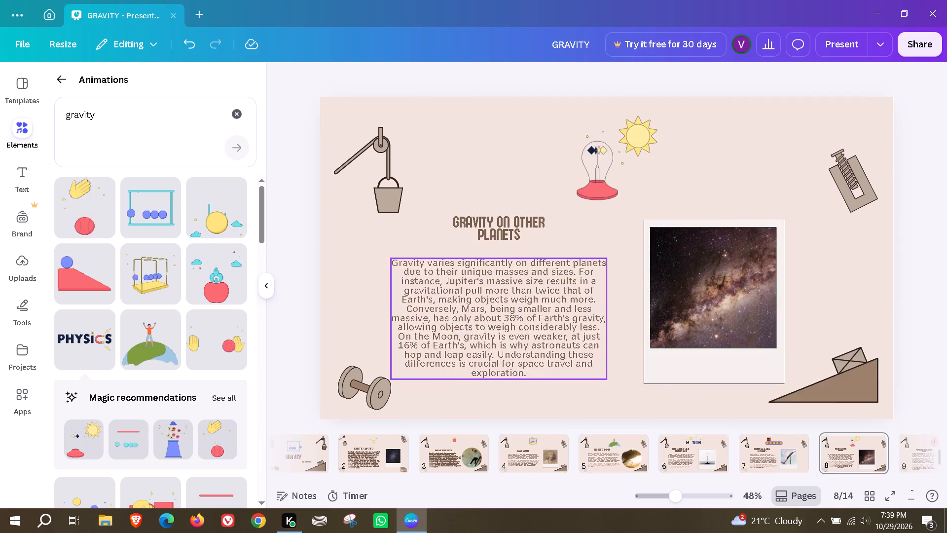
pyautogui.scroll(-7, 579, 374)
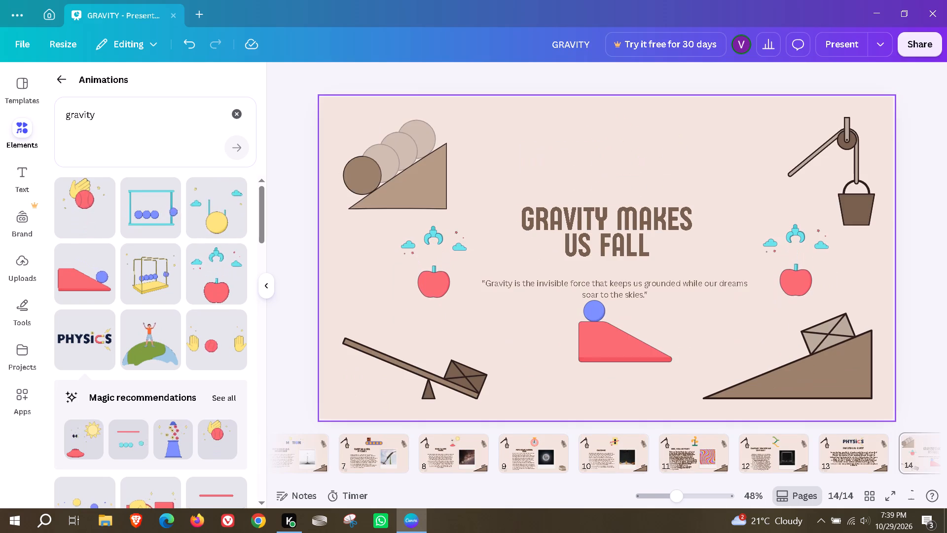
pyautogui.scroll(-1, 579, 374)
pyautogui.scroll(-2, 211, 312)
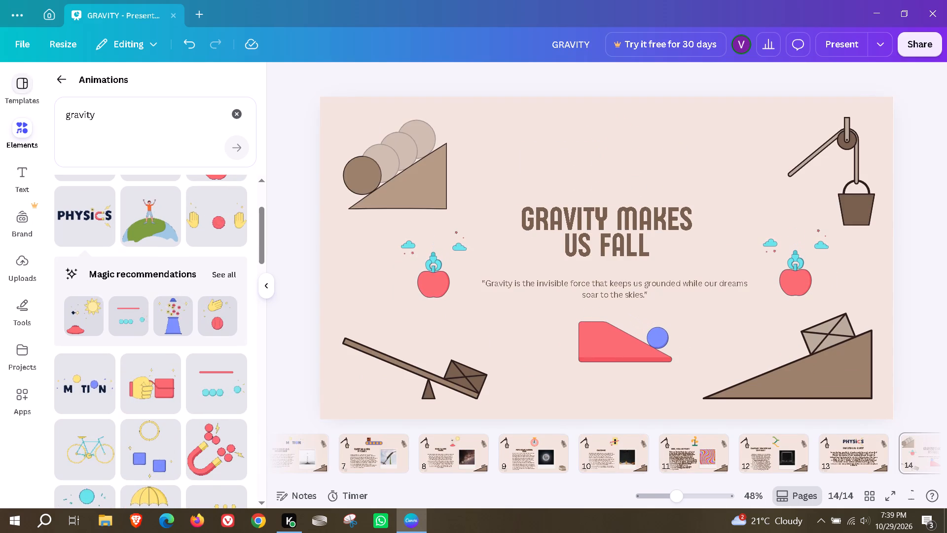
# Reset the element and template browsers by leaving the gravity animation results and clearing the physics template search.
pyautogui.click(57, 79)
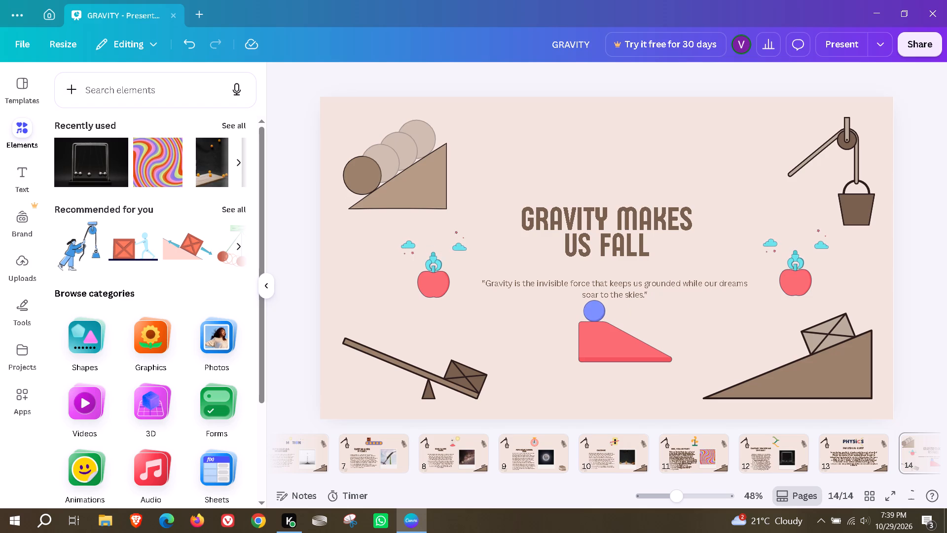
pyautogui.click(89, 106)
pyautogui.click(23, 91)
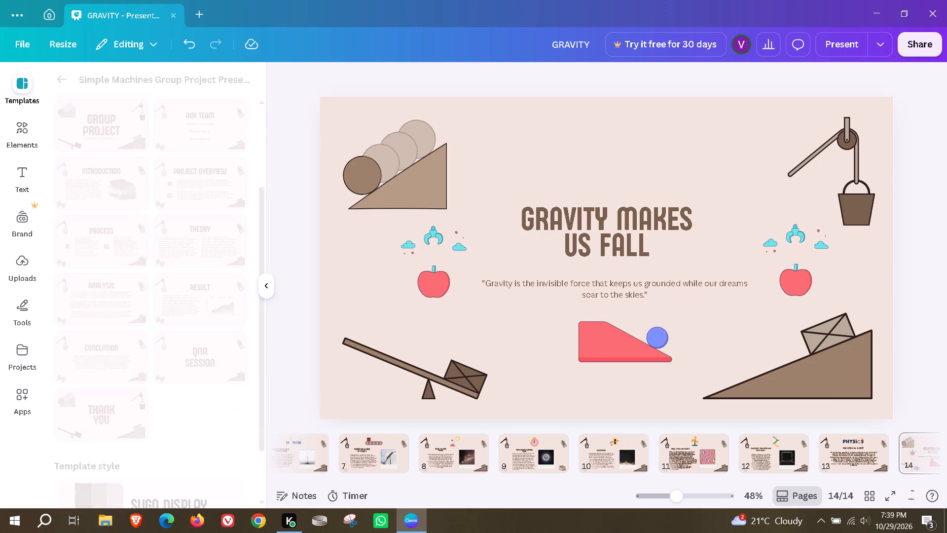
pyautogui.click(68, 78)
pyautogui.moveTo(119, 87); pyautogui.dragTo(62, 91)
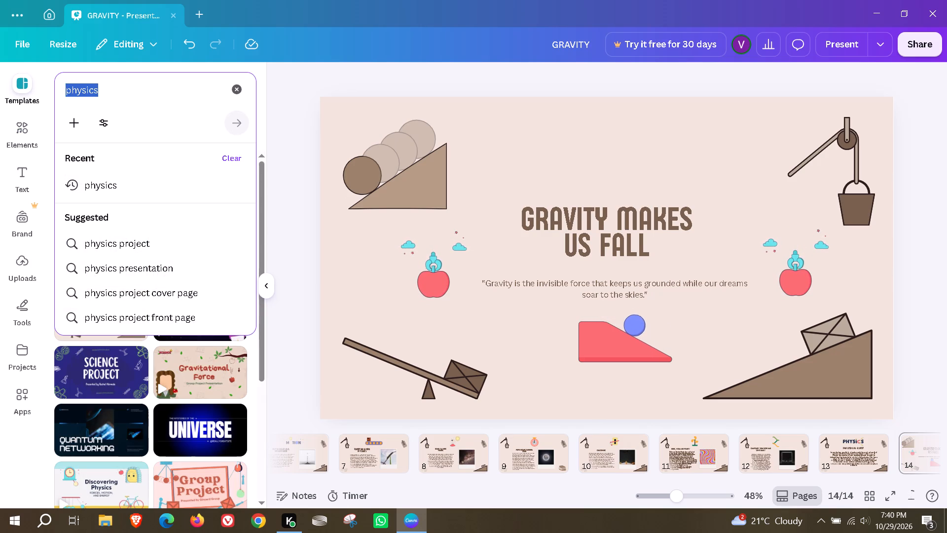
pyautogui.click(233, 85)
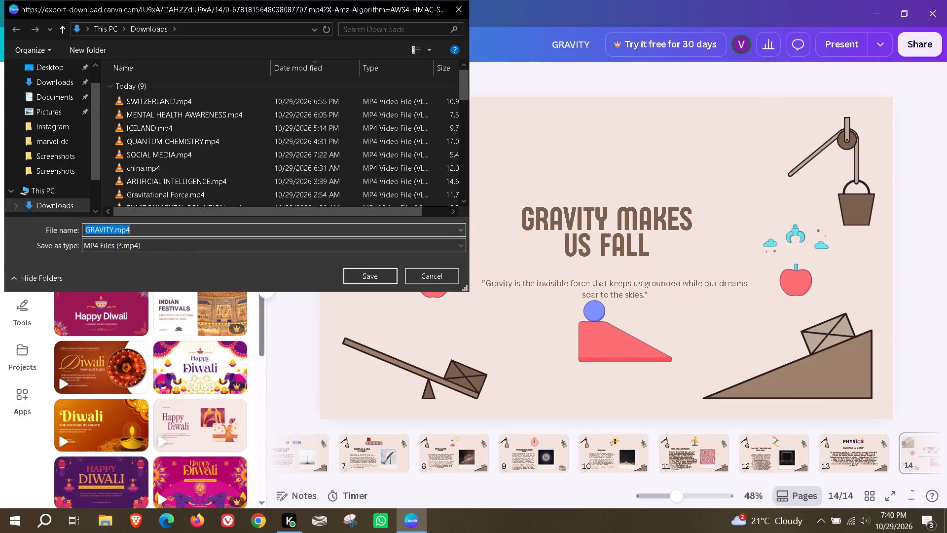
# Save the exported video as GRAVITY.mp4 in the Downloads folder.
pyautogui.click(365, 277)
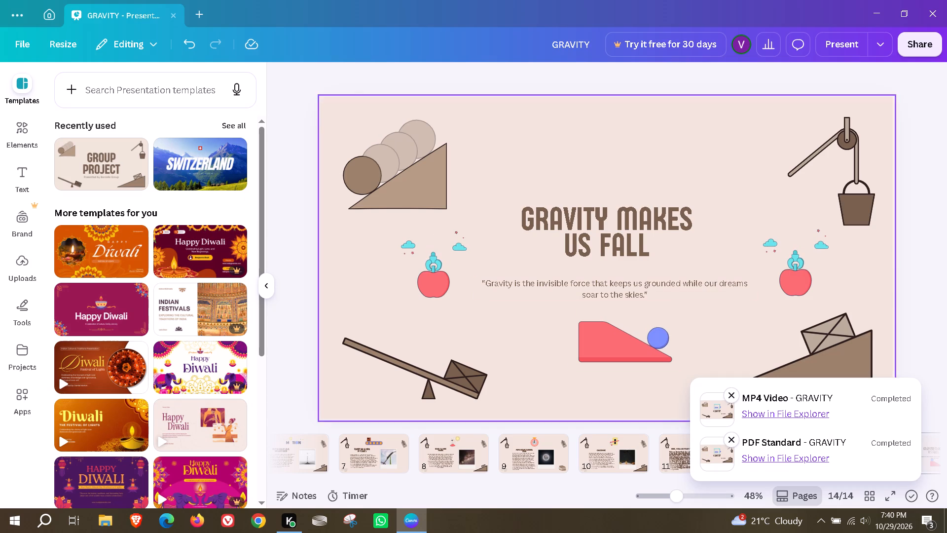